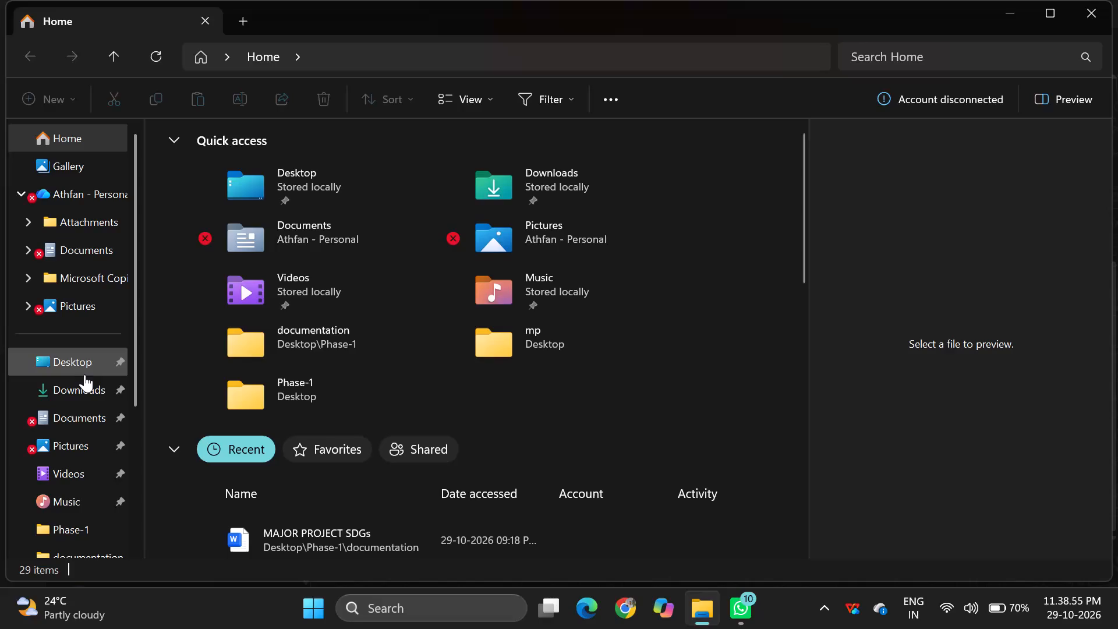
Open the Phase-1 folder on the Desktop.
left_click(85, 366)
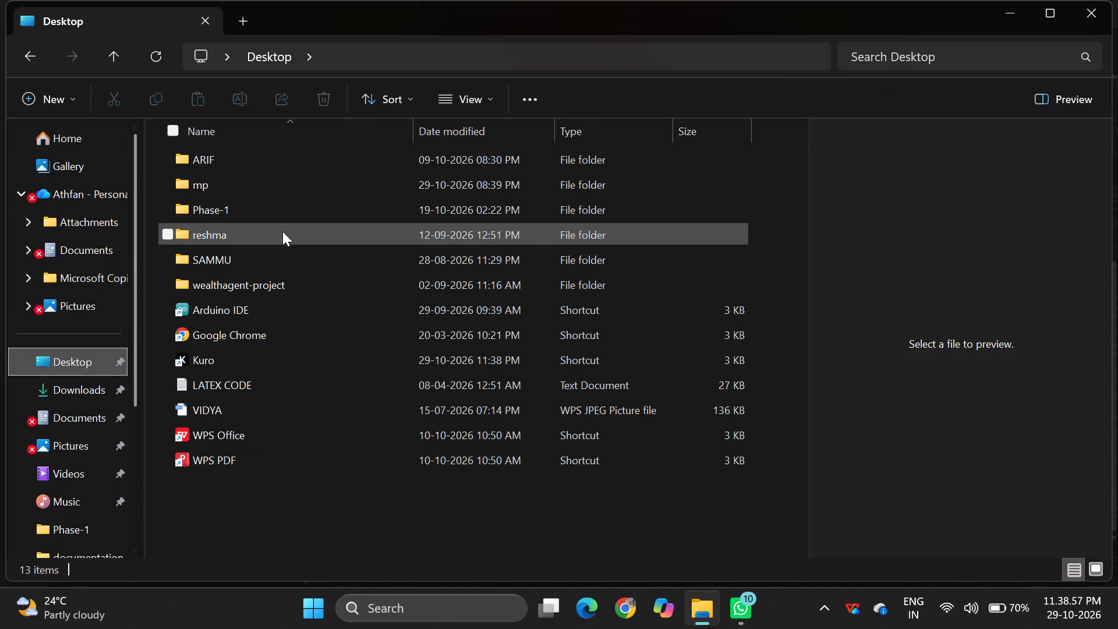
double_click(303, 204)
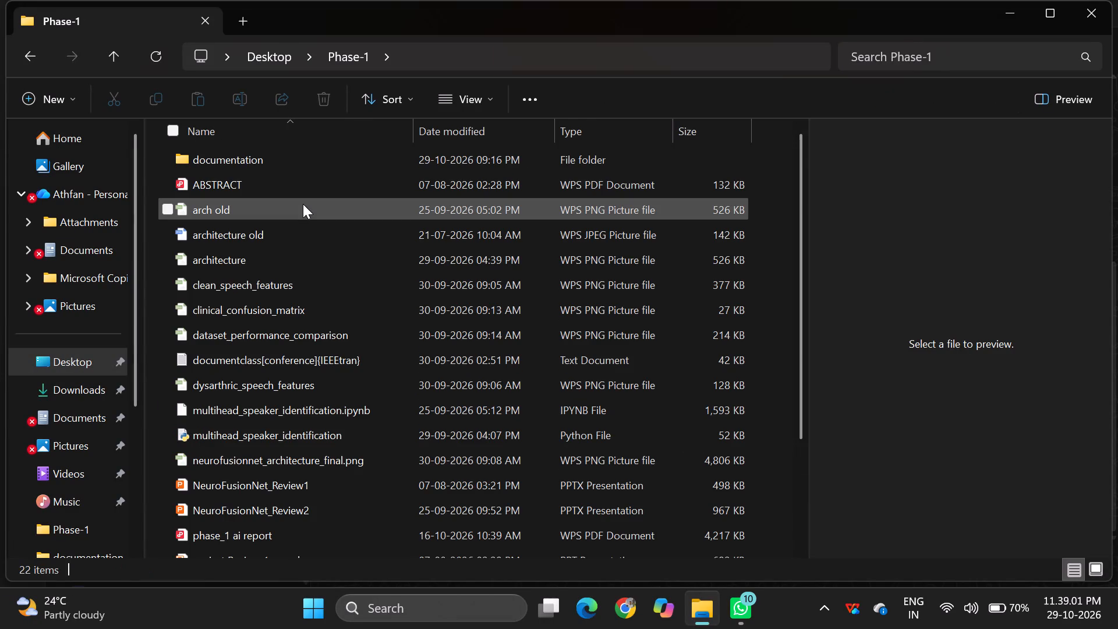
Preview the images architecture, updated arch and neurofusionnet_architecture_final.png in the Phase-1 folder to compare the architecture diagrams.
left_click(298, 256)
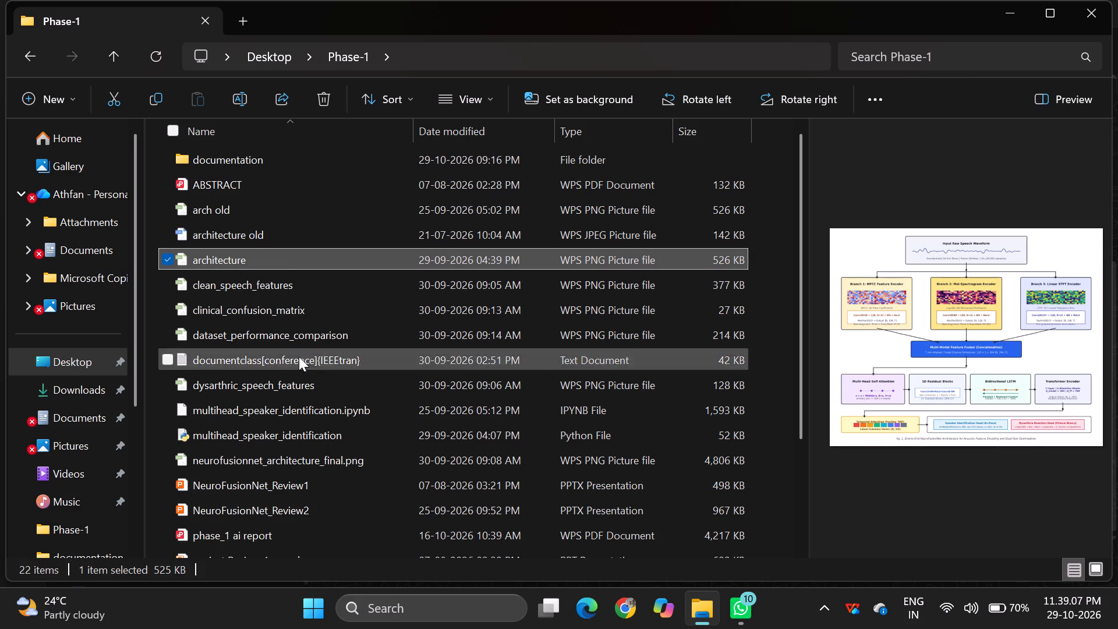
scroll(295, 393, "down", 2)
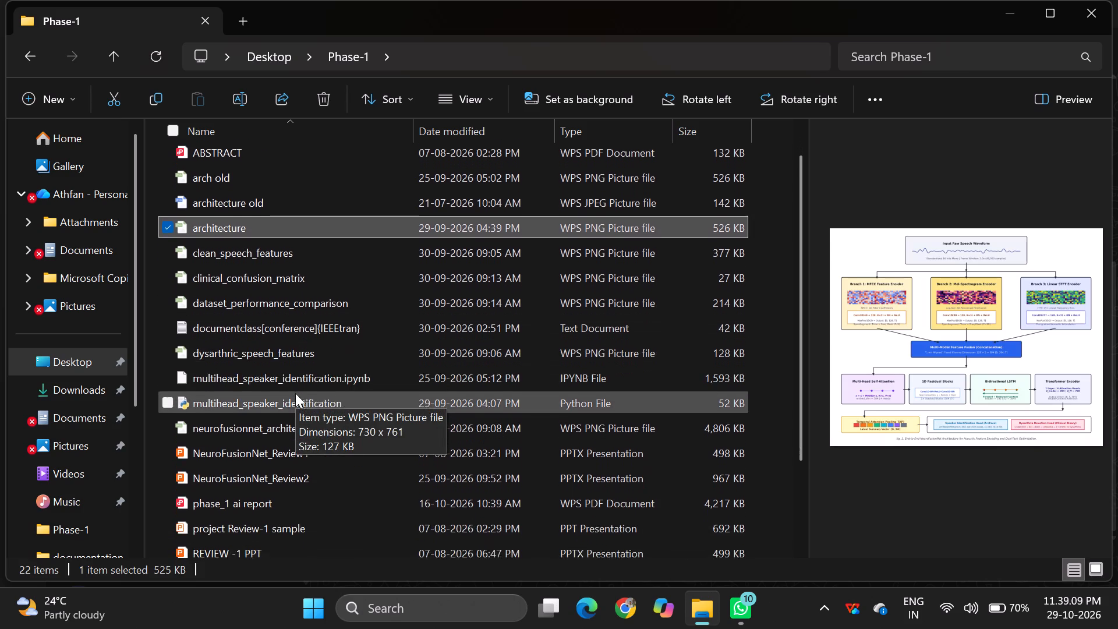
scroll(295, 393, "down", 3)
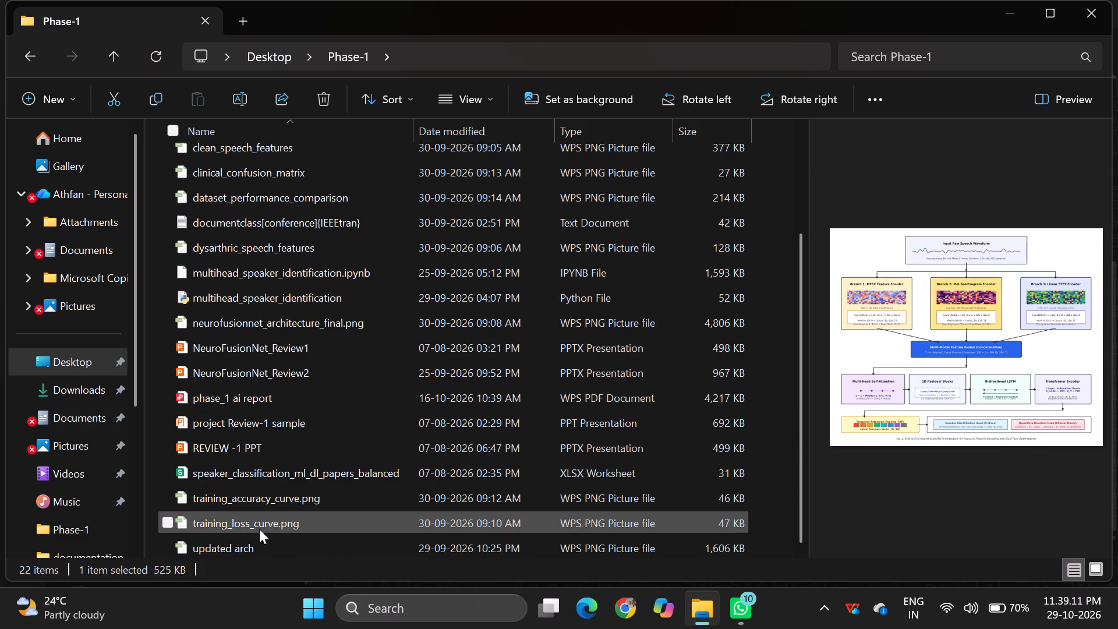
scroll(259, 529, "down", 1)
left_click(259, 551)
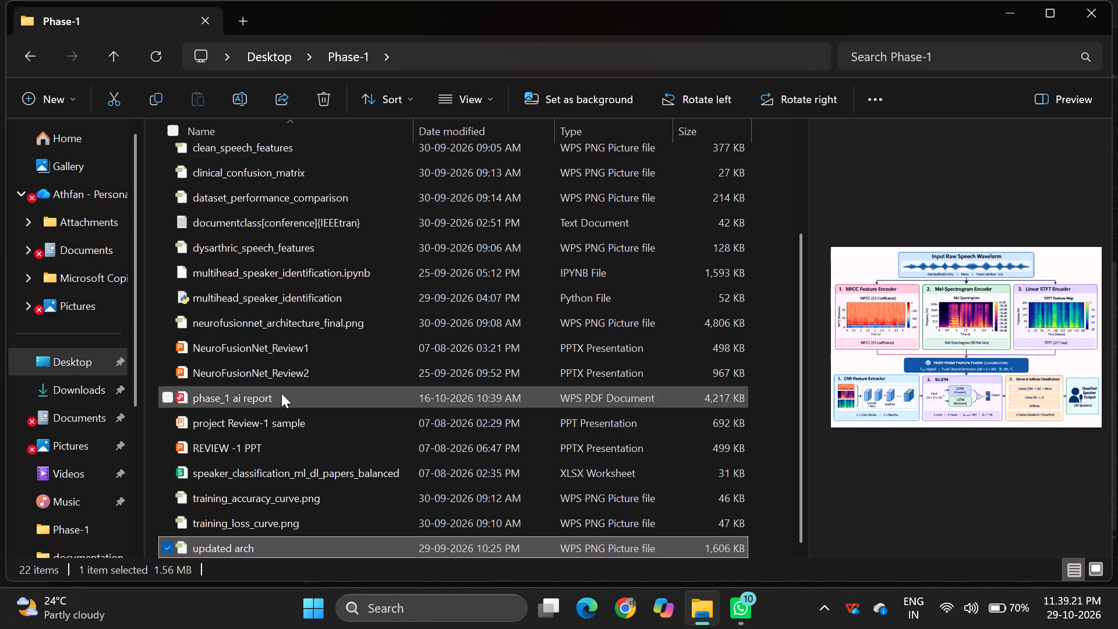
left_click(285, 323)
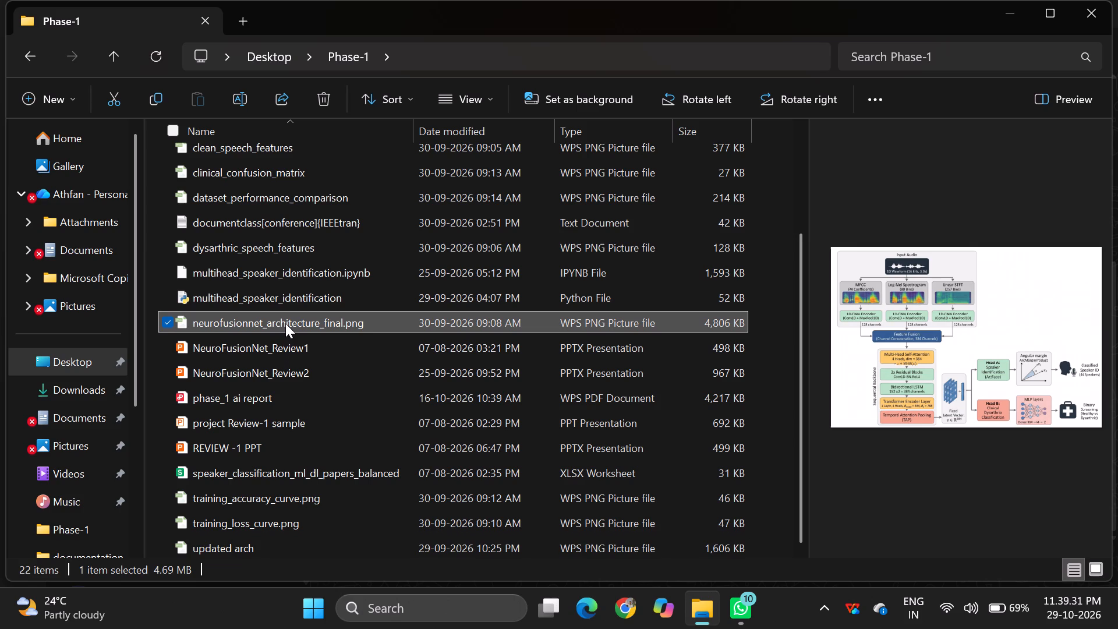
Open the NeuroFusionNet_Review2 presentation with PowerPoint.
right_click(287, 369)
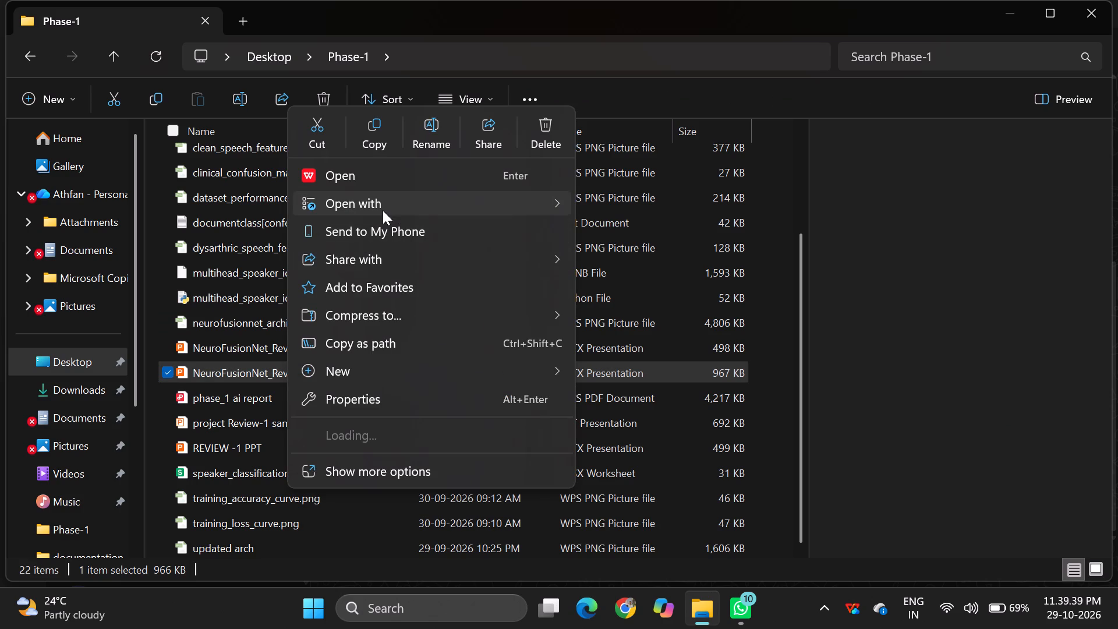
left_click(383, 210)
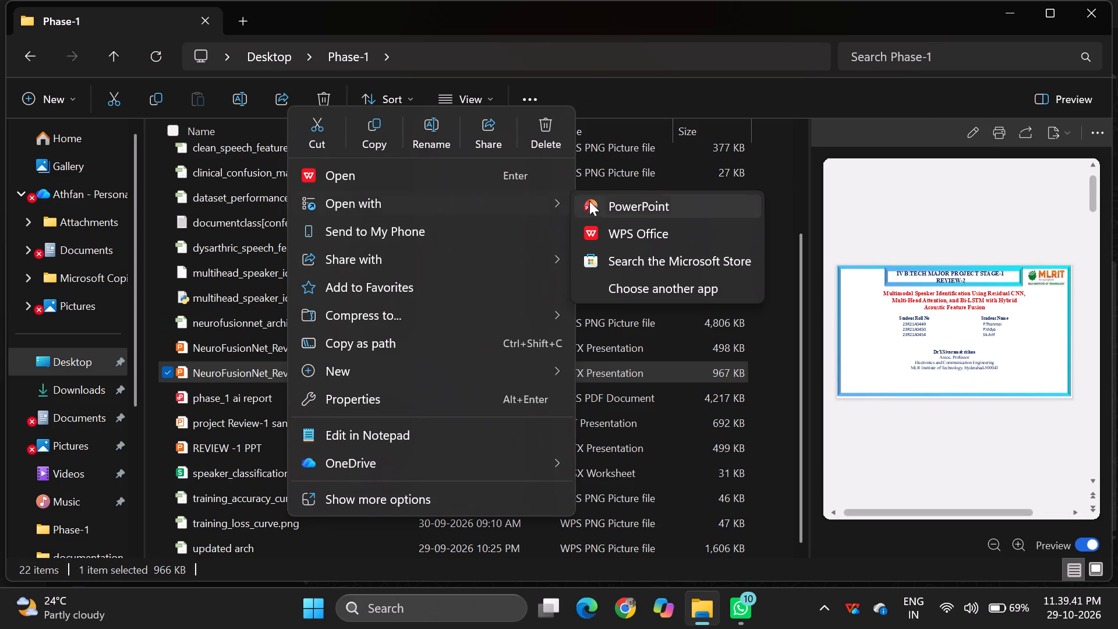
left_click(605, 202)
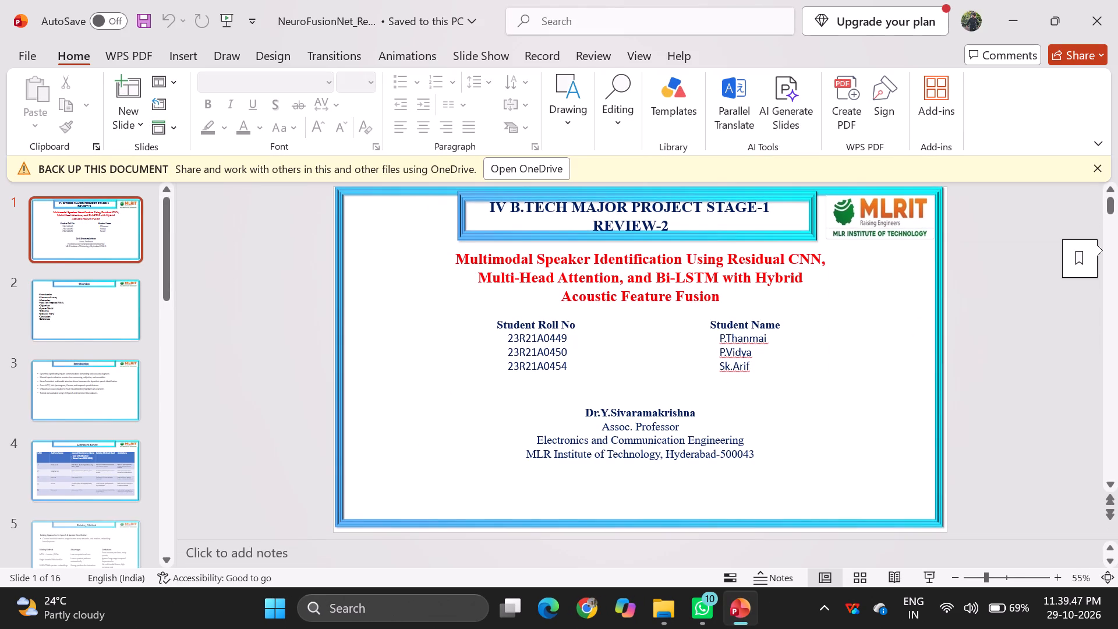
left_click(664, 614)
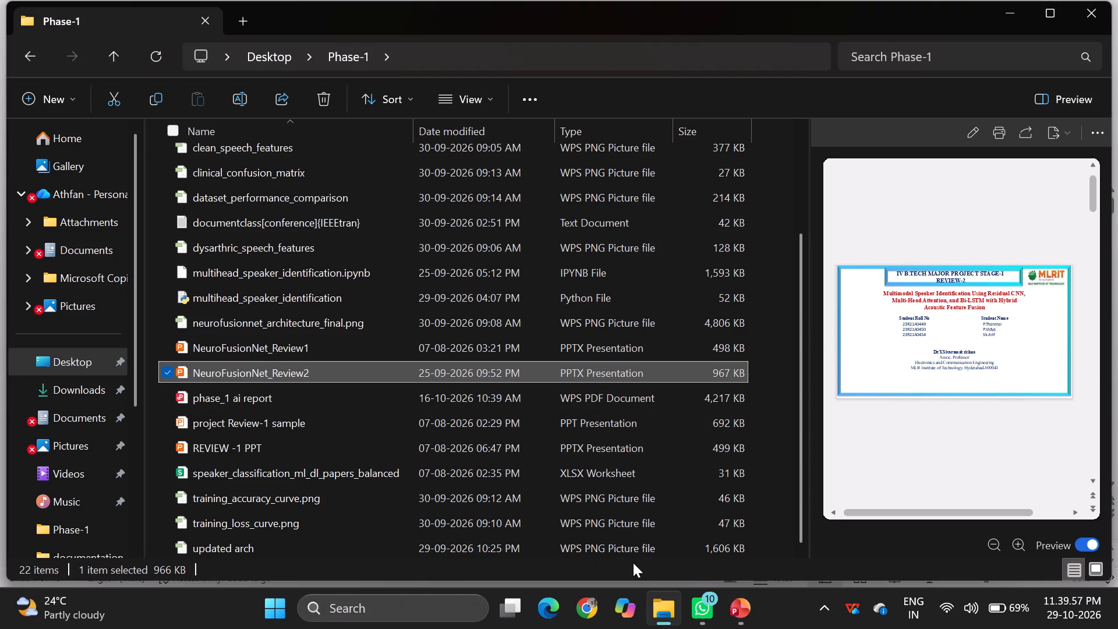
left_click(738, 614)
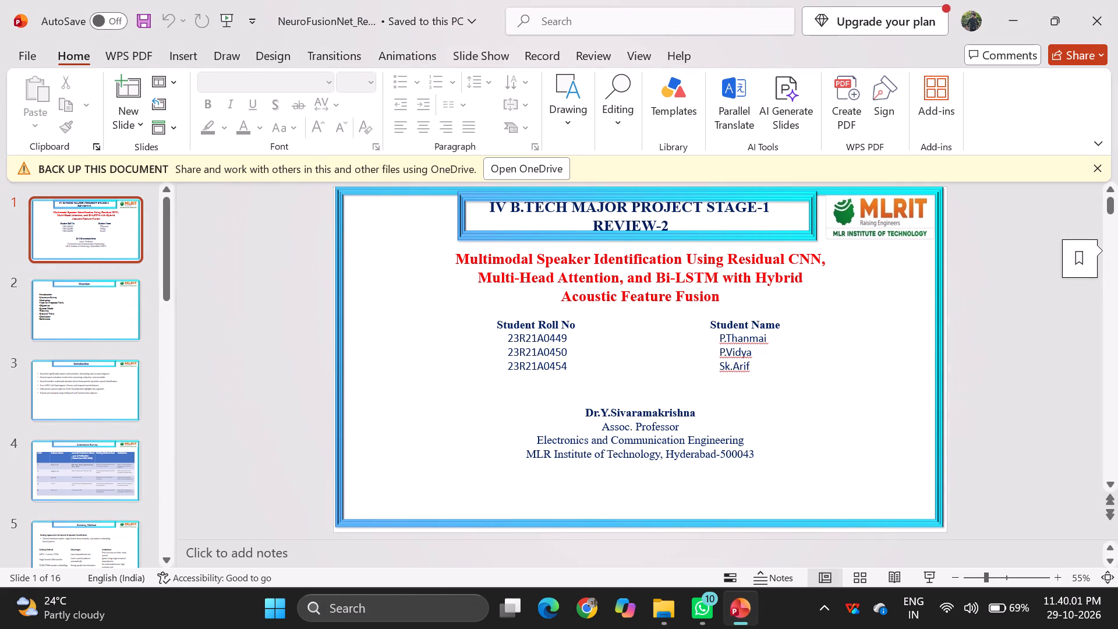
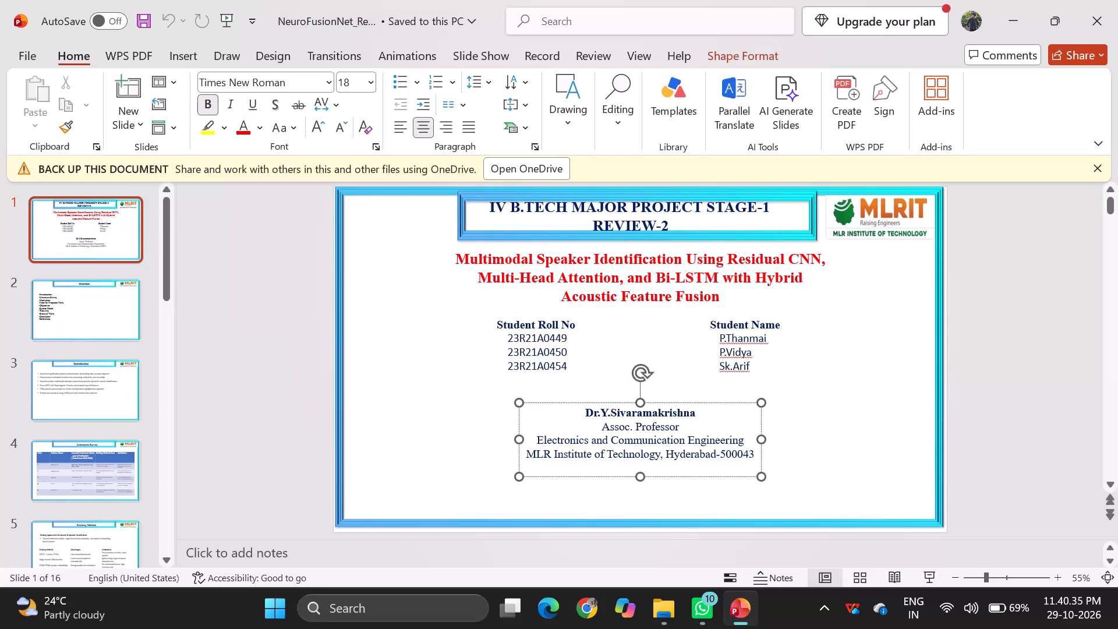
Review the slides in order from the title slide through Introduction, Literature Survey and Objectives to the System Model slide.
left_click(886, 418)
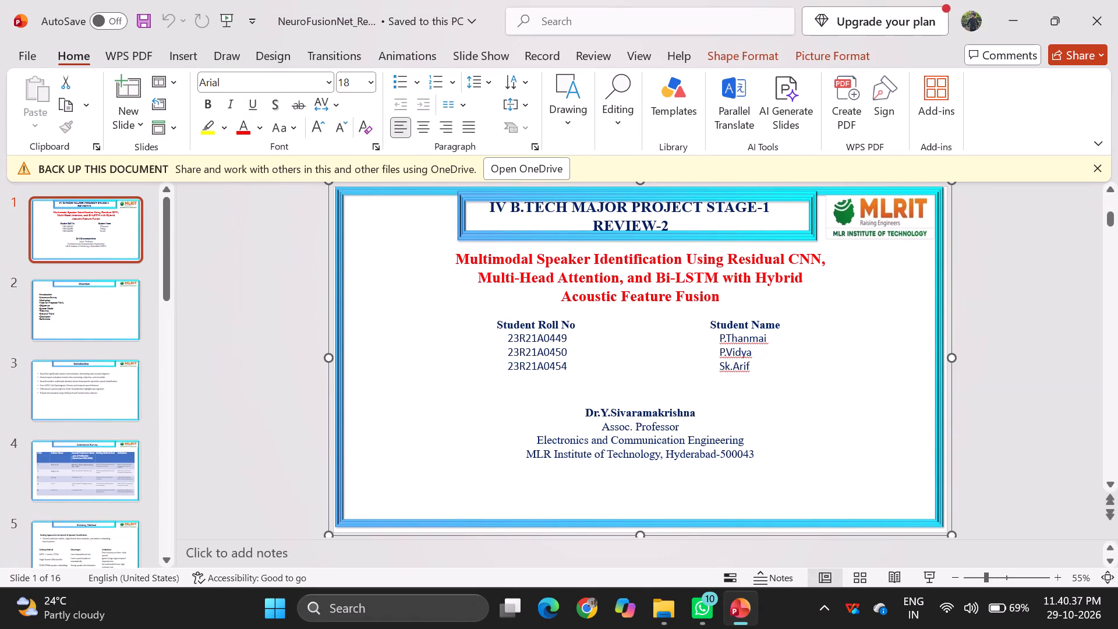
key("Down")
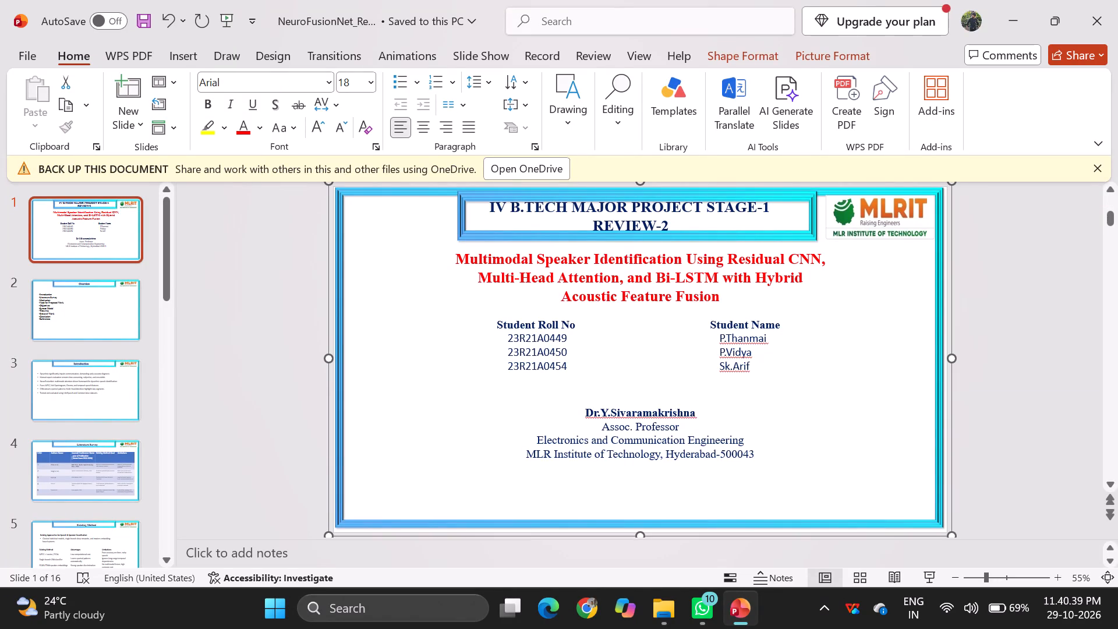
left_click(1024, 443)
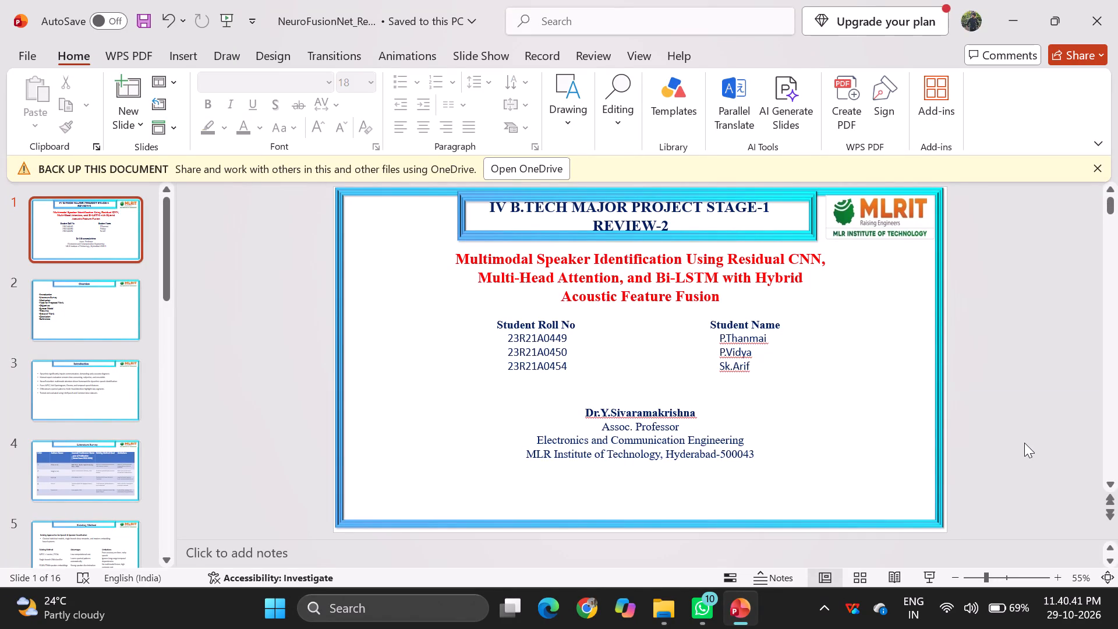
key("Down")
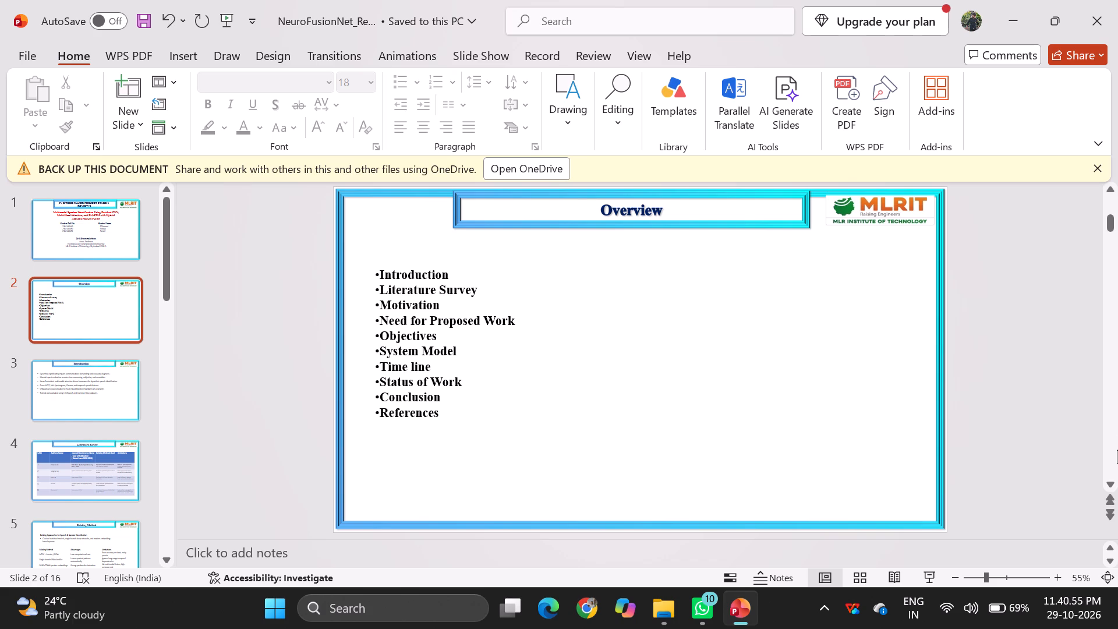
key("Down")
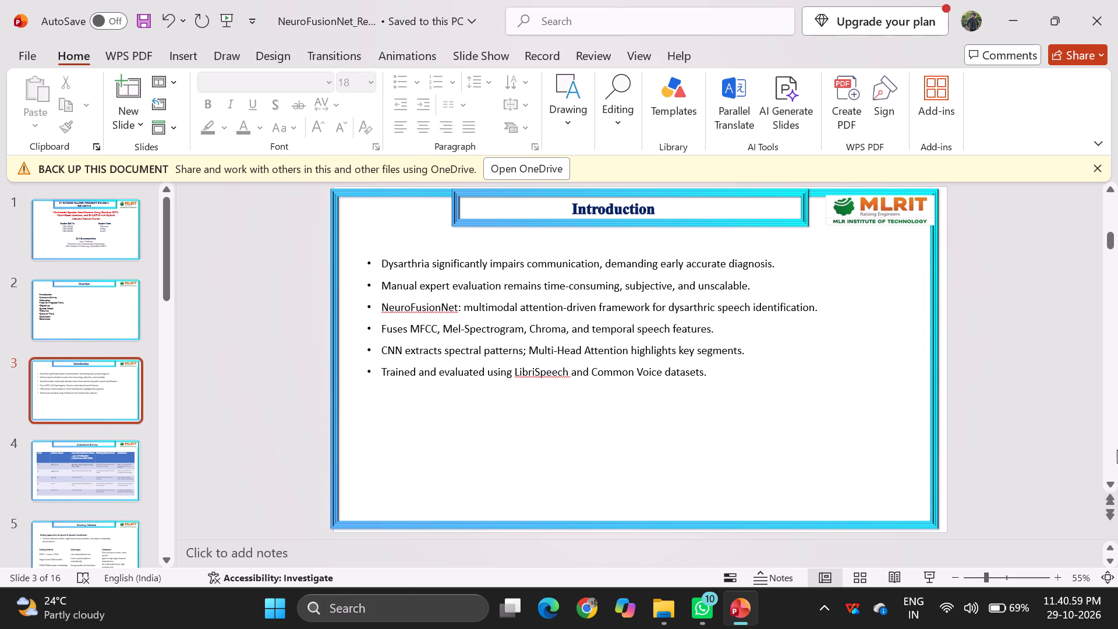
key("Down")
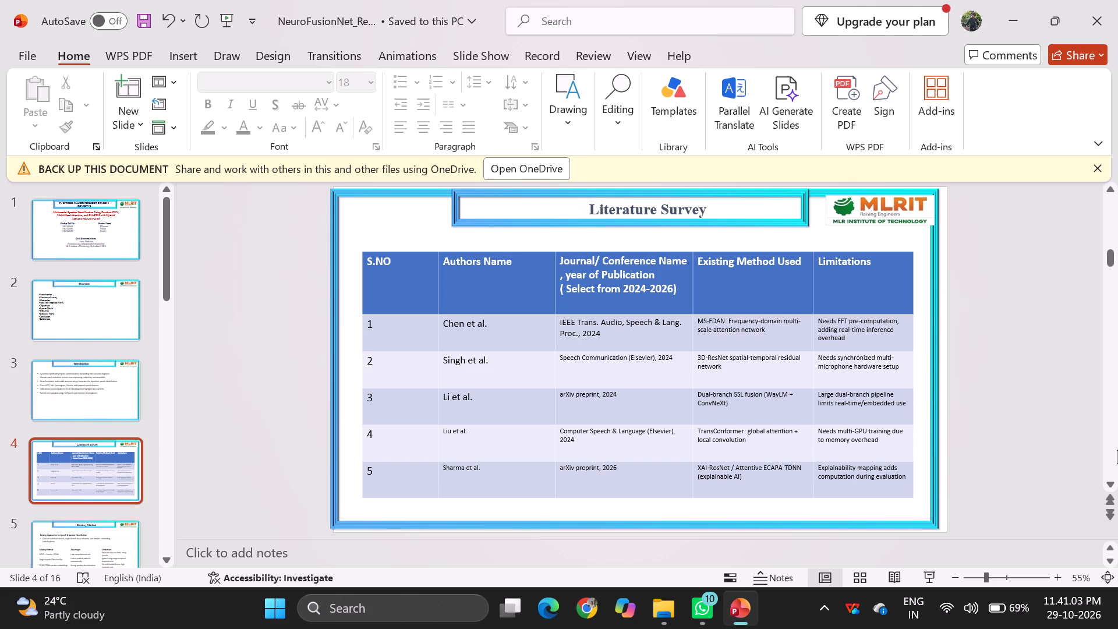
key("Down")
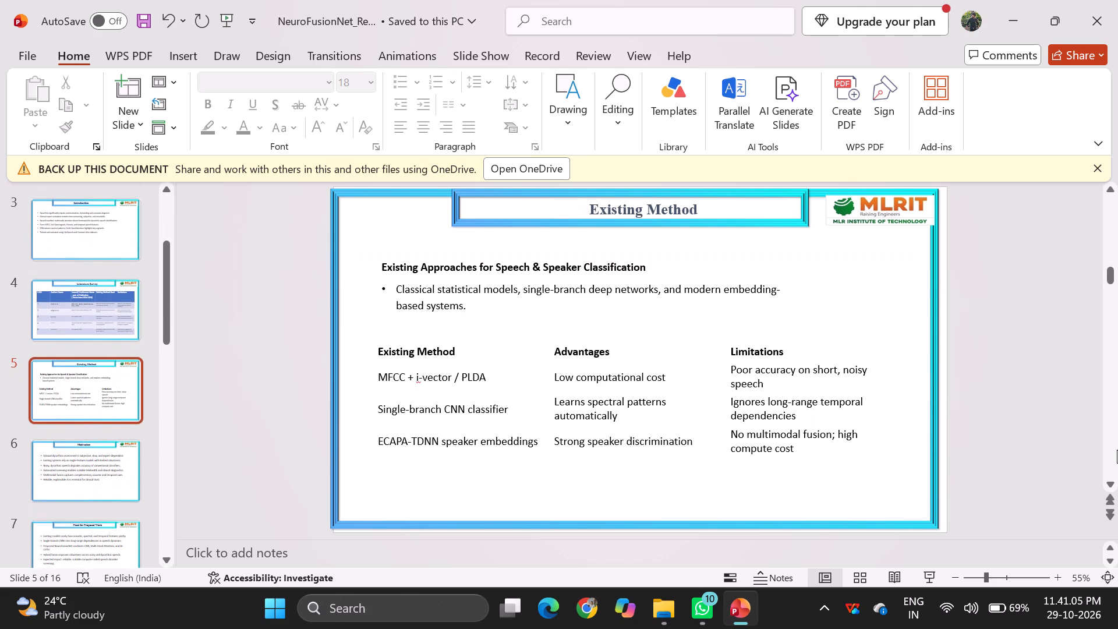
key("Down")
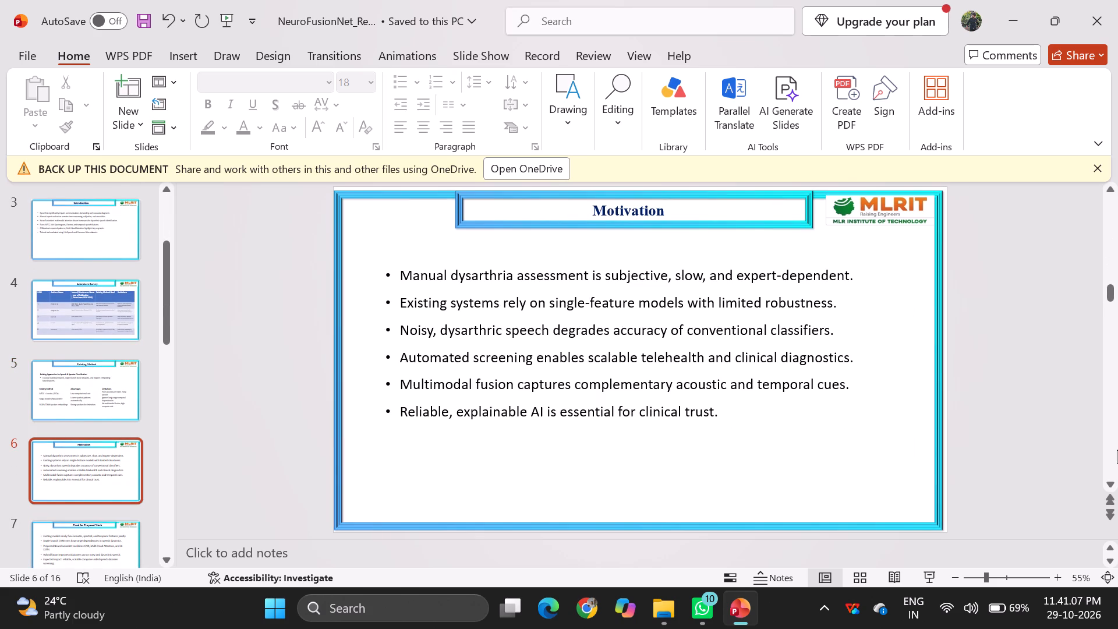
key("Down")
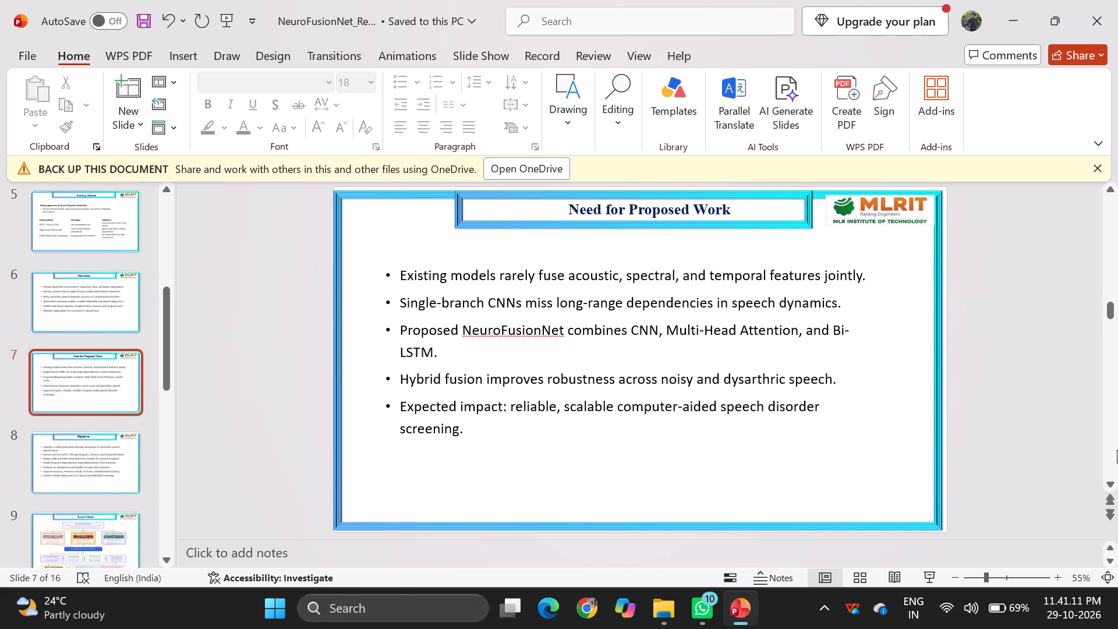
key("Down")
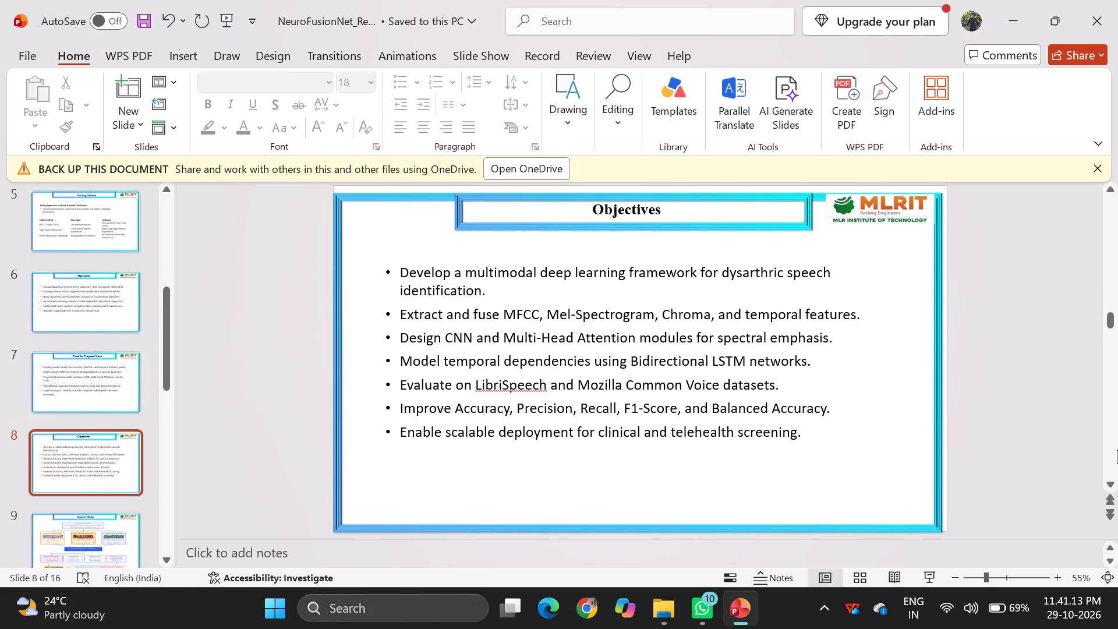
key("Down")
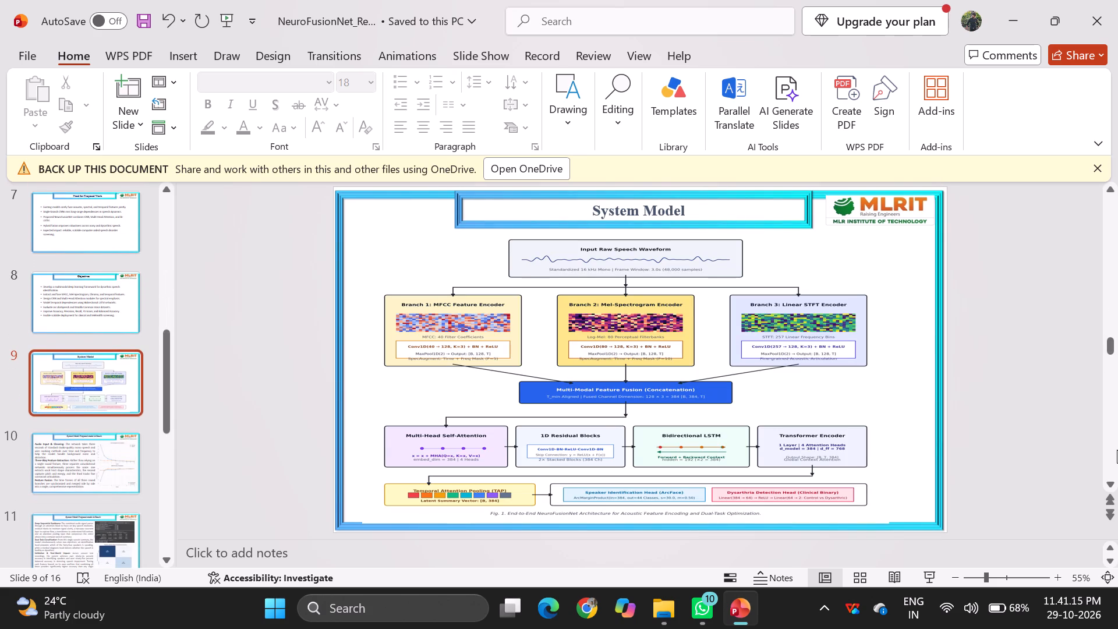
Delete the existing architecture diagram from the System Model slide.
left_click(653, 388)
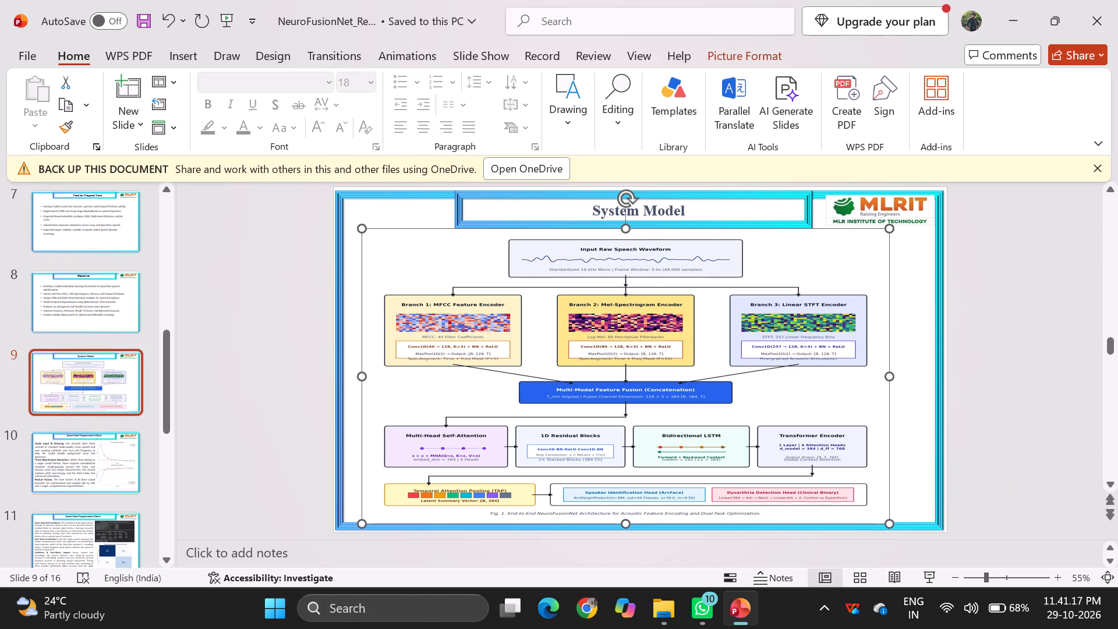
key("Delete")
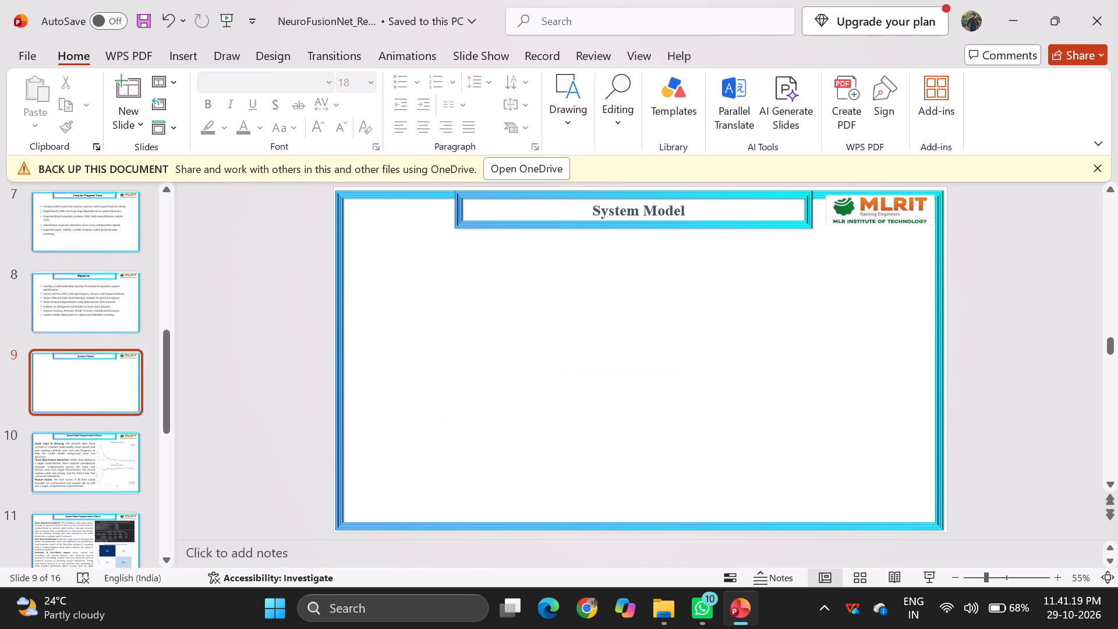
Insert the picture neurofusionnet_architecture_final.png from the Desktop's Phase-1 folder into the System Model slide.
left_click(185, 58)
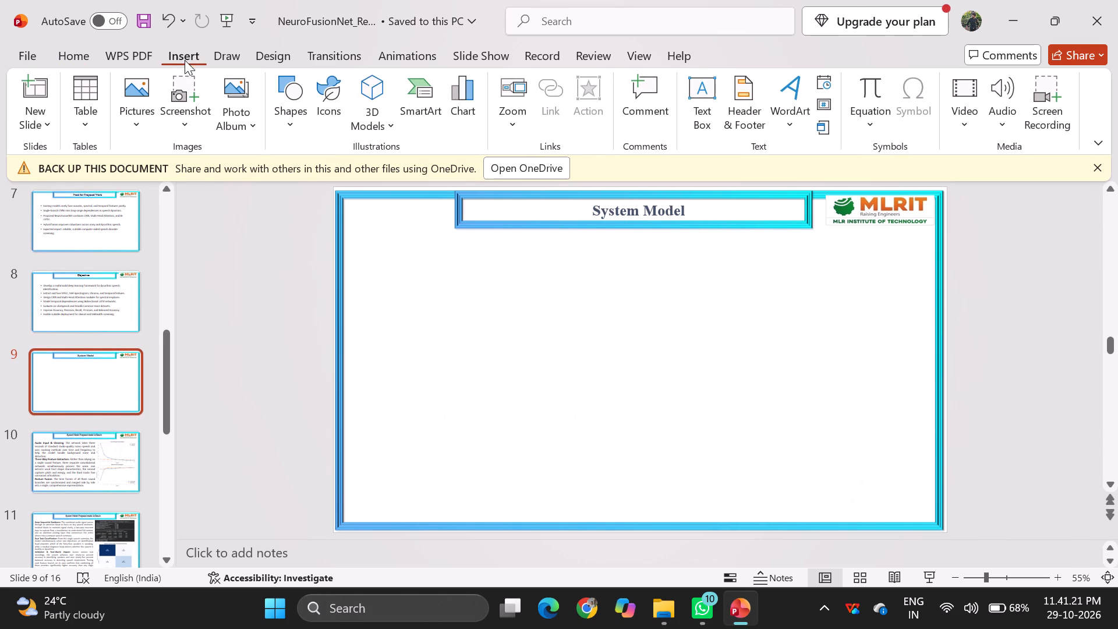
left_click(137, 114)
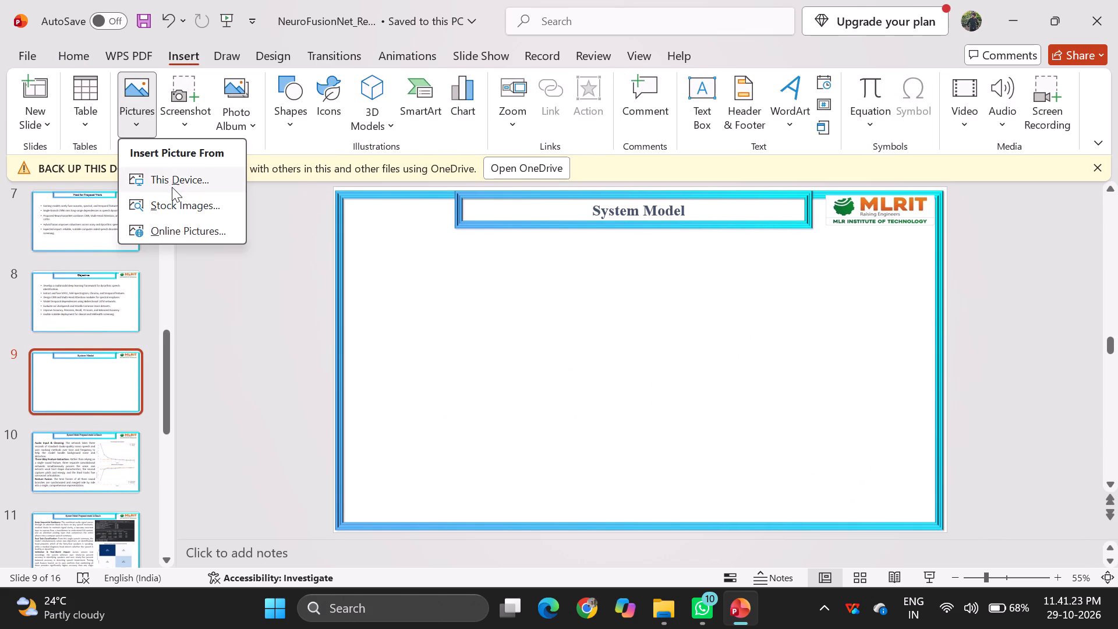
left_click(172, 187)
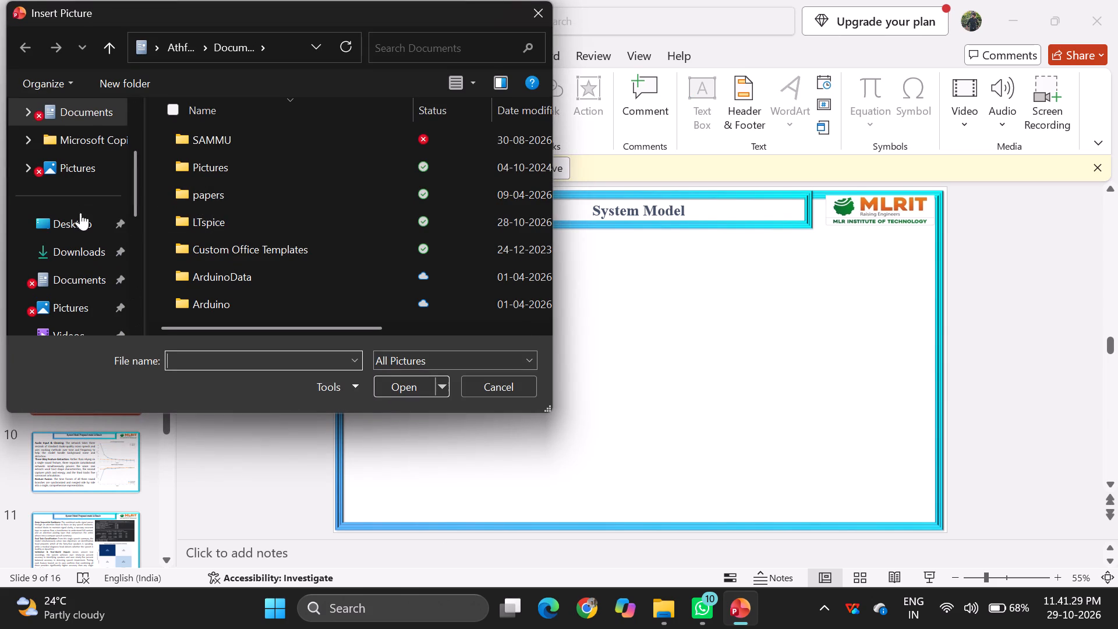
left_click(84, 228)
left_click(219, 183)
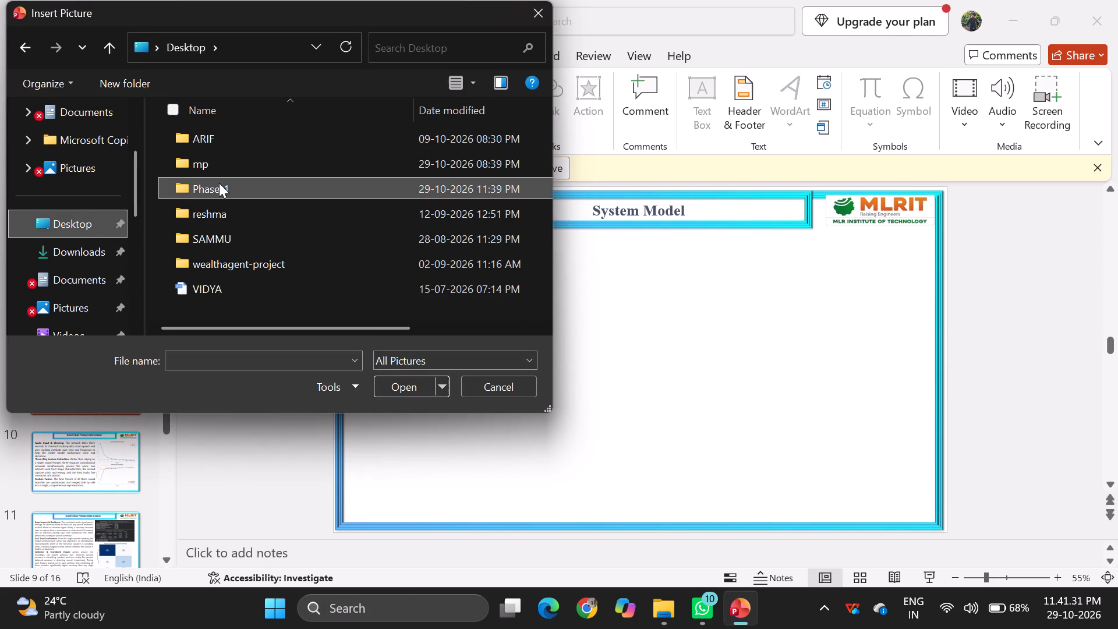
double_click(219, 183)
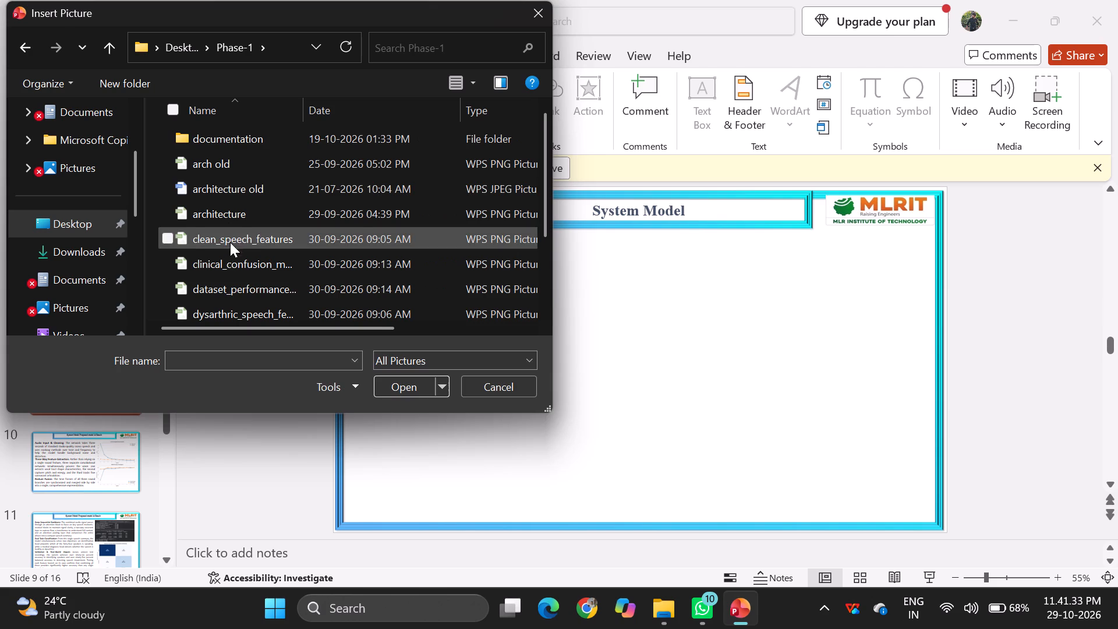
scroll(228, 288, "down", 1)
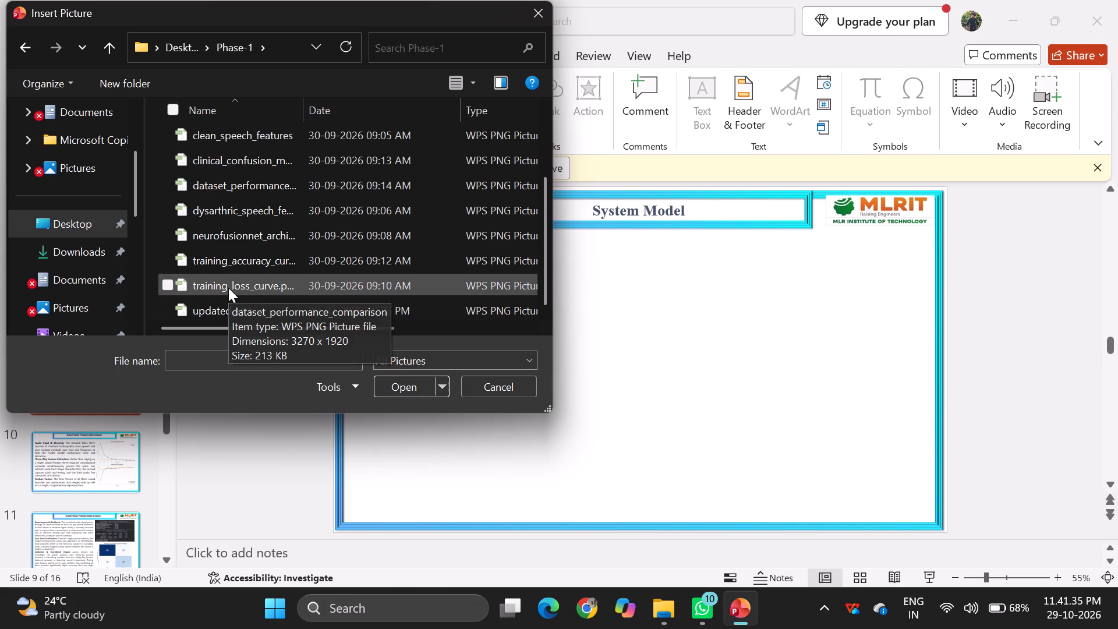
scroll(228, 288, "down", 1)
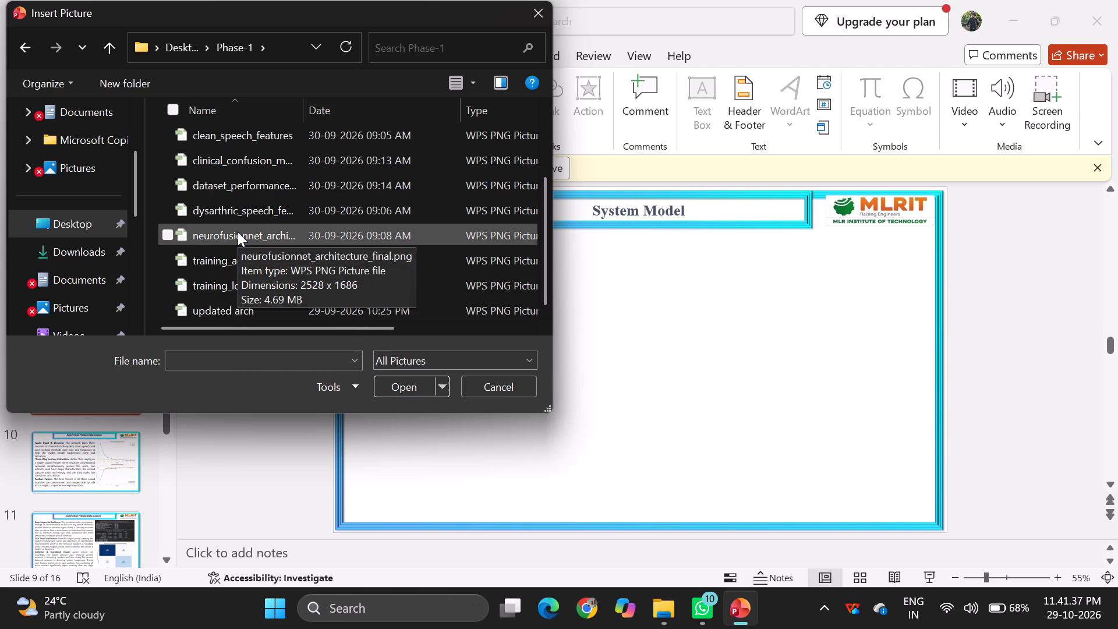
left_click(238, 232)
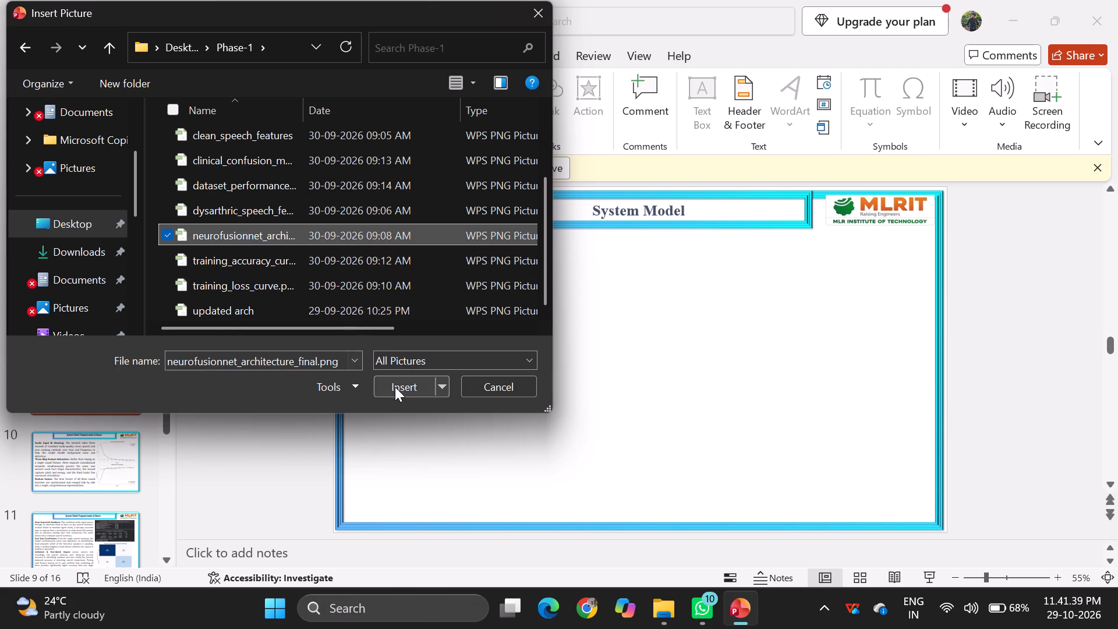
left_click(401, 387)
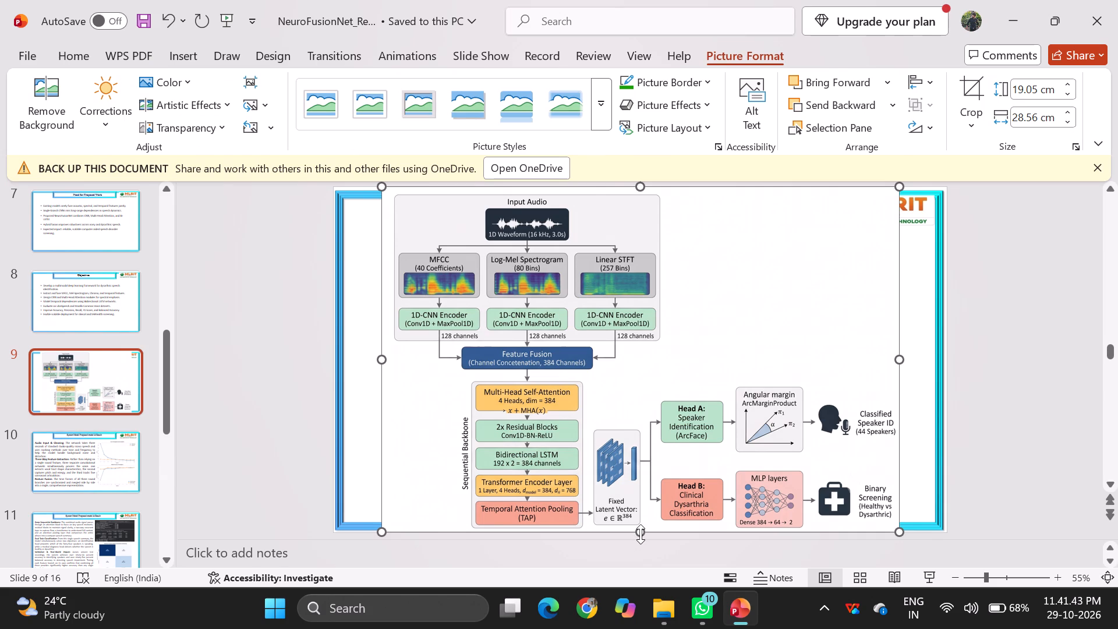
Resize the inserted architecture picture to about 15.6 cm high and 32.4 cm wide, filling the slide frame below the title and logo.
left_click_drag(641, 534, 639, 493)
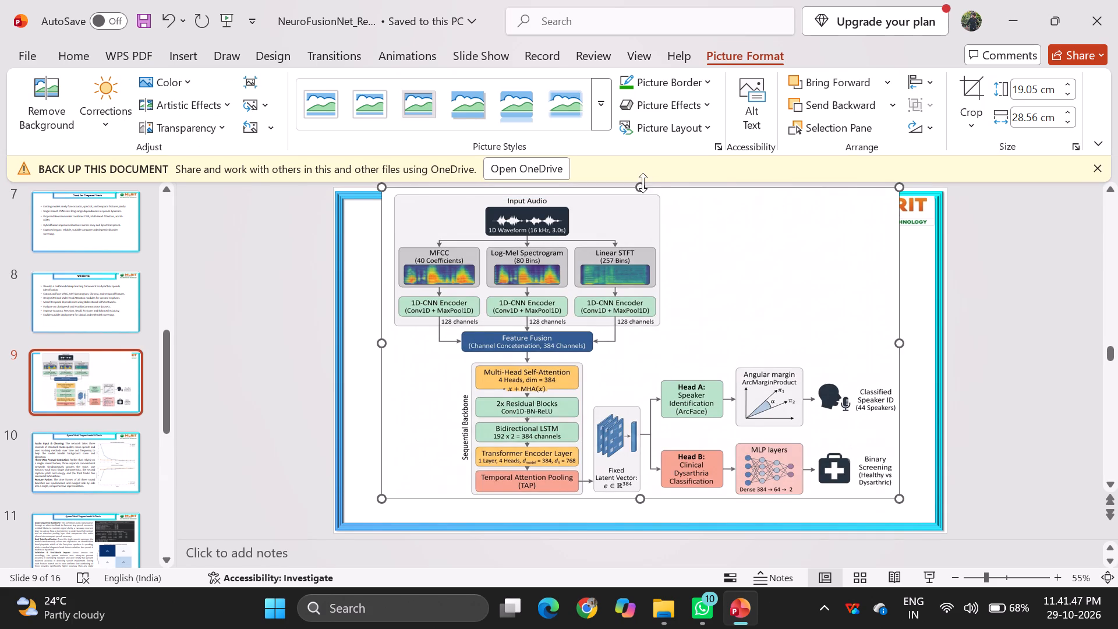
left_click_drag(639, 183, 643, 238)
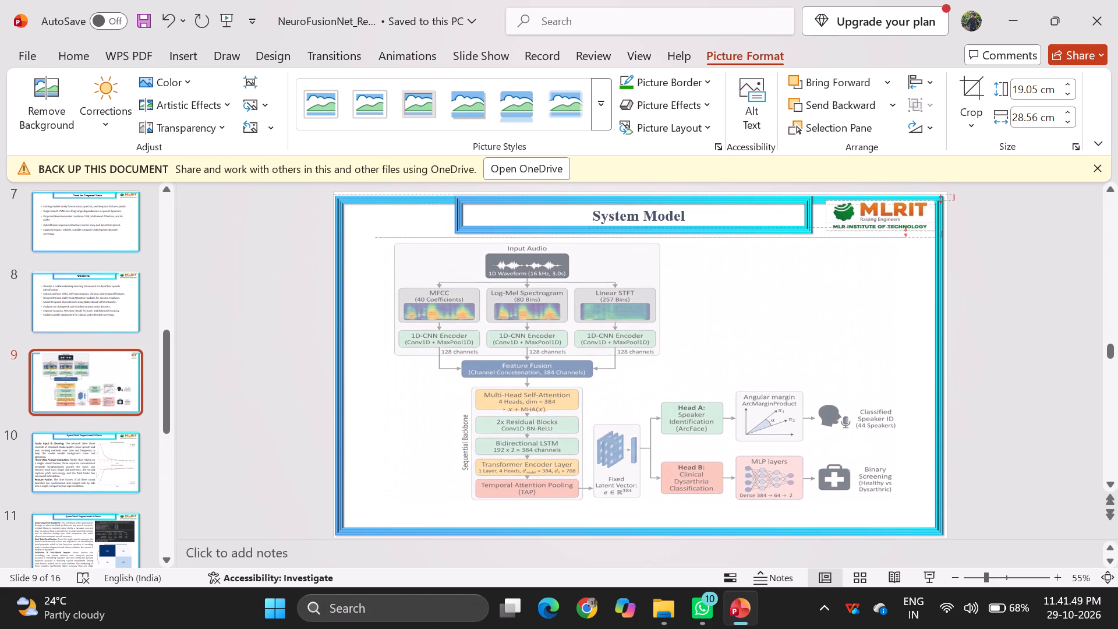
left_click_drag(643, 238, 641, 254)
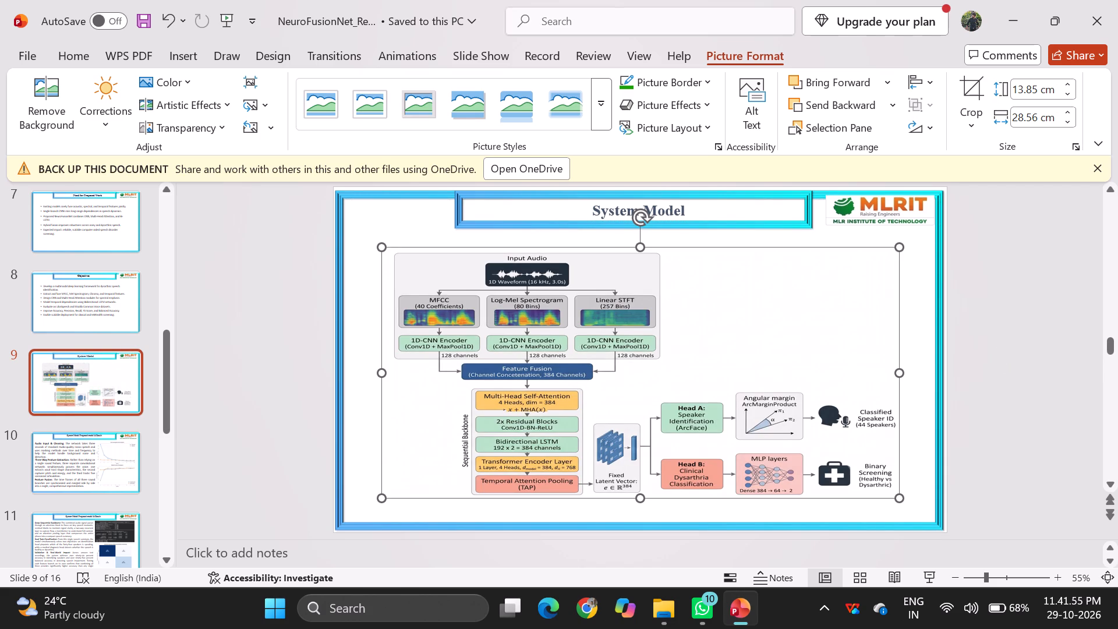
left_click_drag(898, 372, 907, 371)
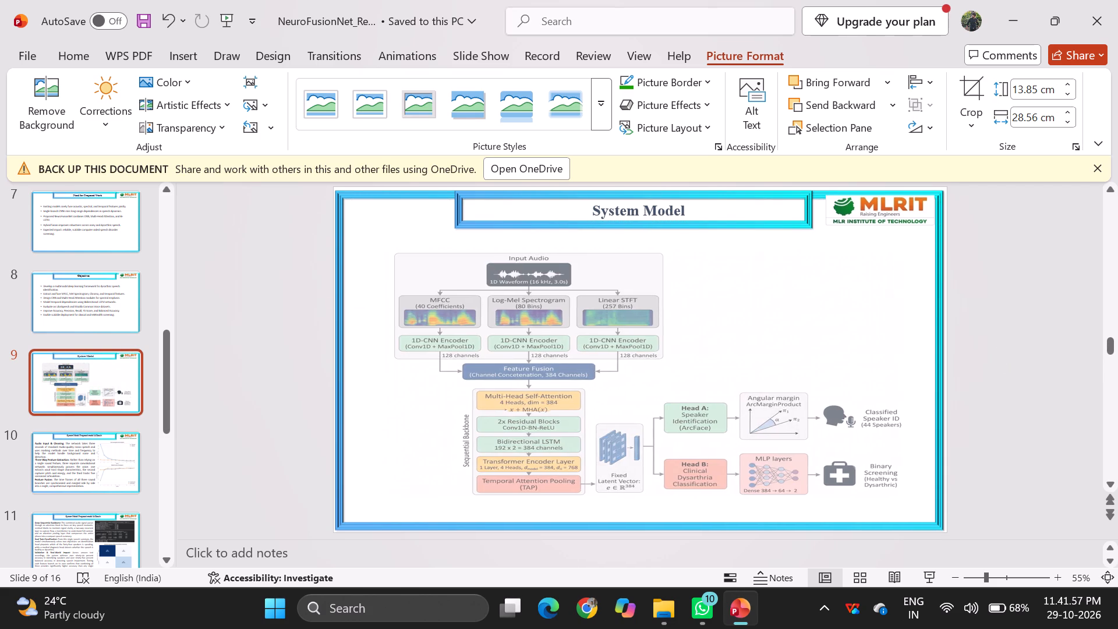
left_click_drag(907, 371, 922, 370)
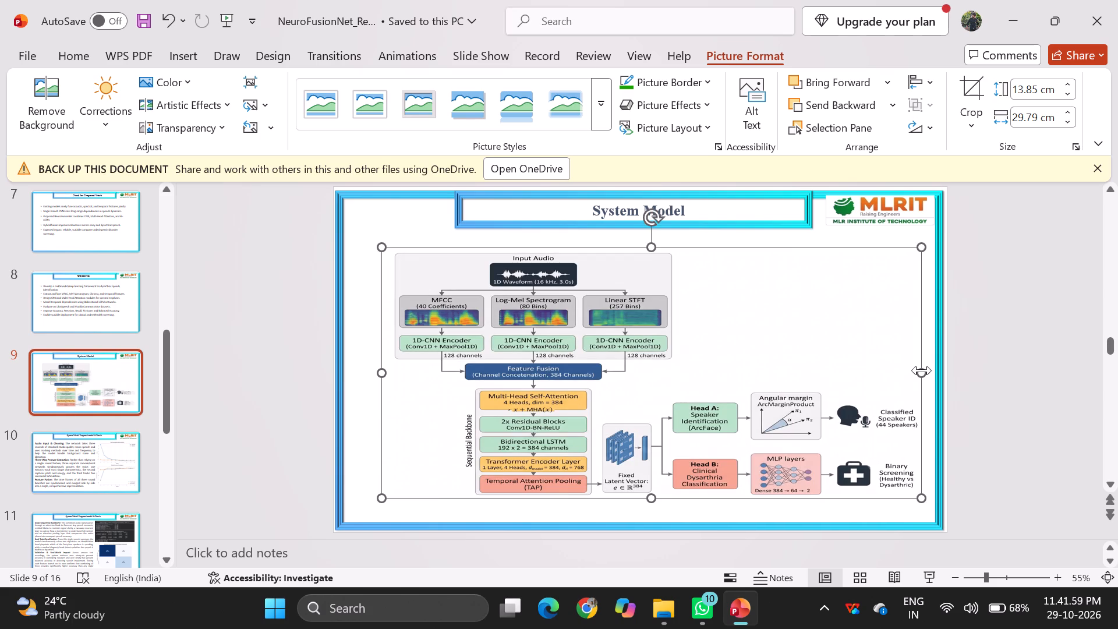
left_click_drag(922, 370, 934, 370)
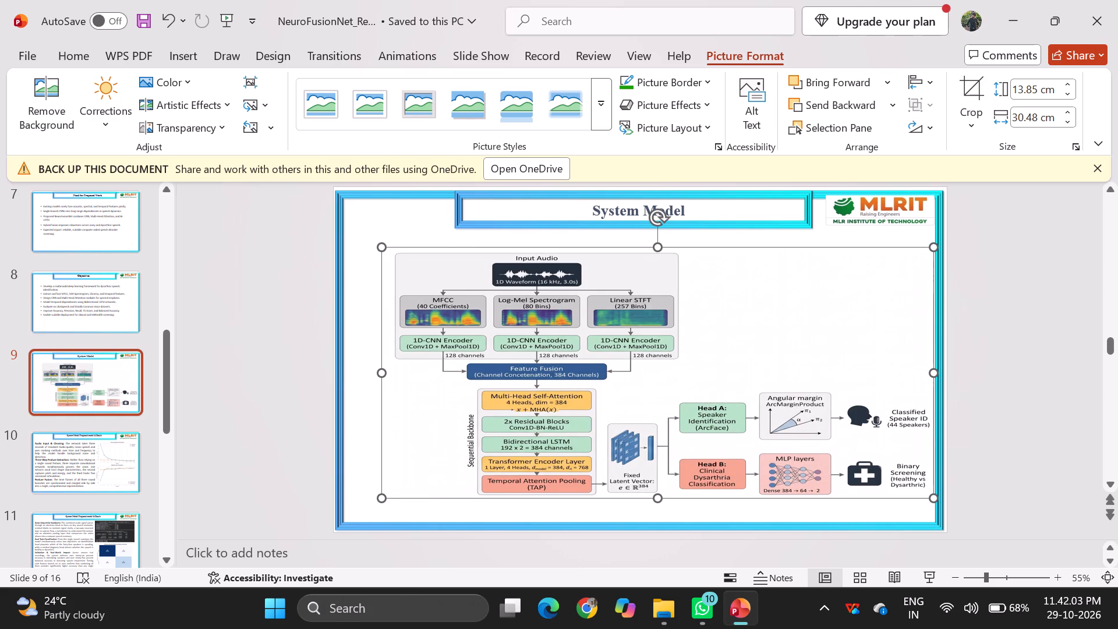
left_click_drag(384, 373, 363, 368)
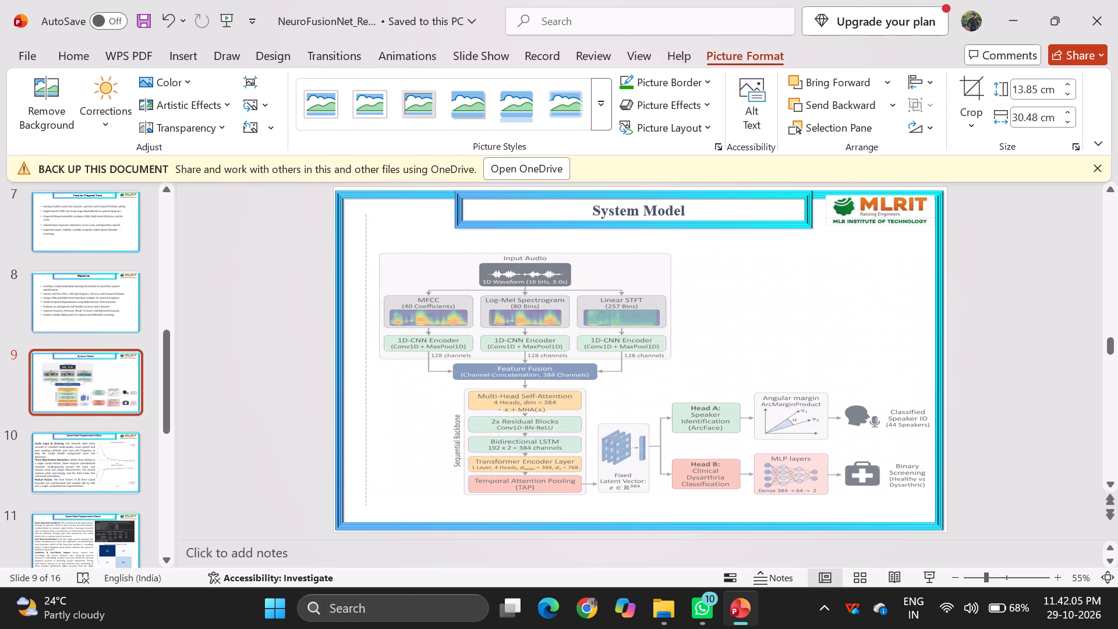
left_click_drag(363, 368, 348, 366)
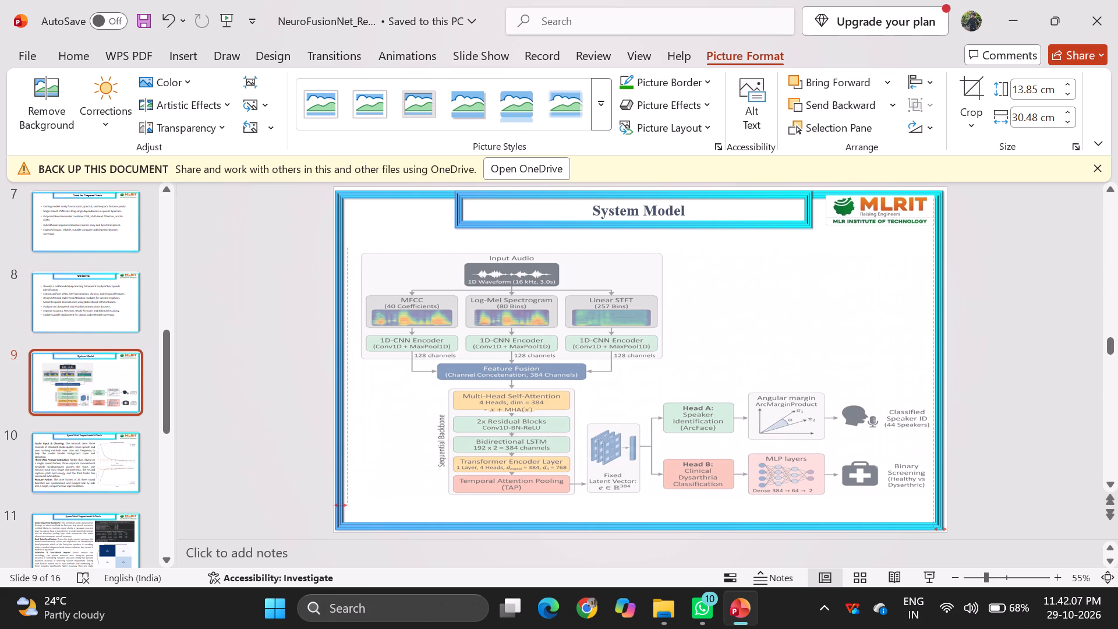
left_click_drag(348, 366, 349, 366)
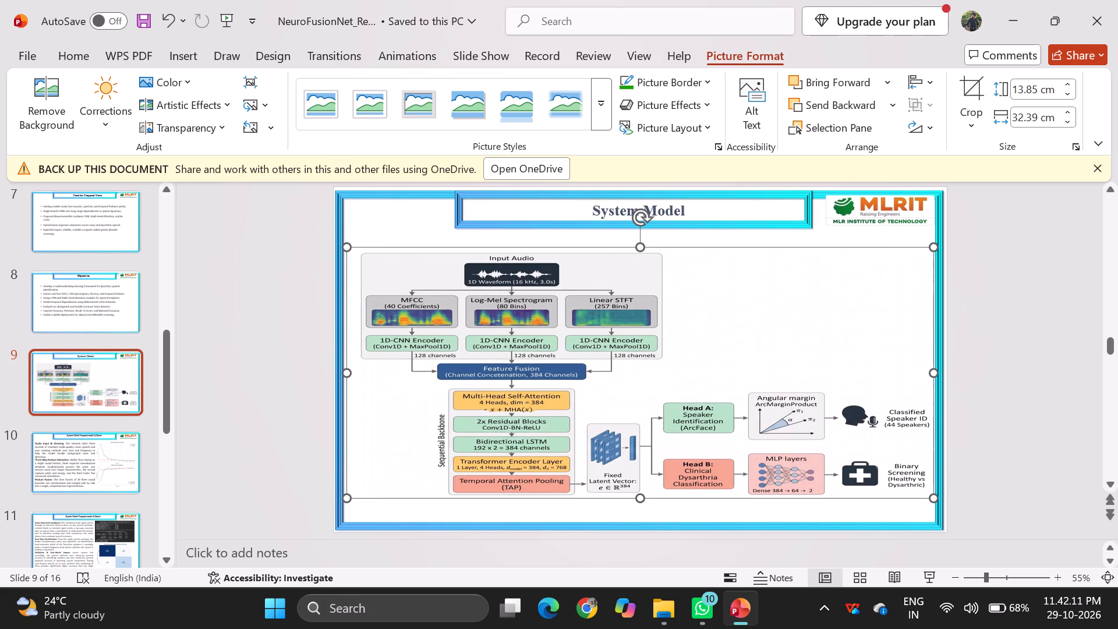
left_click_drag(639, 247, 639, 232)
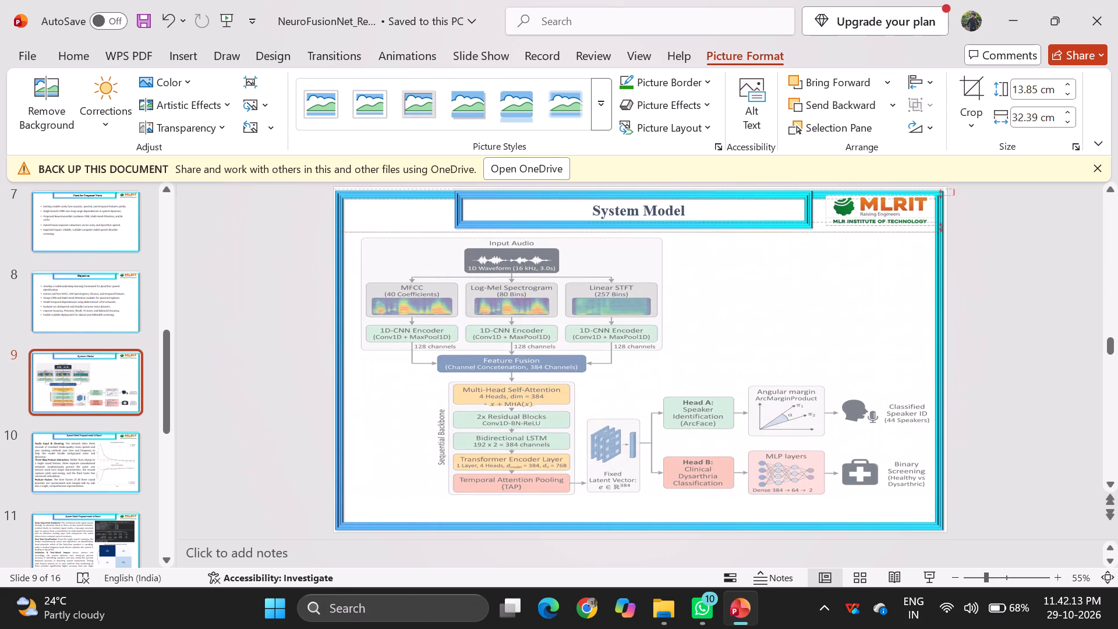
left_click_drag(639, 232, 639, 231)
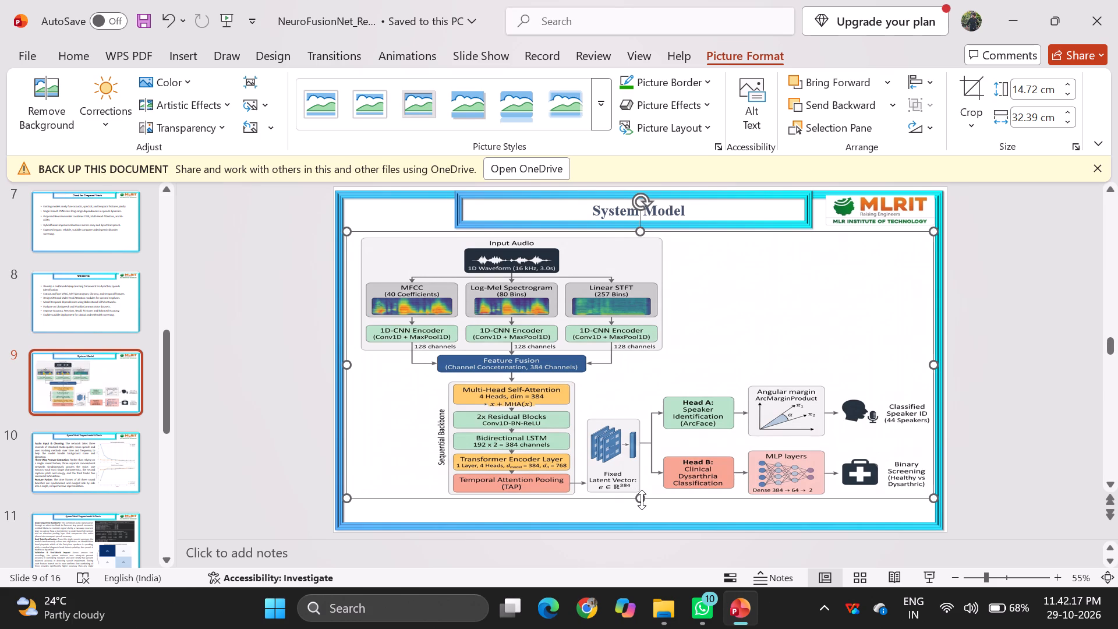
left_click_drag(642, 500, 645, 514)
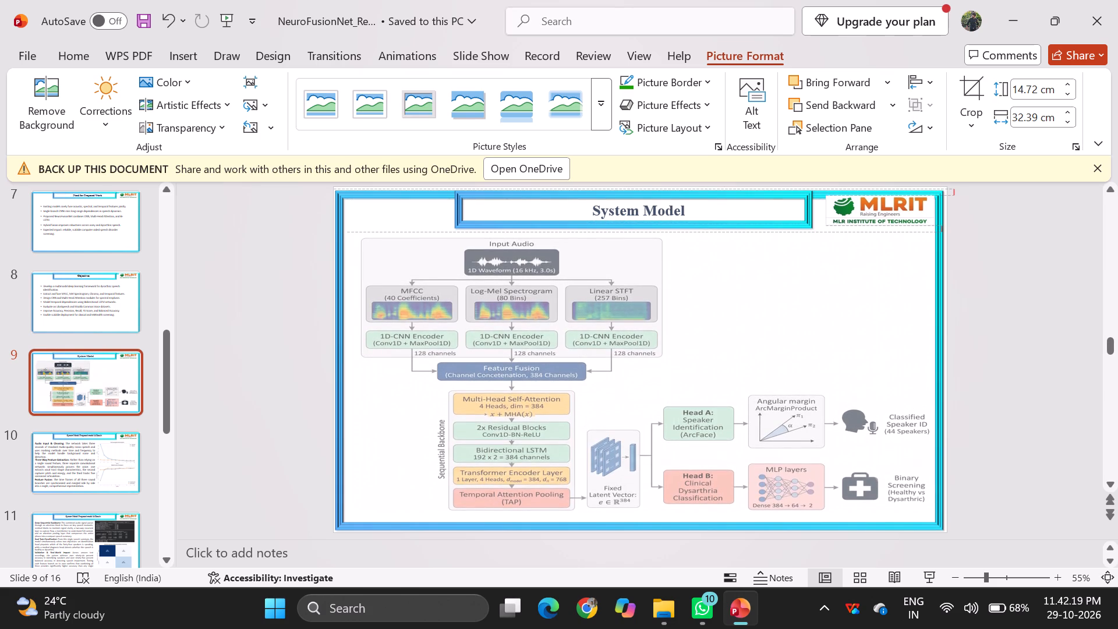
left_click_drag(645, 514, 645, 515)
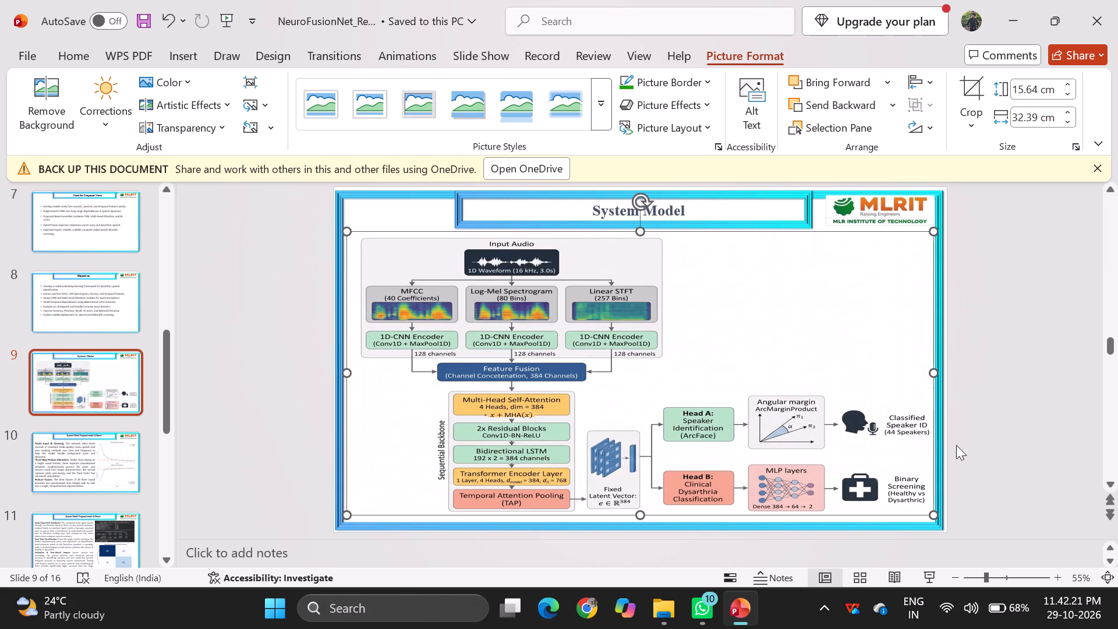
left_click(992, 446)
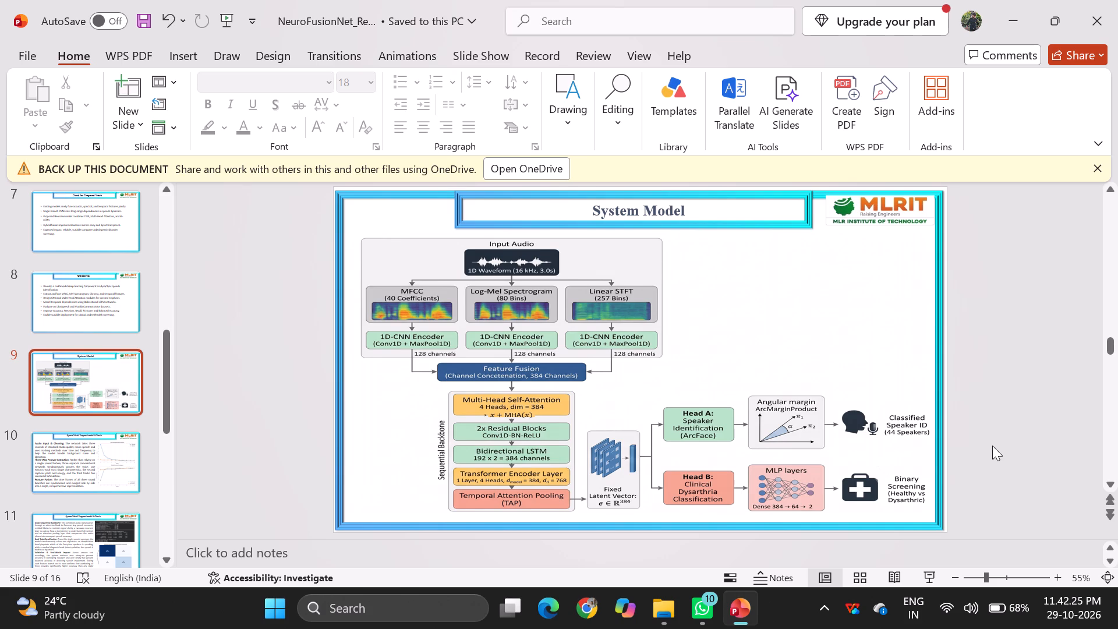
key("Down")
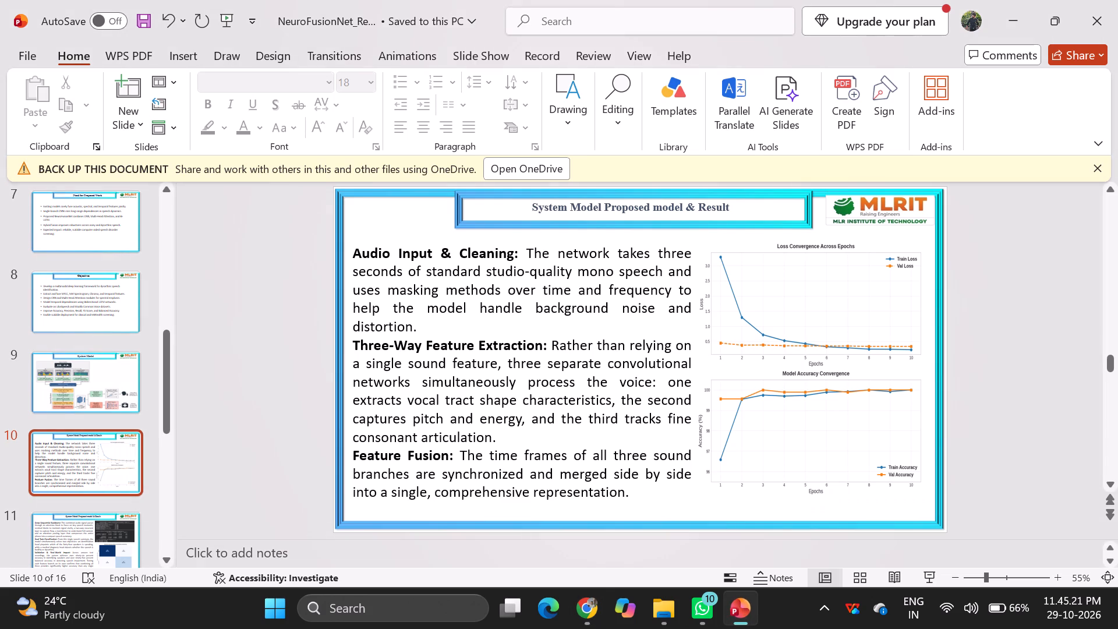
scroll(663, 391, "up", 2)
scroll(638, 416, "down", 1)
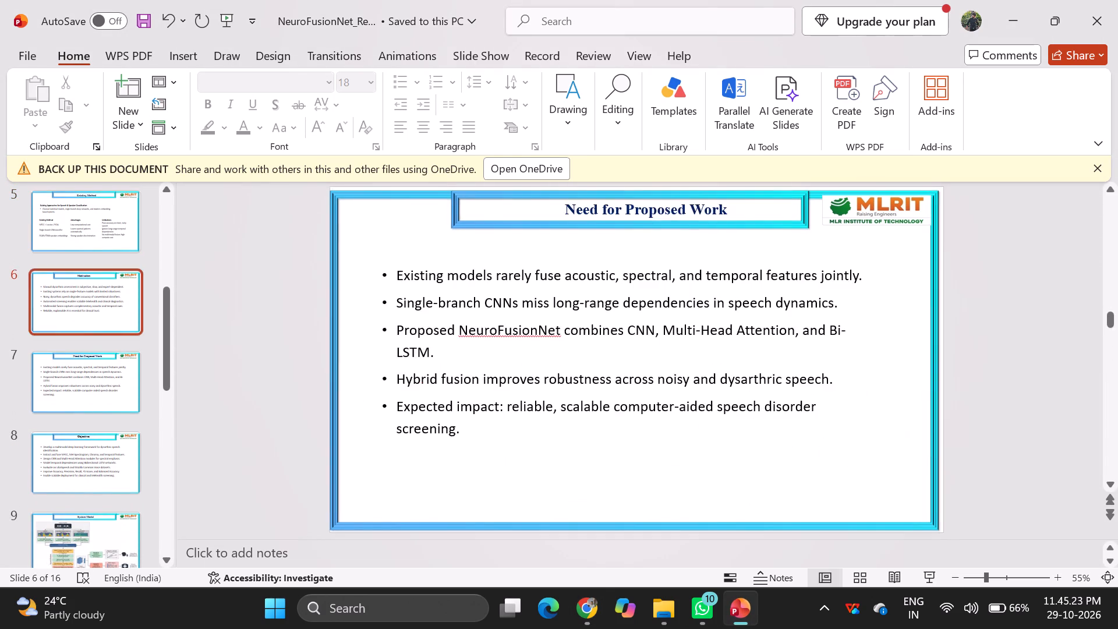
scroll(638, 416, "down", 2)
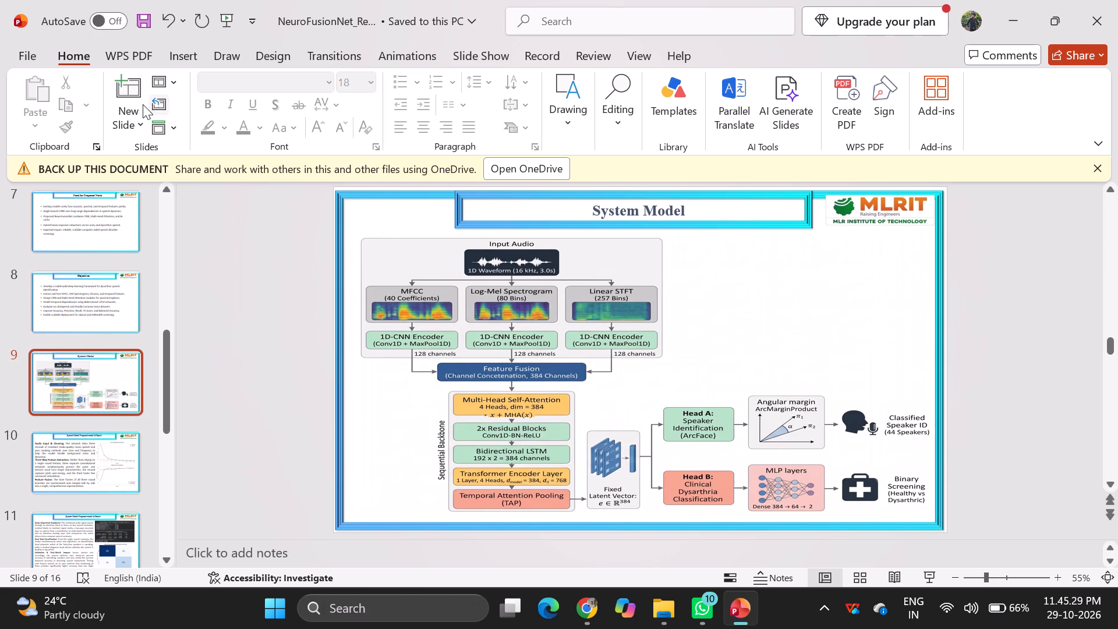
left_click(136, 126)
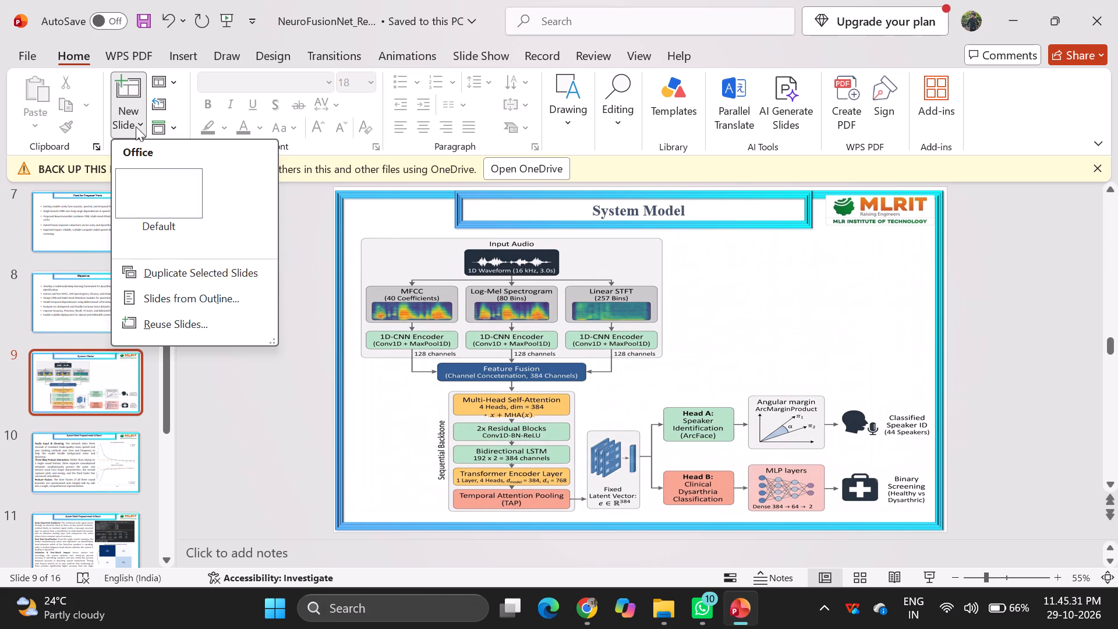
left_click(162, 194)
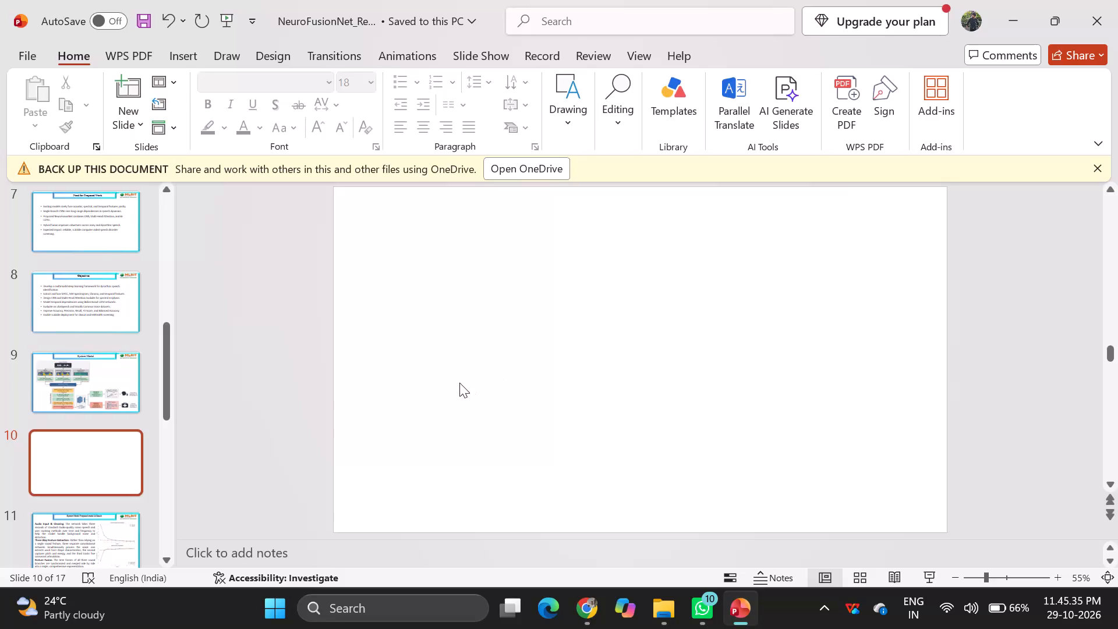
Copy the full-slide blue border frame picture from the System Model slide onto the blank slide 10.
scroll(459, 383, "up", 3)
scroll(468, 393, "down", 5)
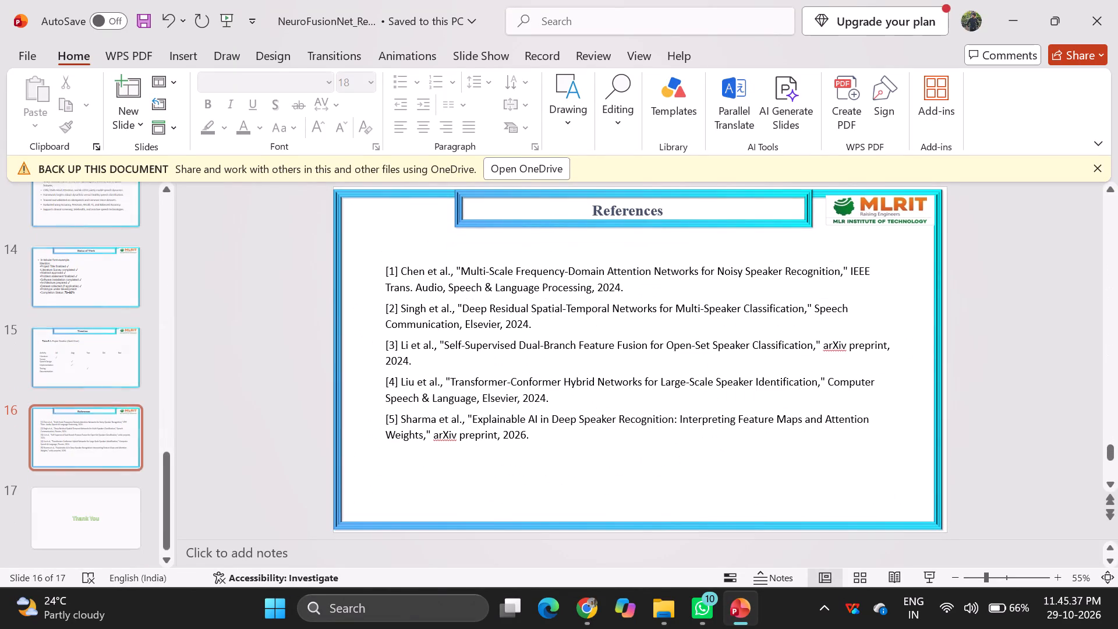
scroll(468, 393, "down", 1)
scroll(468, 393, "up", 3)
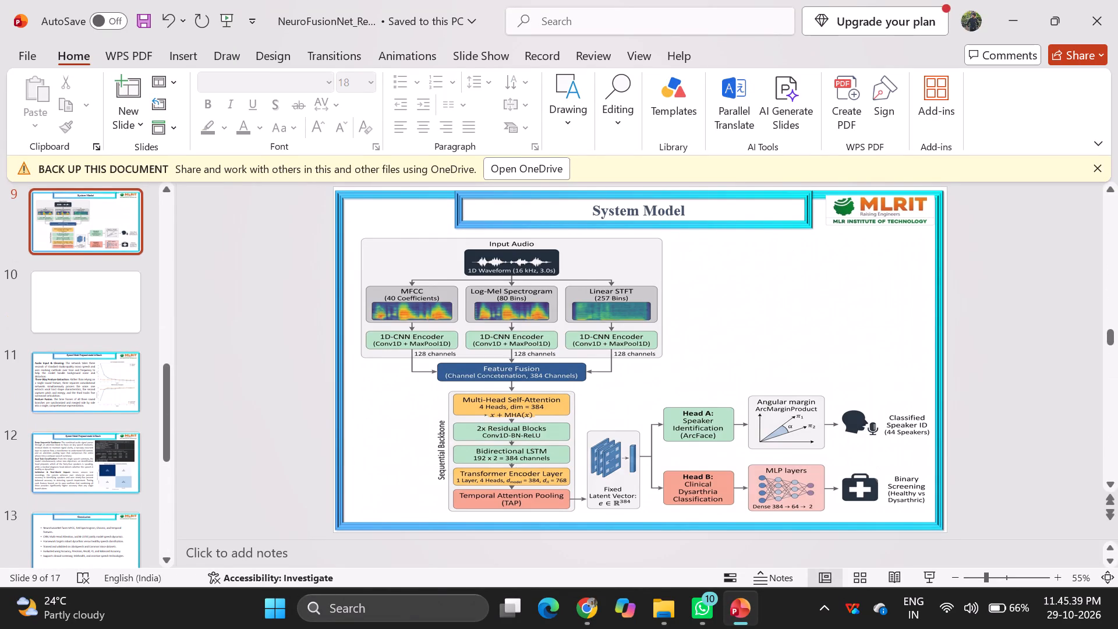
left_click(340, 423)
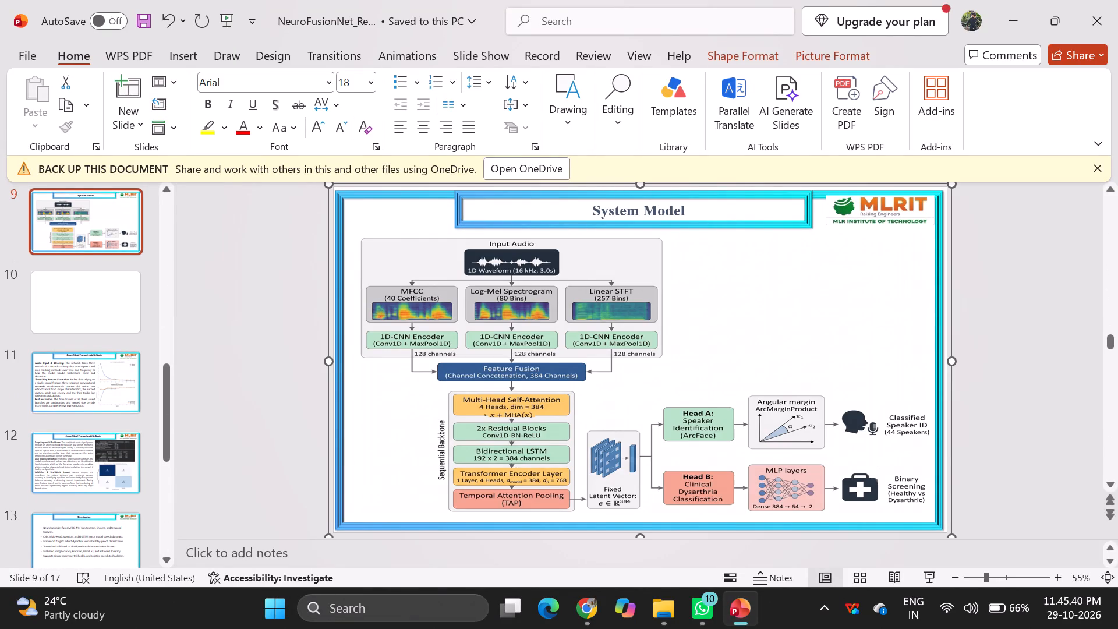
double_click(340, 423)
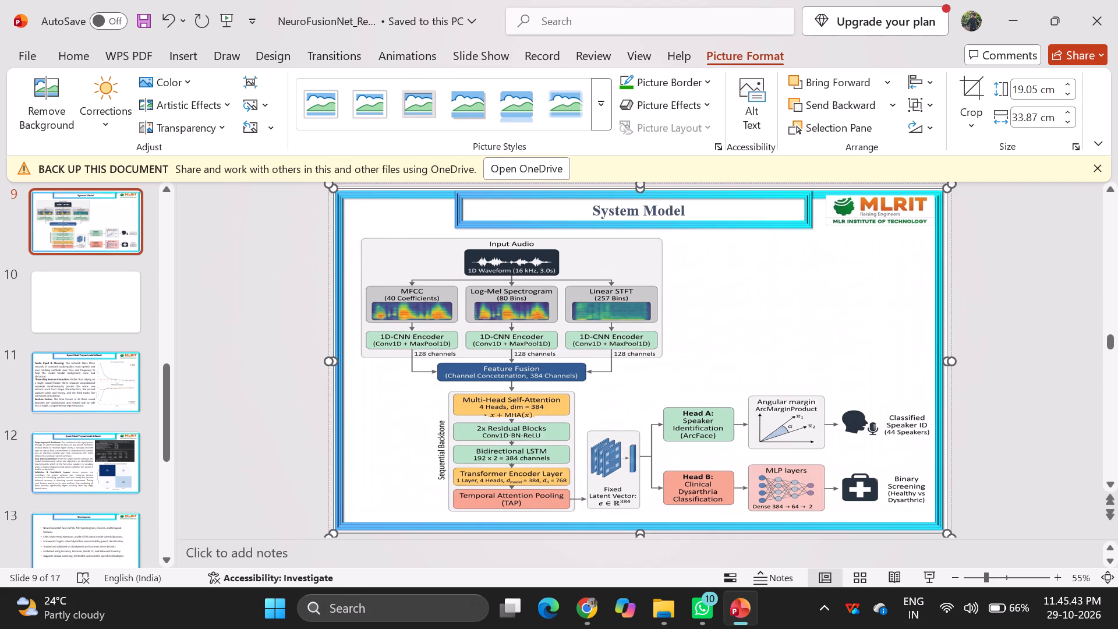
left_click(482, 222)
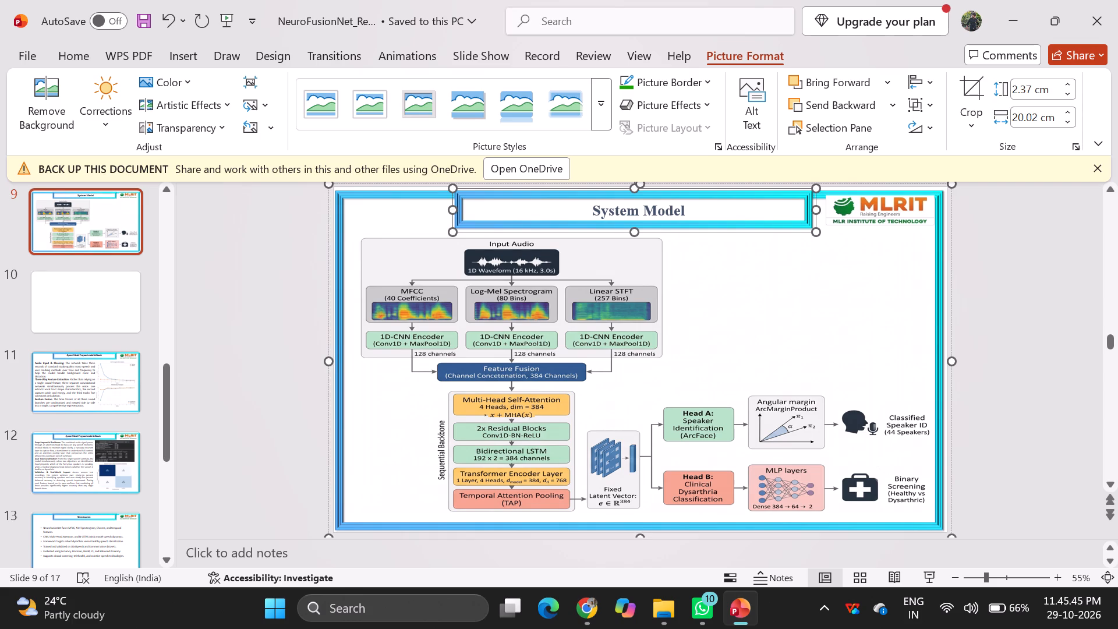
left_click(378, 196)
left_click(378, 196)
double_click(378, 196)
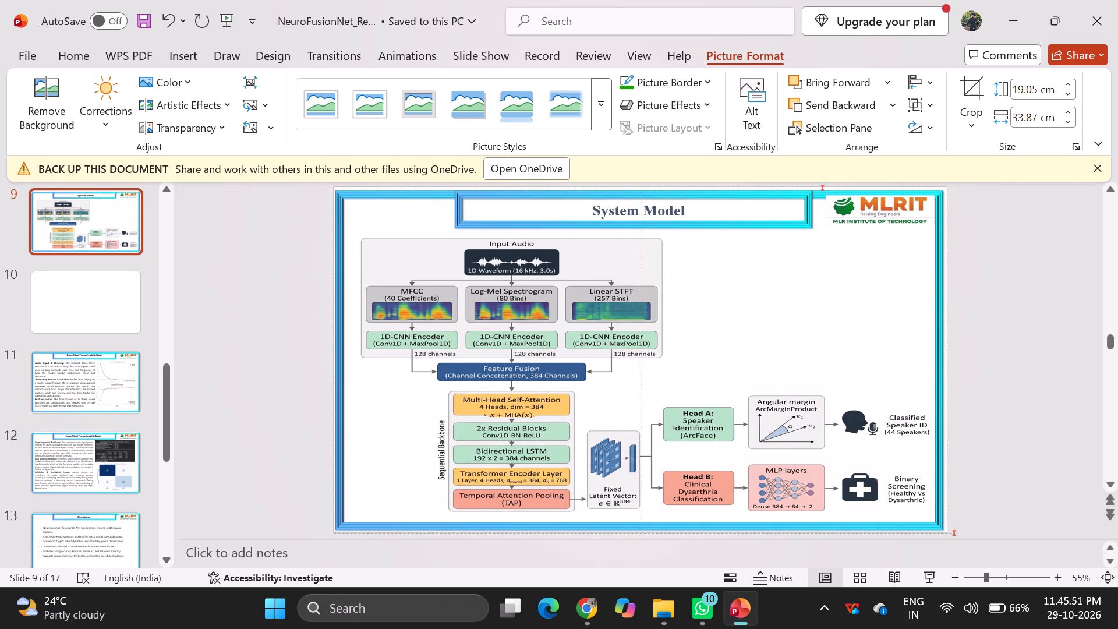
key("ctrl+c")
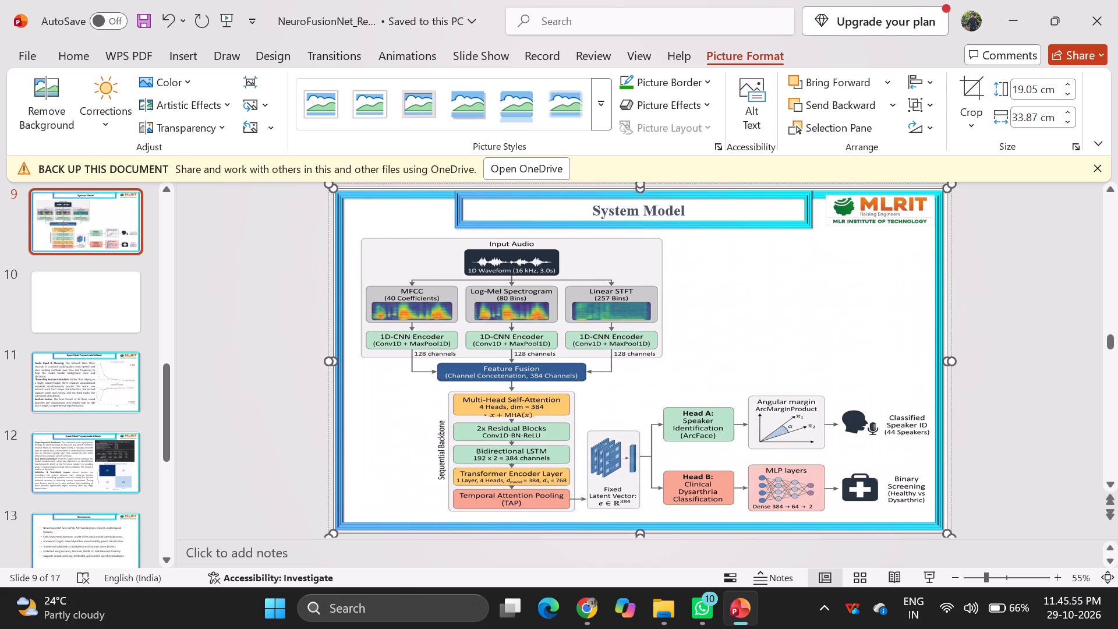
key("Down")
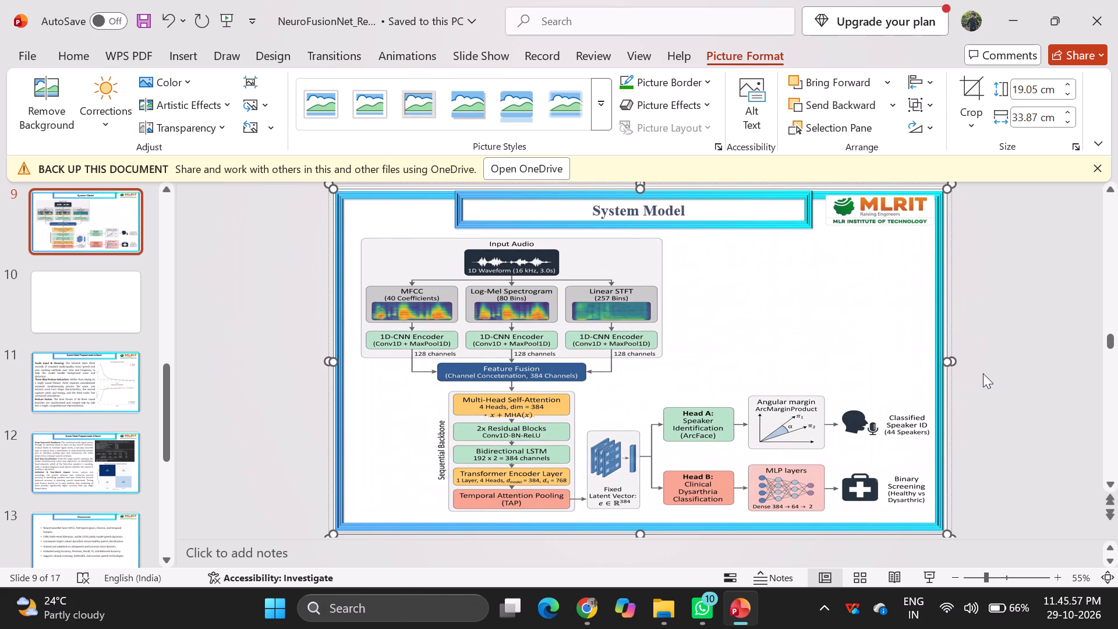
key("Escape")
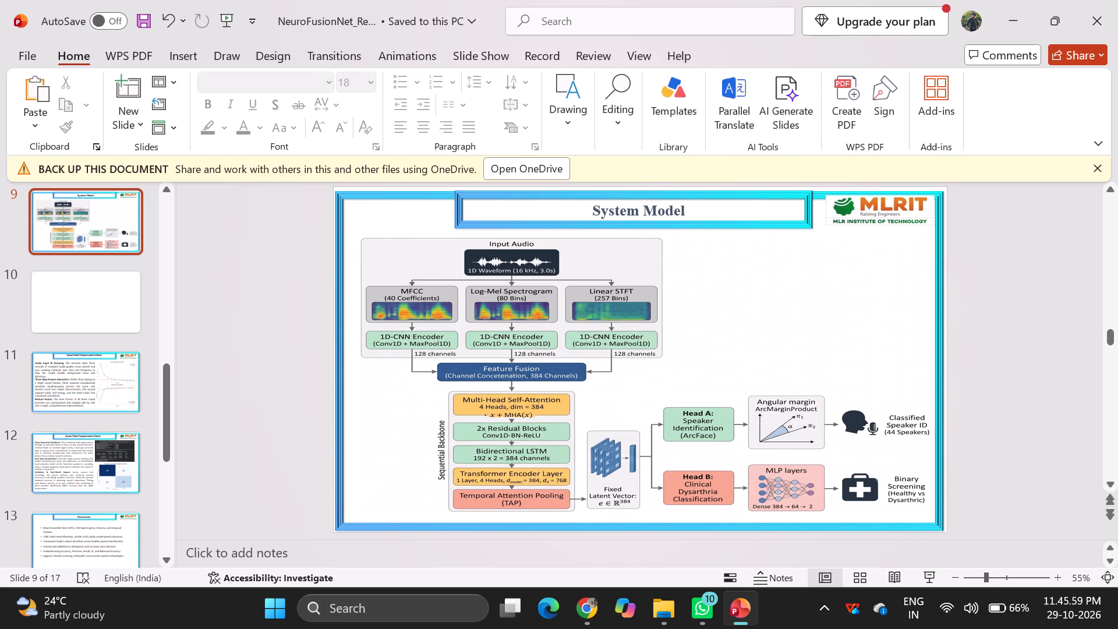
key("Down")
key("ctrl+v")
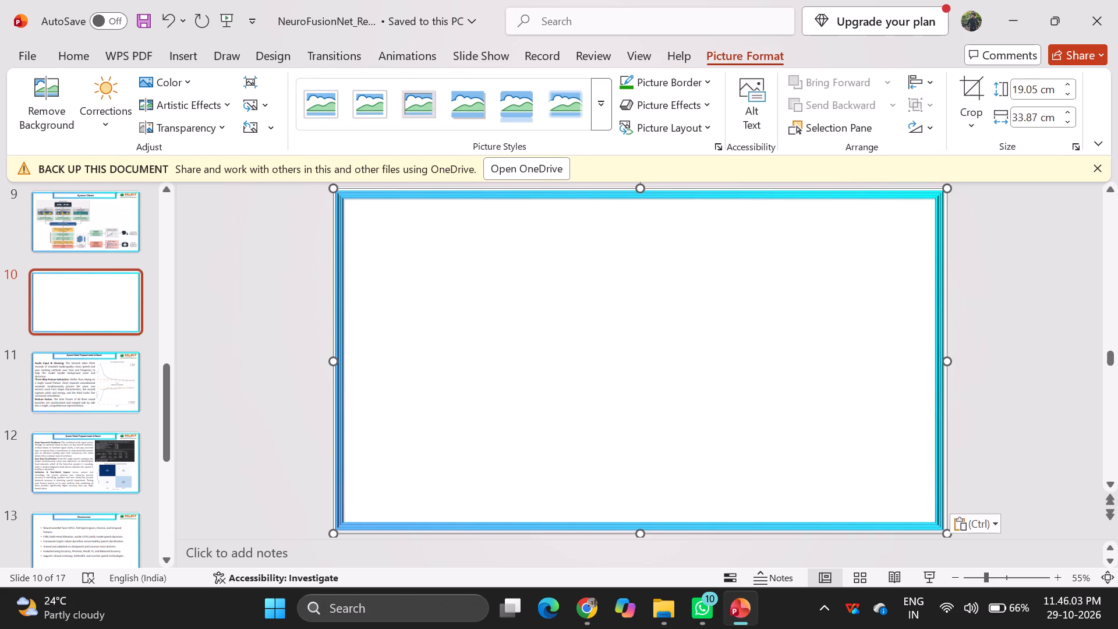
key("Escape")
Copy the title banner frame from the System Model slide onto slide 10.
key("Up")
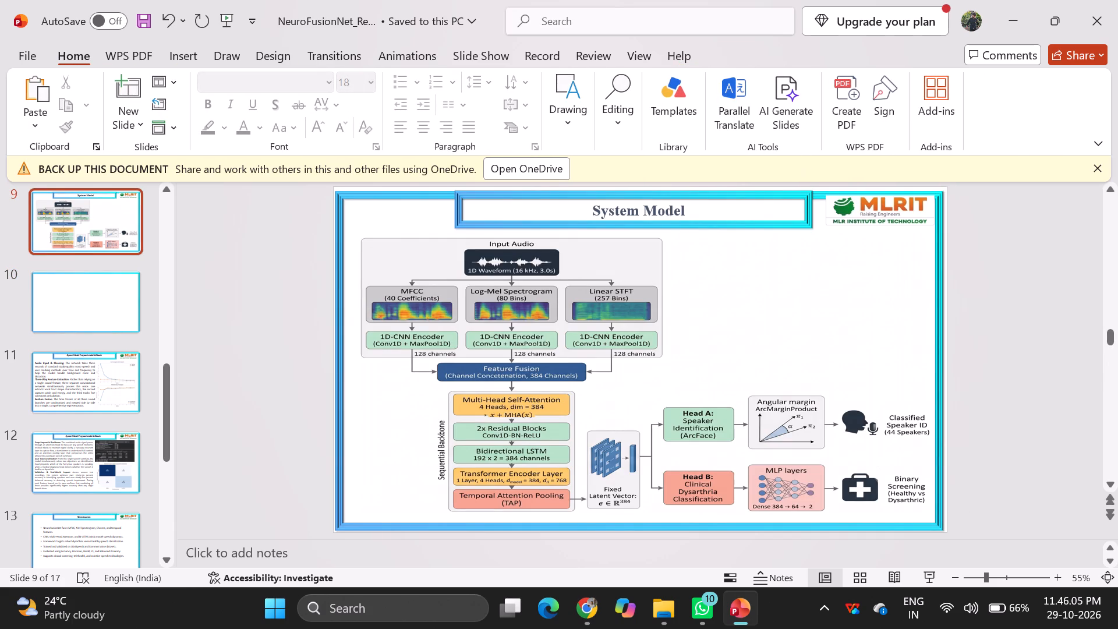
left_click(767, 222)
left_click(767, 222)
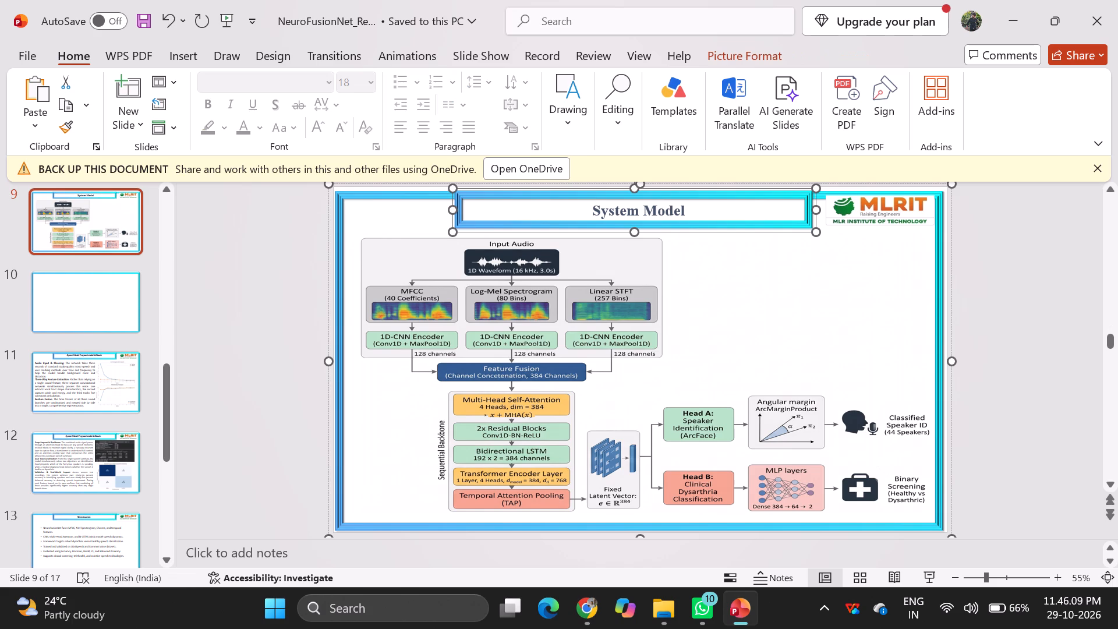
key("ctrl+c")
key("Escape")
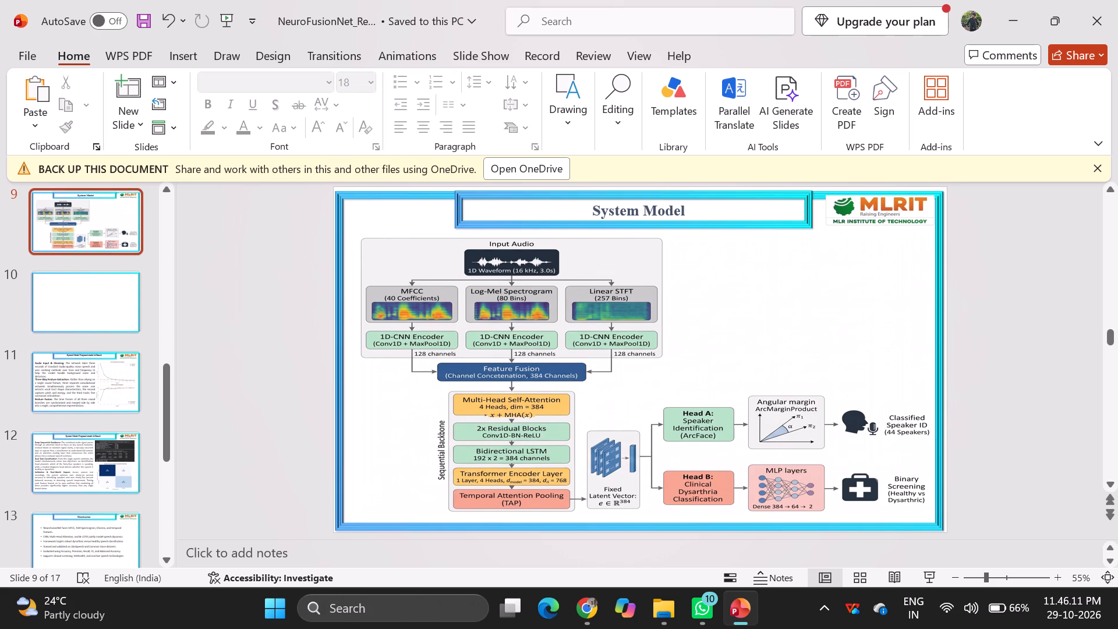
left_click(767, 222)
key("Down")
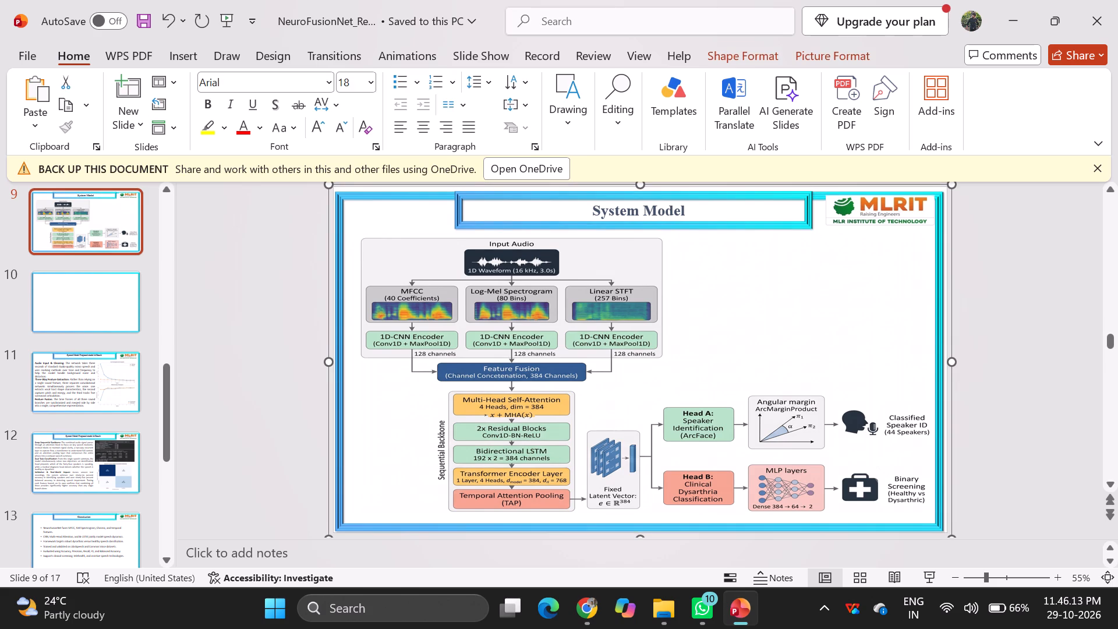
key("Escape")
key("Down")
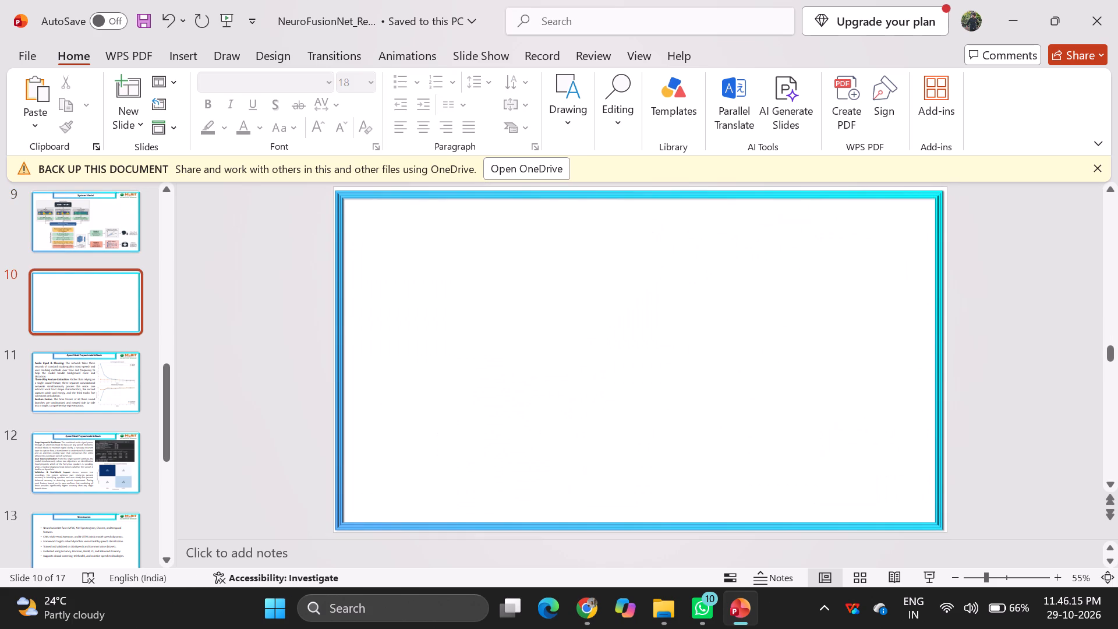
key("ctrl+v")
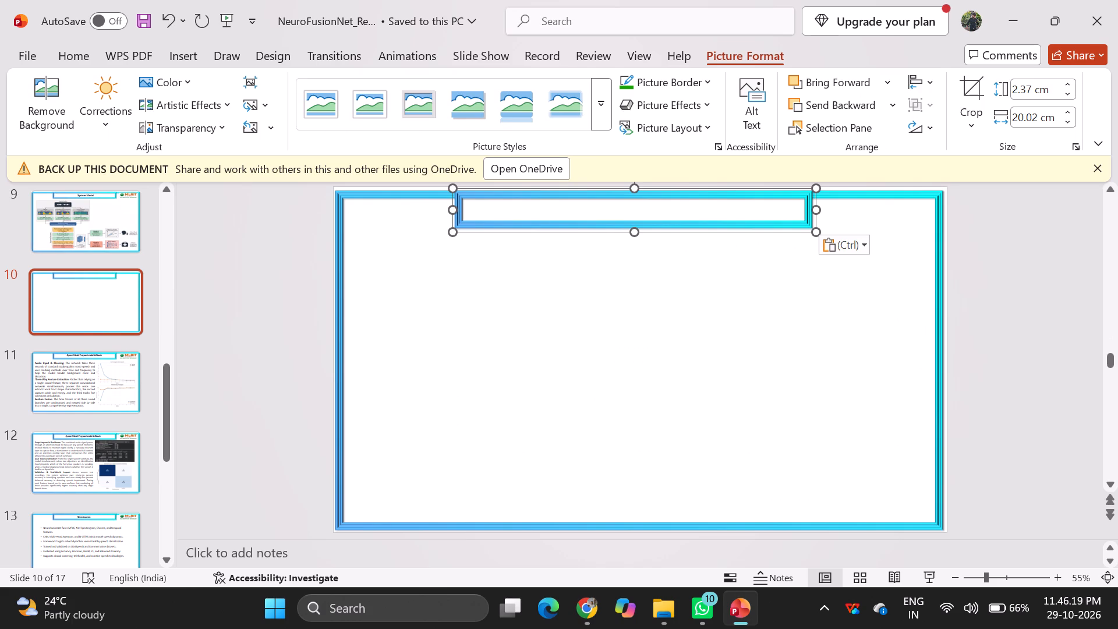
left_click(1002, 292)
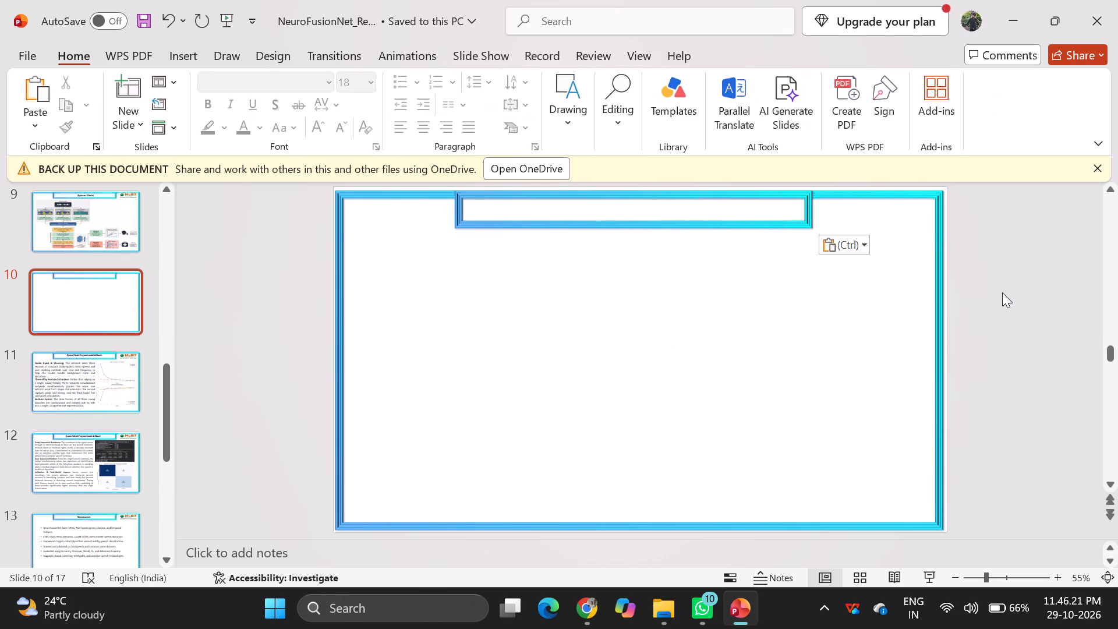
Copy the "System Model" heading text from slide 9 and paste it onto slide 10.
key("Up")
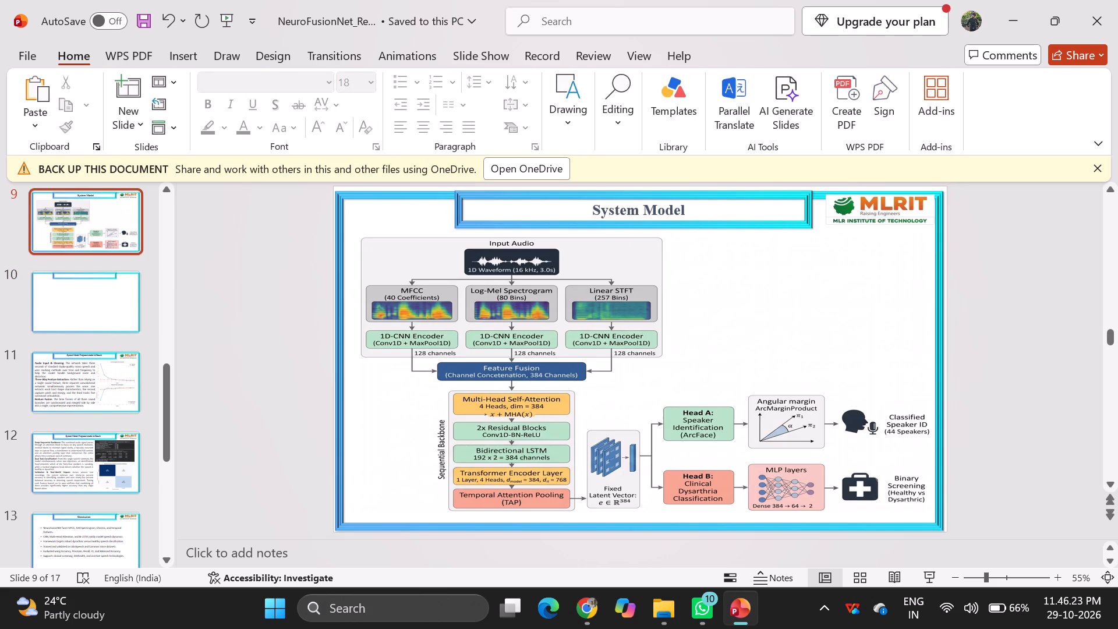
left_click_drag(596, 209, 685, 214)
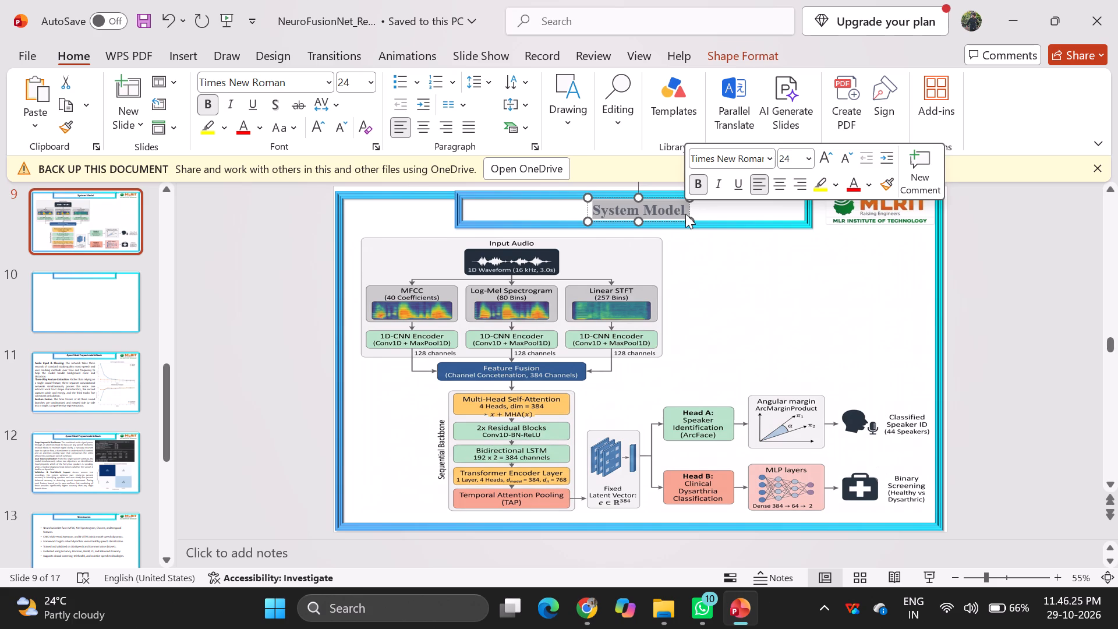
key("ctrl+c")
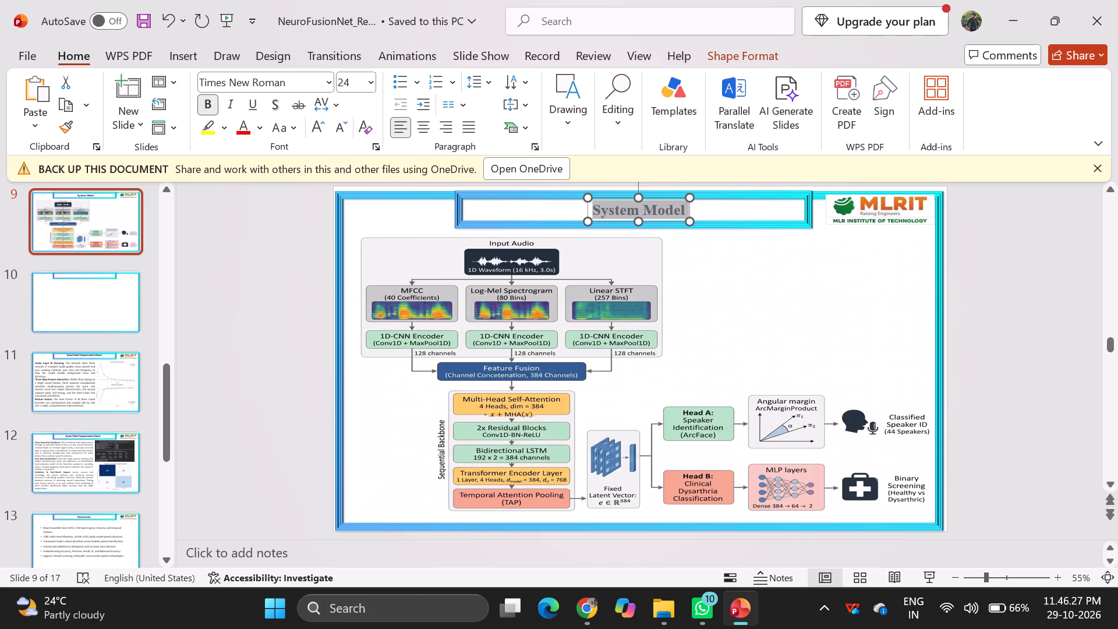
key("Escape")
key("Down")
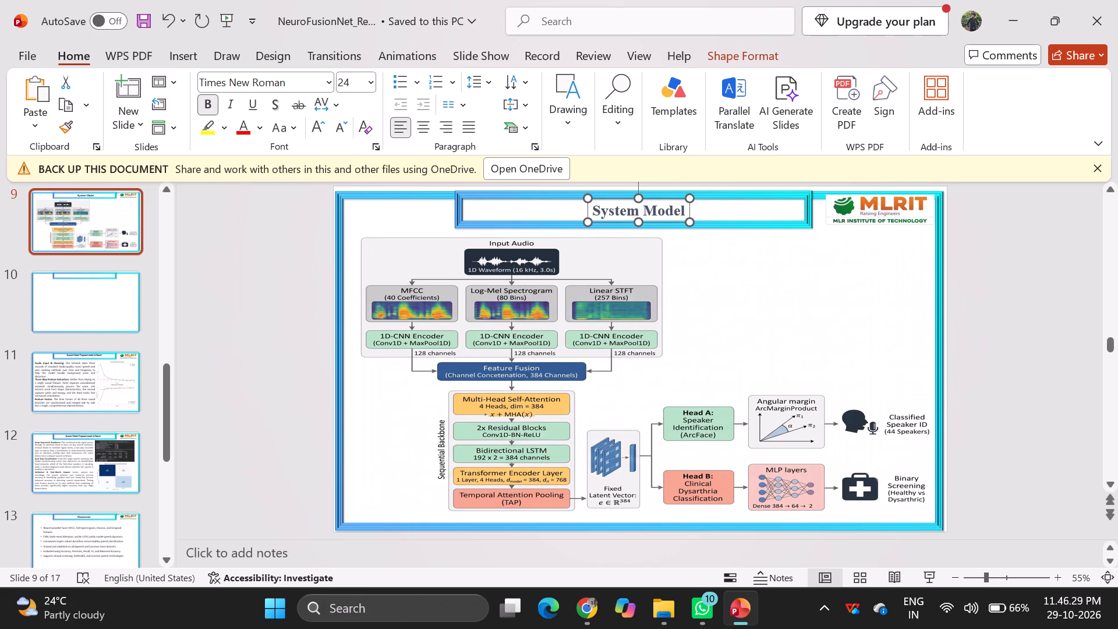
key("Escape")
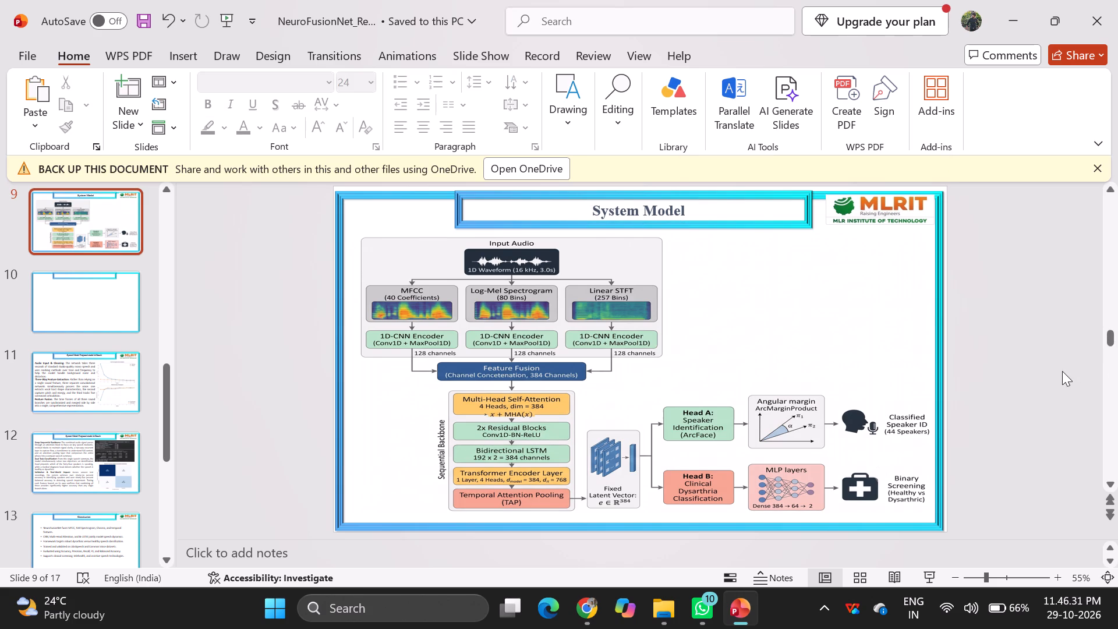
key("Down")
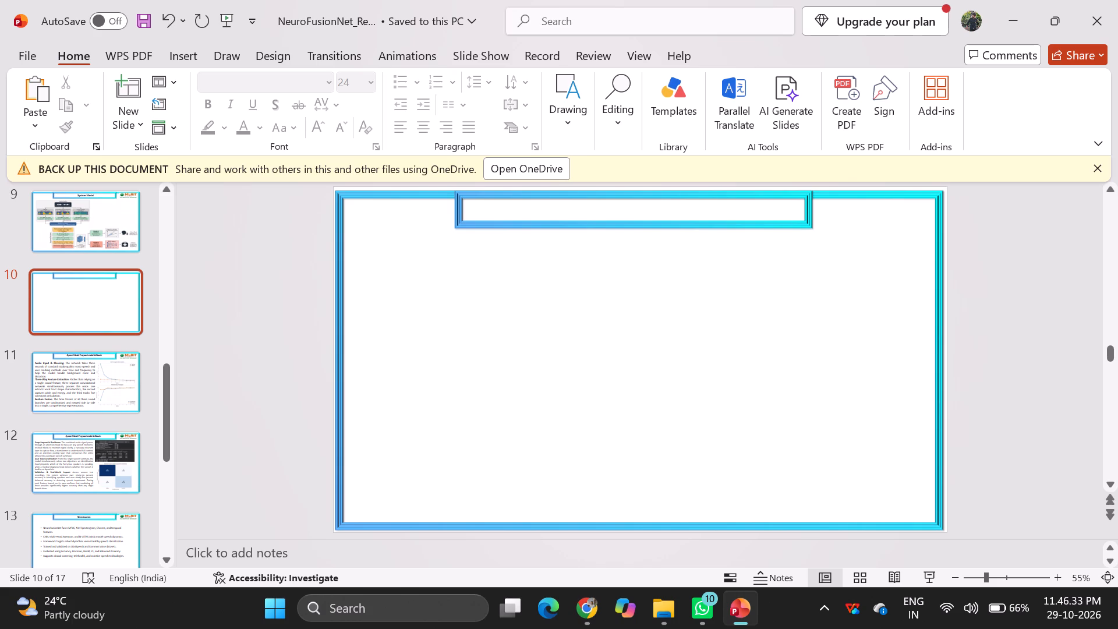
left_click(599, 210)
left_click(599, 210)
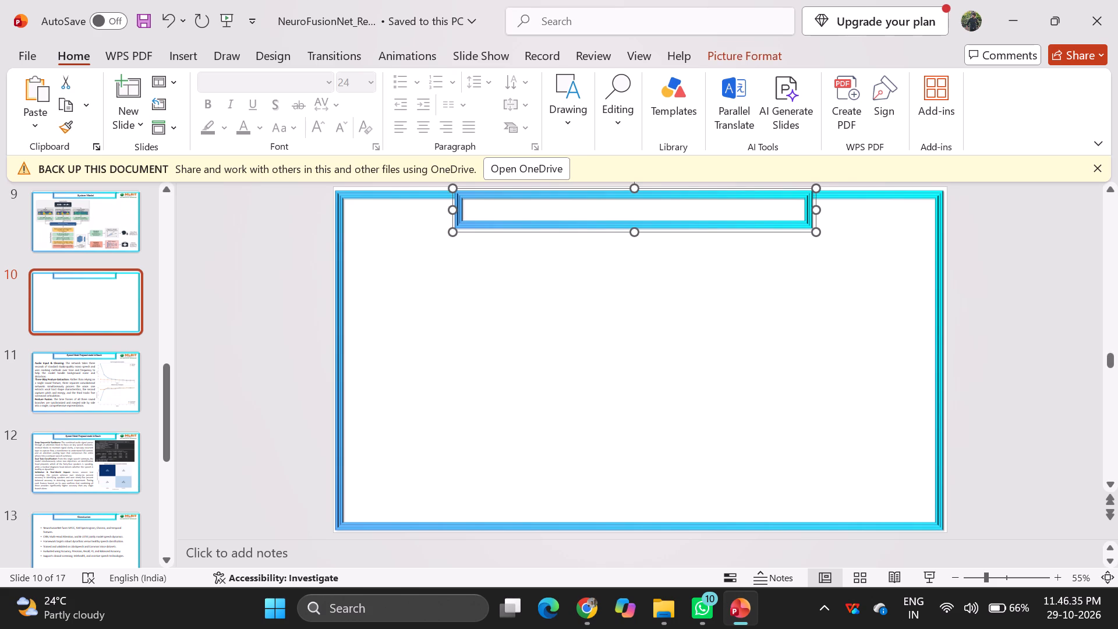
key("ctrl+v")
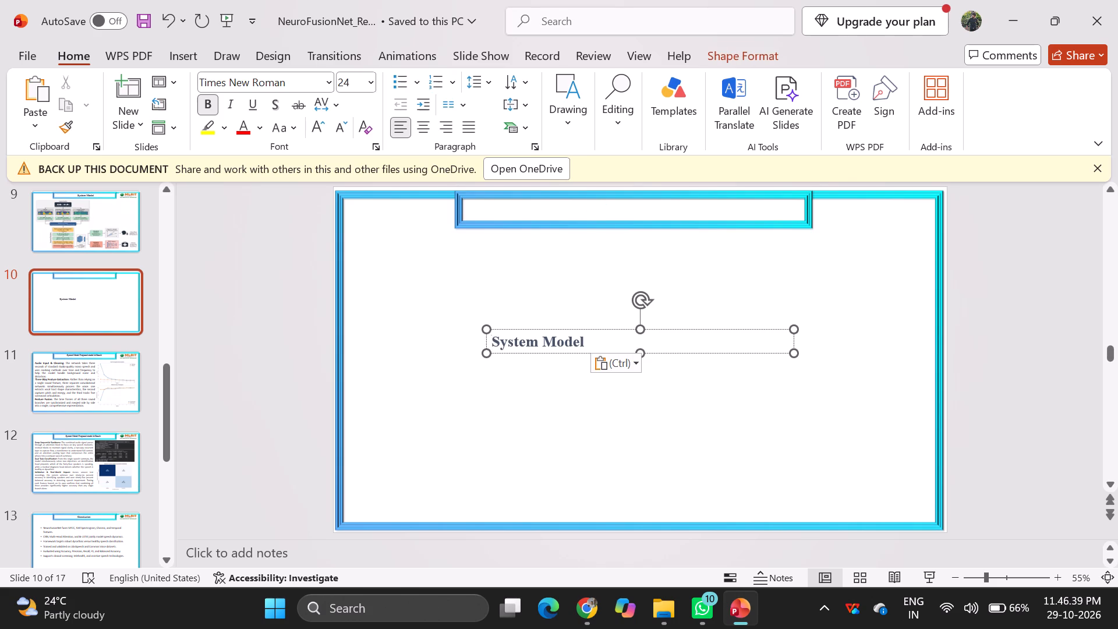
Narrow the pasted heading's text box to fit its text and place it centred inside slide 10's title banner.
left_click_drag(793, 351, 613, 346)
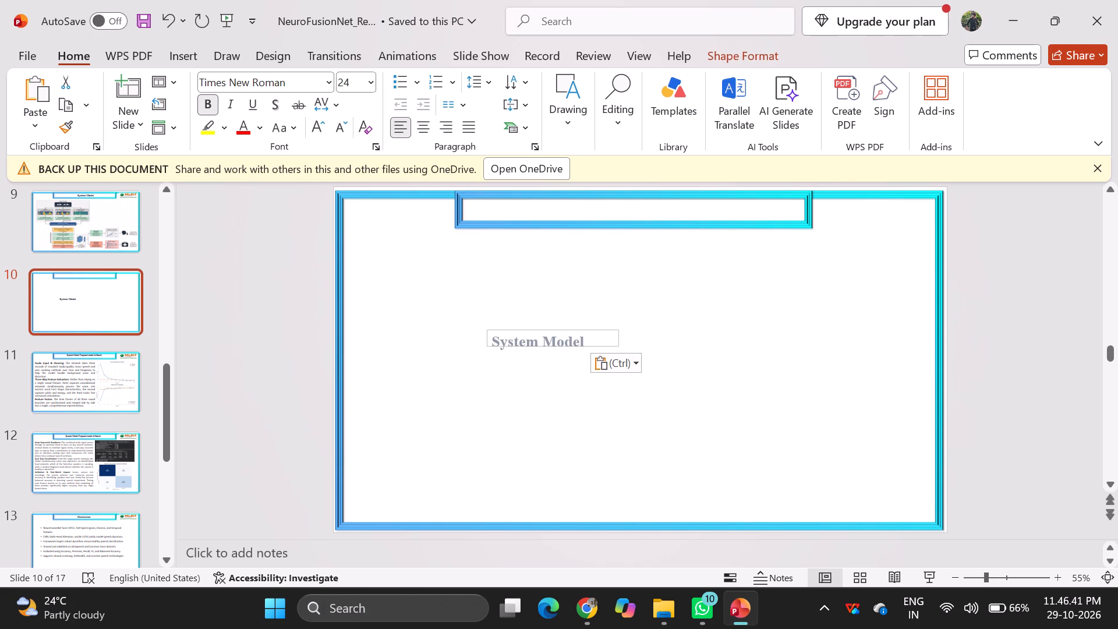
left_click_drag(613, 346, 597, 352)
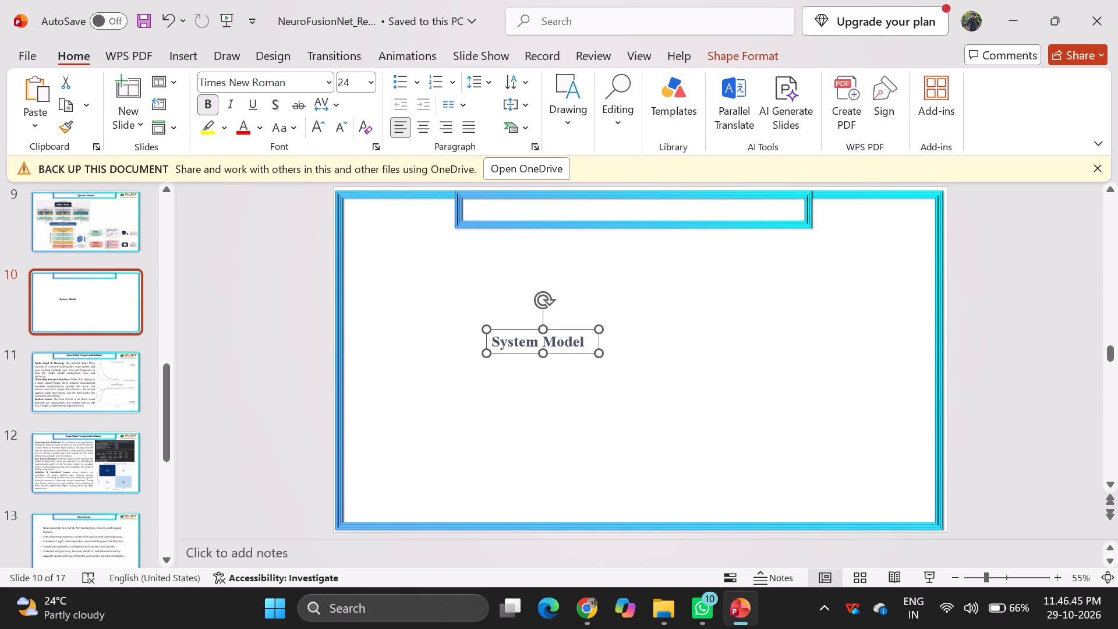
left_click_drag(554, 330, 623, 210)
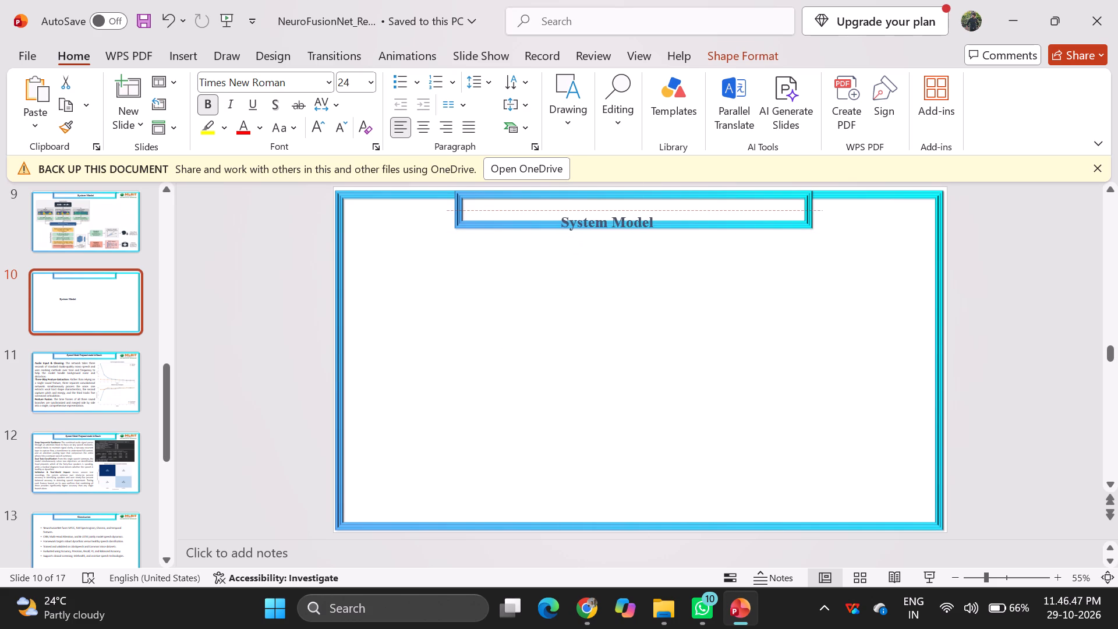
left_click_drag(623, 210, 629, 192)
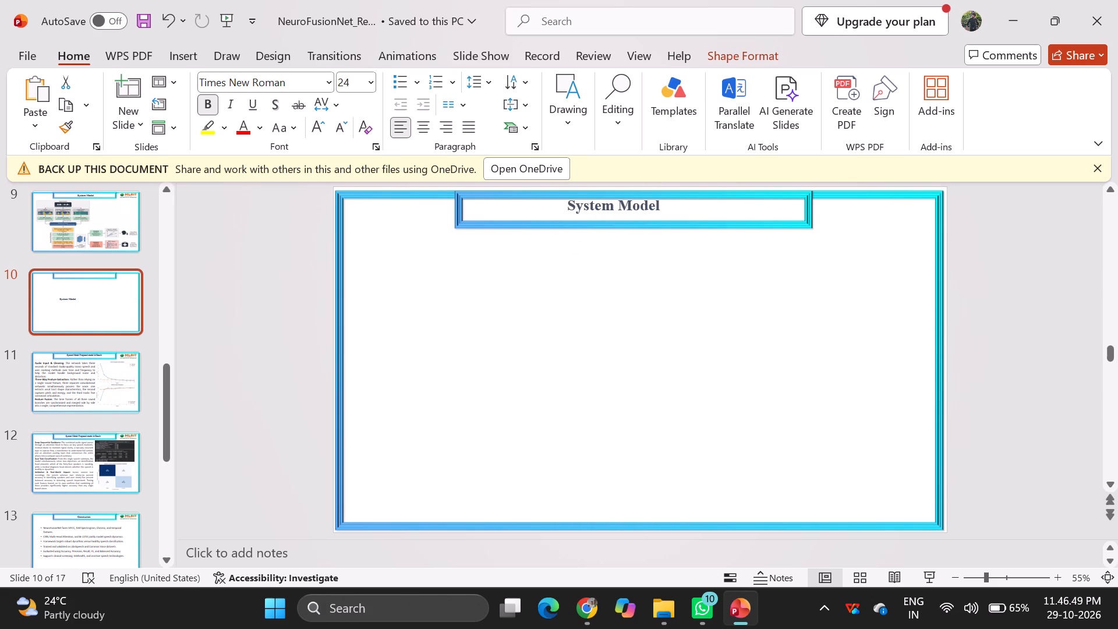
left_click_drag(629, 192, 637, 195)
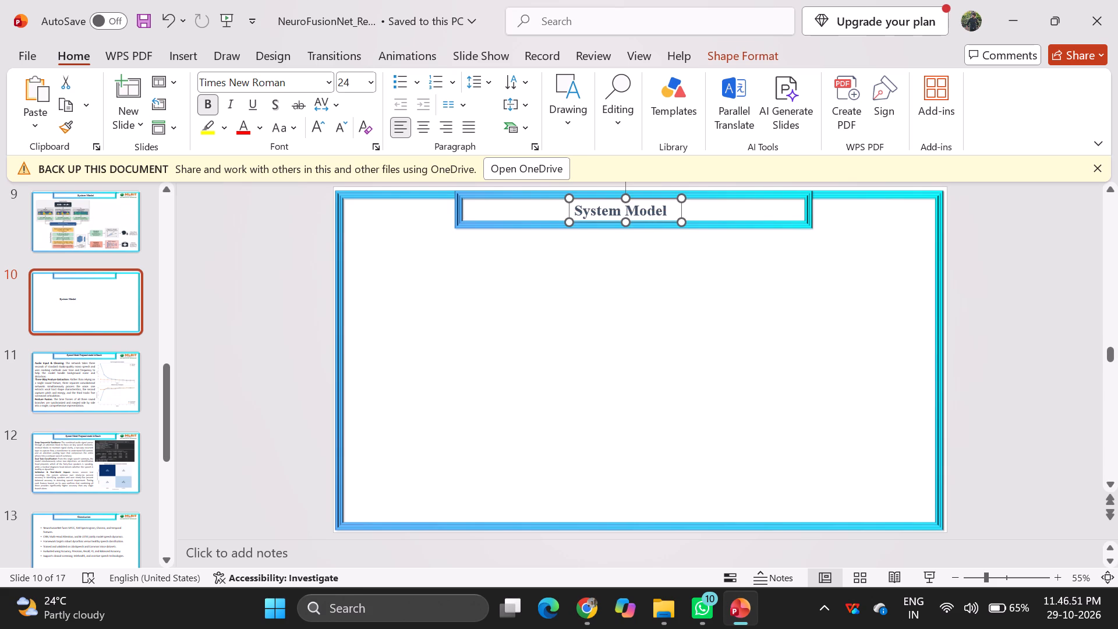
Replace the "System Model" heading text on slide 10 with "Methodology".
left_click(666, 209)
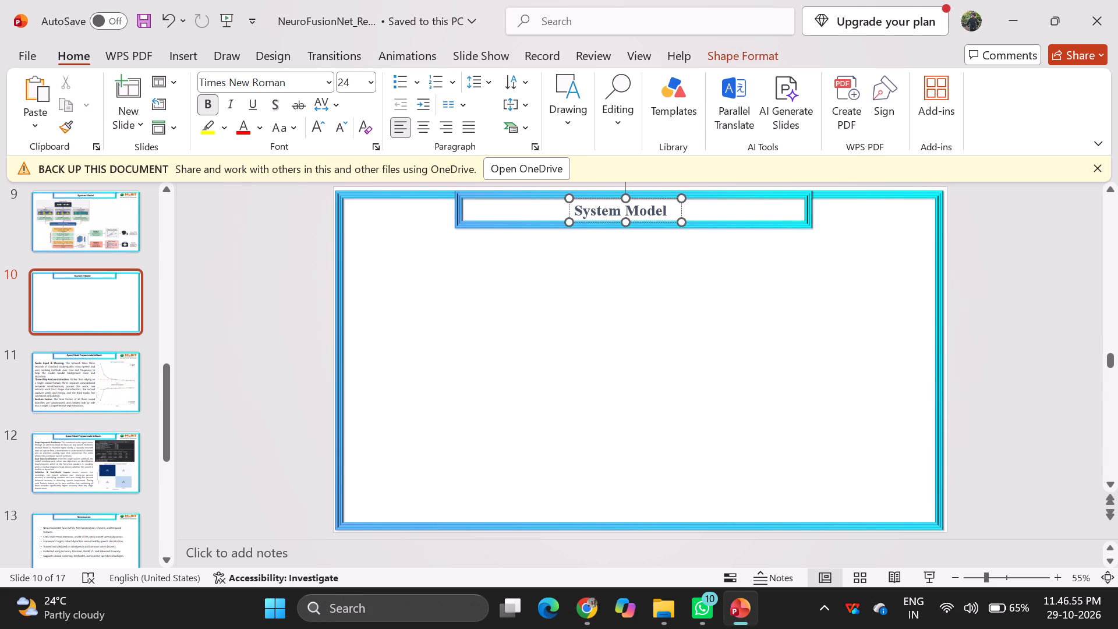
key("BackSpace")
key("BackSpace")
key("BackSpace")
key("BackSpace")
key("BackSpace")
key("BackSpace")
key("BackSpace")
key("BackSpace")
key("BackSpace")
key("BackSpace")
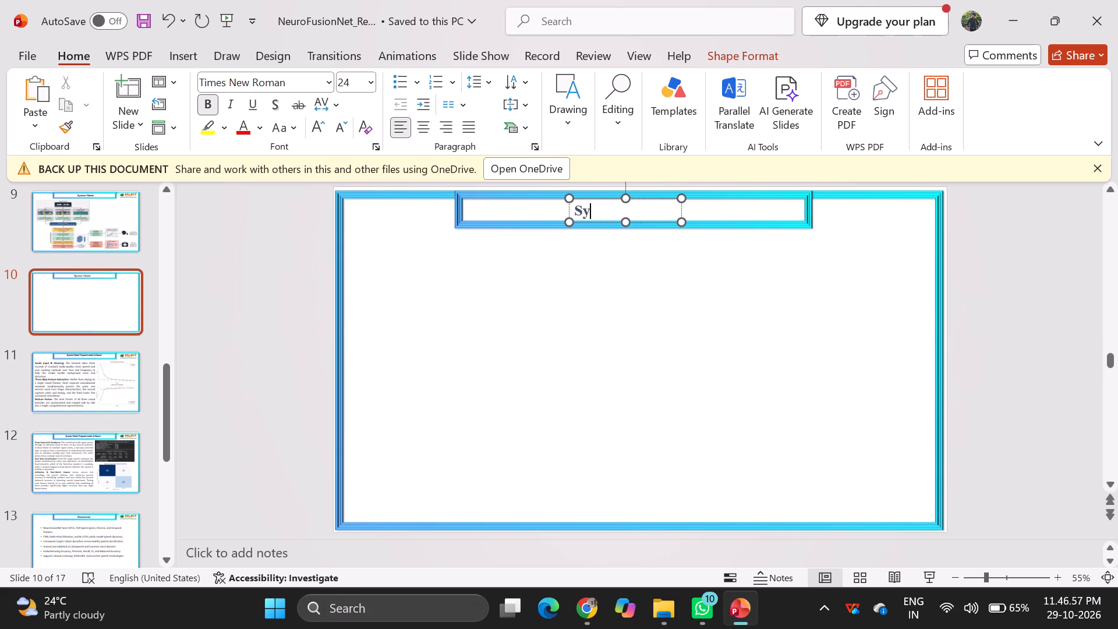
key("BackSpace")
key("shift+m")
type("etho")
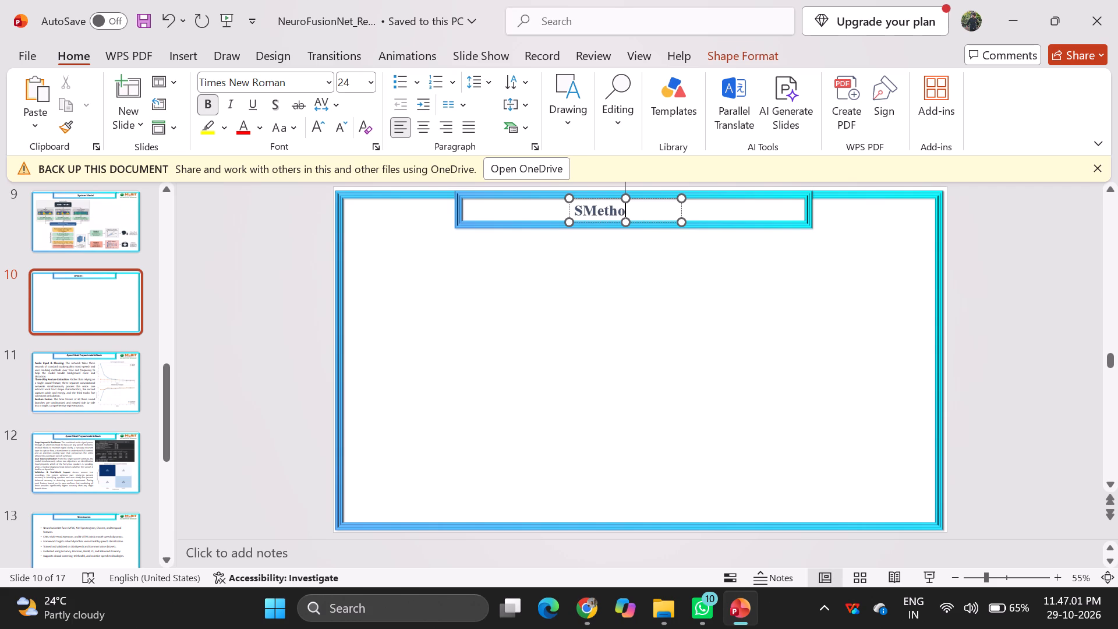
type("dology")
key("Left")
key("Left")
key("Left")
key("Left")
key("Left")
key("Left")
key("Left")
key("Left")
key("Left")
key("Left")
key("Left")
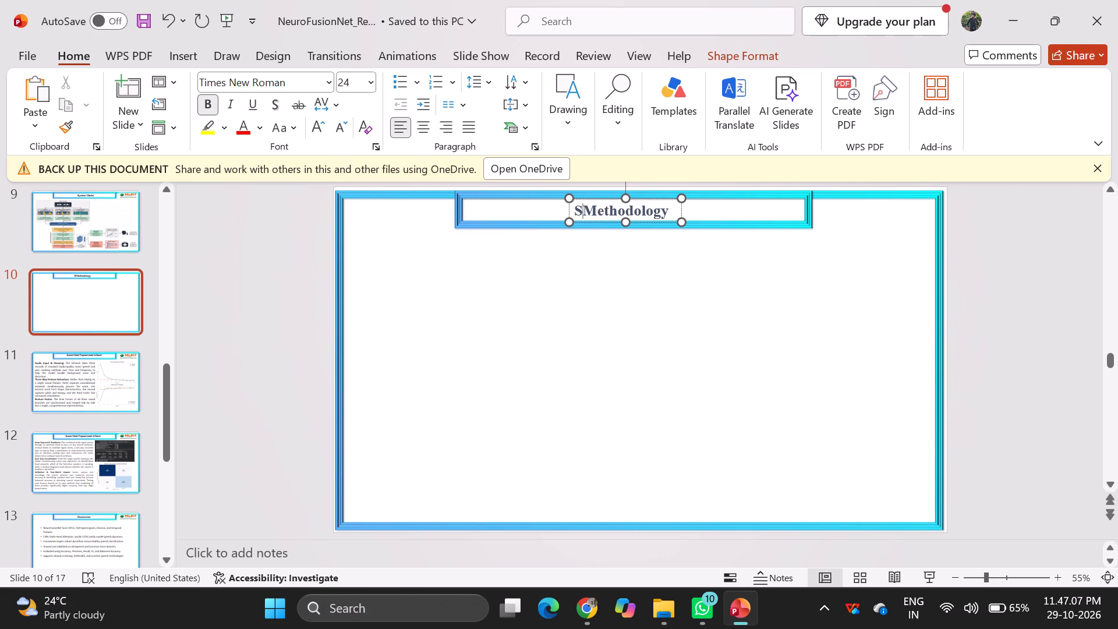
key("BackSpace")
left_click(738, 278)
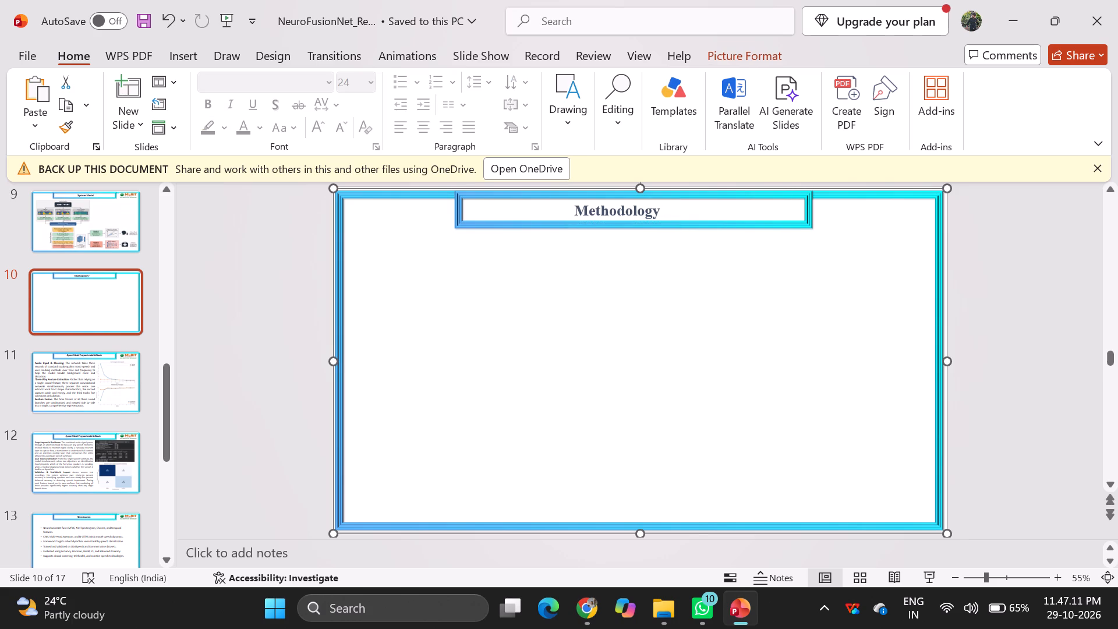
Move the "Methodology" heading's text box so the word sits centred inside slide 10's title banner.
left_click(624, 208)
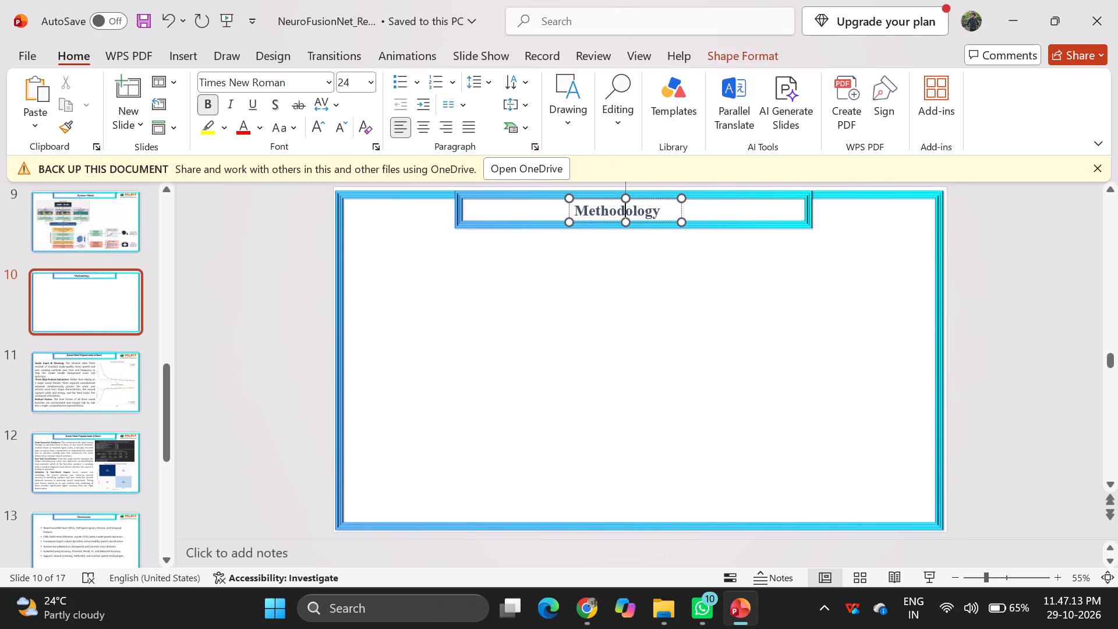
left_click_drag(648, 196, 659, 196)
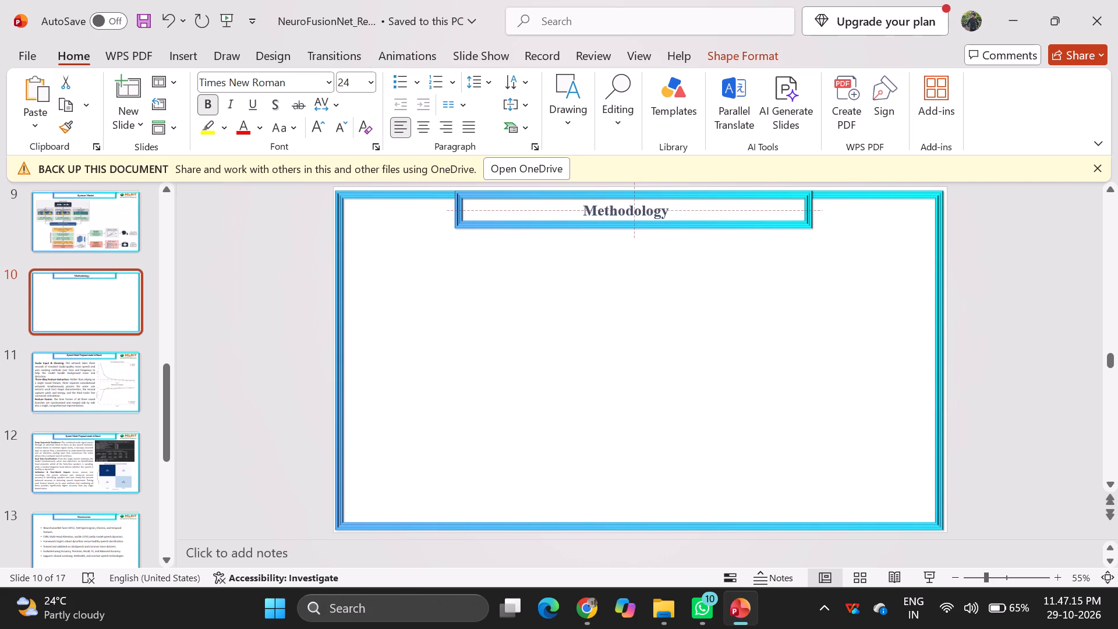
left_click_drag(659, 196, 672, 194)
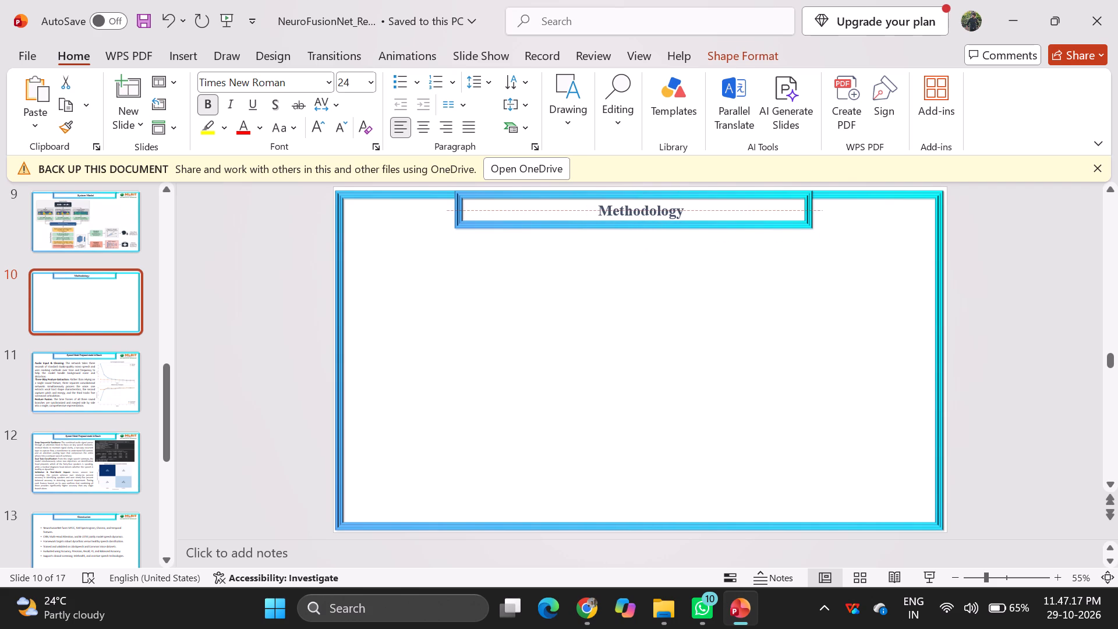
left_click_drag(672, 194, 671, 190)
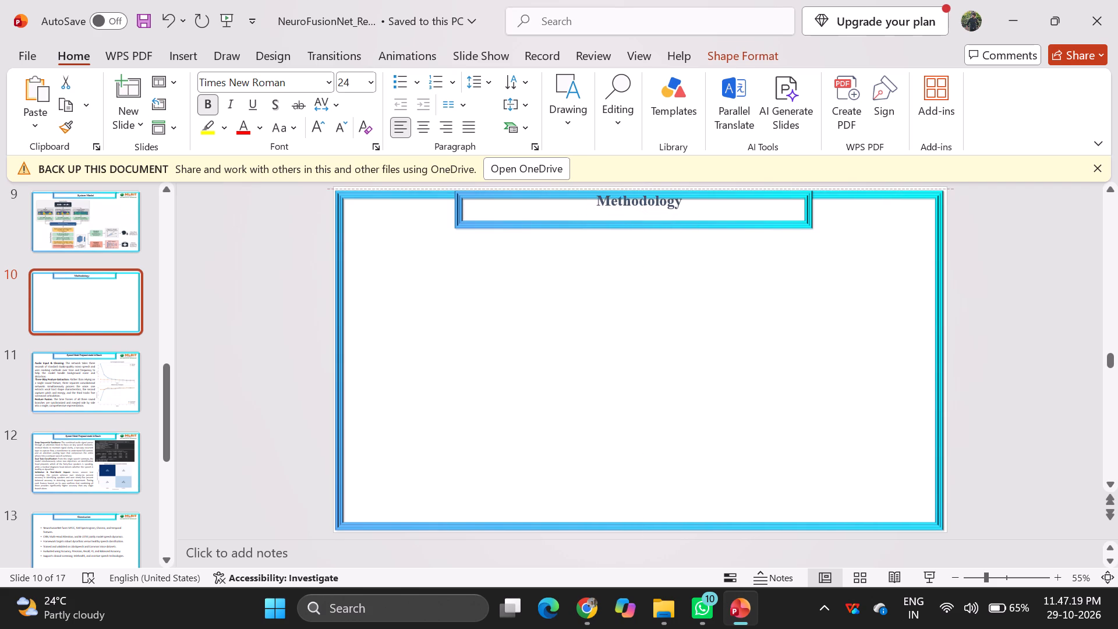
left_click_drag(671, 190, 667, 193)
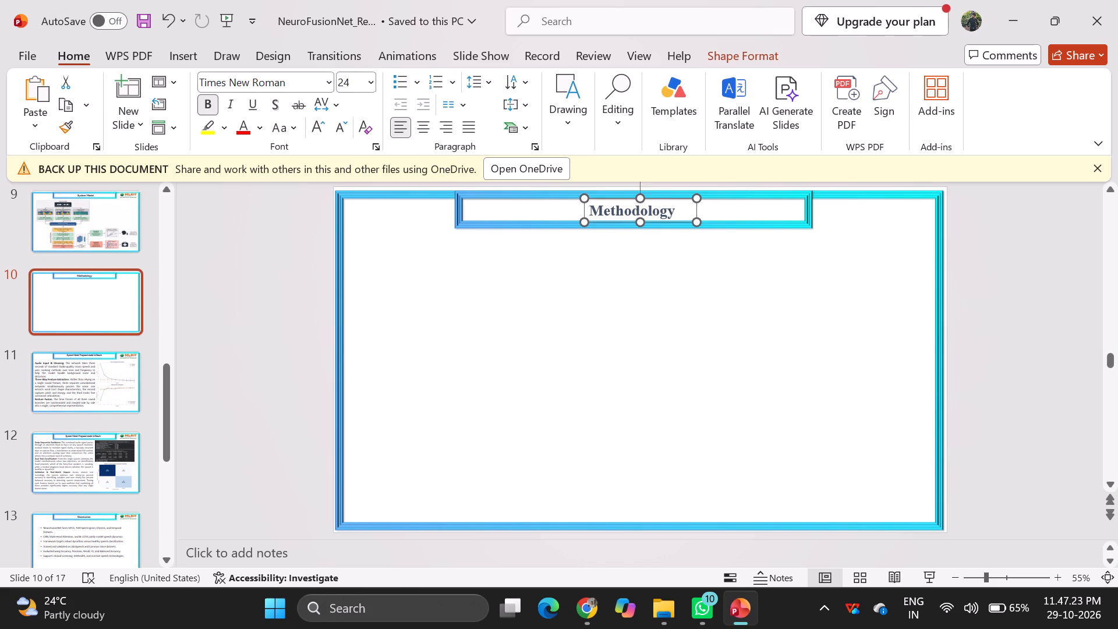
left_click(691, 296)
key("Escape")
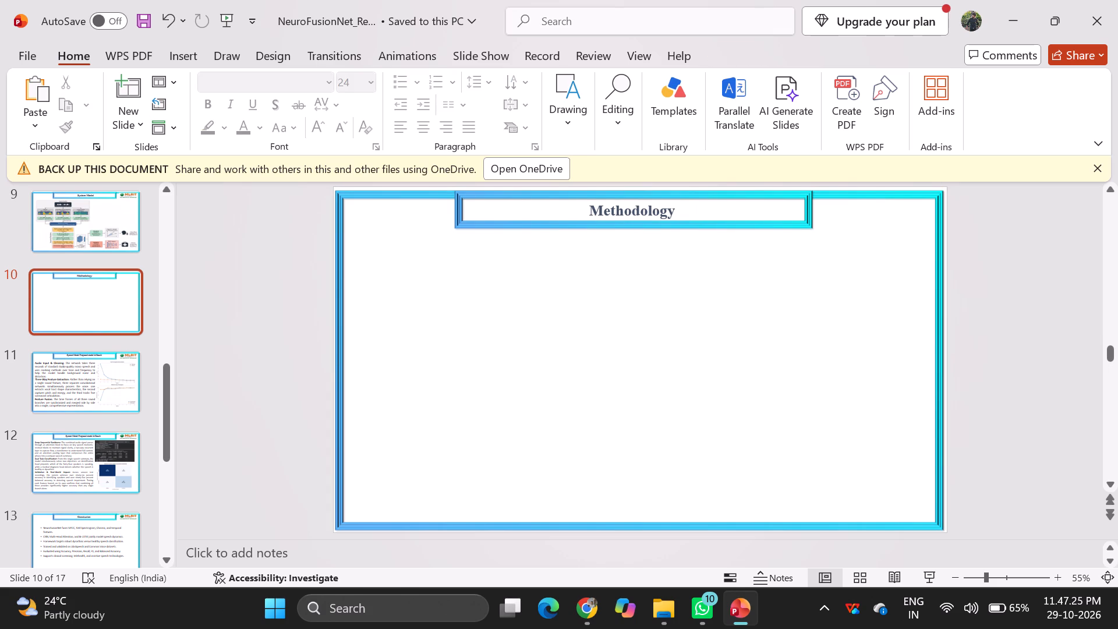
Copy the MLRIT logo from the System Model slide onto the Methodology slide.
key("Up")
left_click(886, 202)
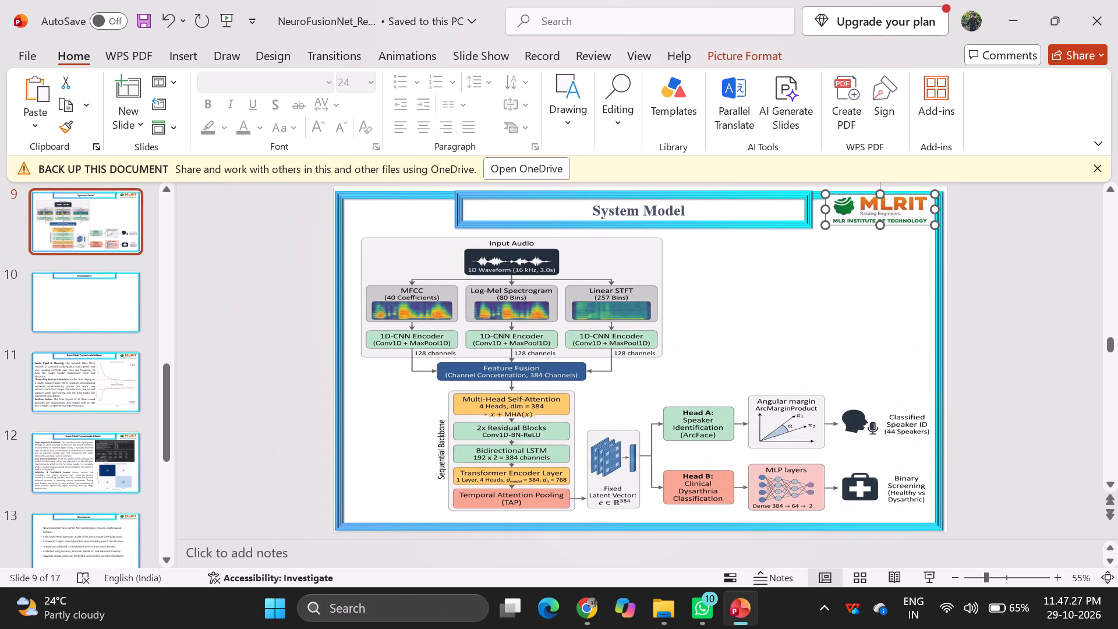
key("ctrl+c")
key("Escape")
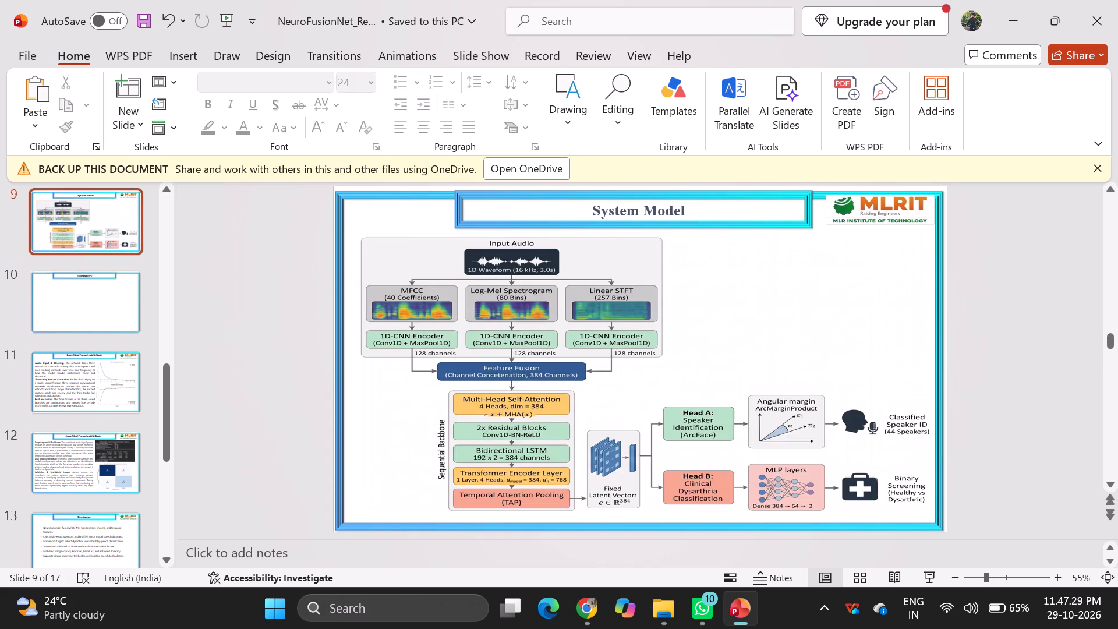
key("Down")
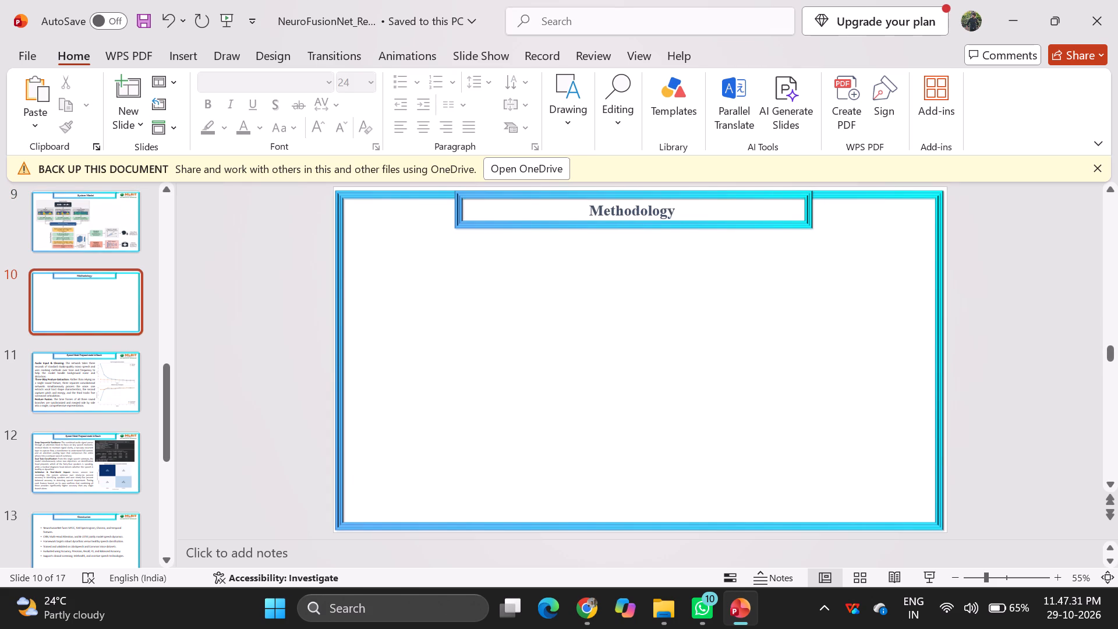
key("ctrl+v")
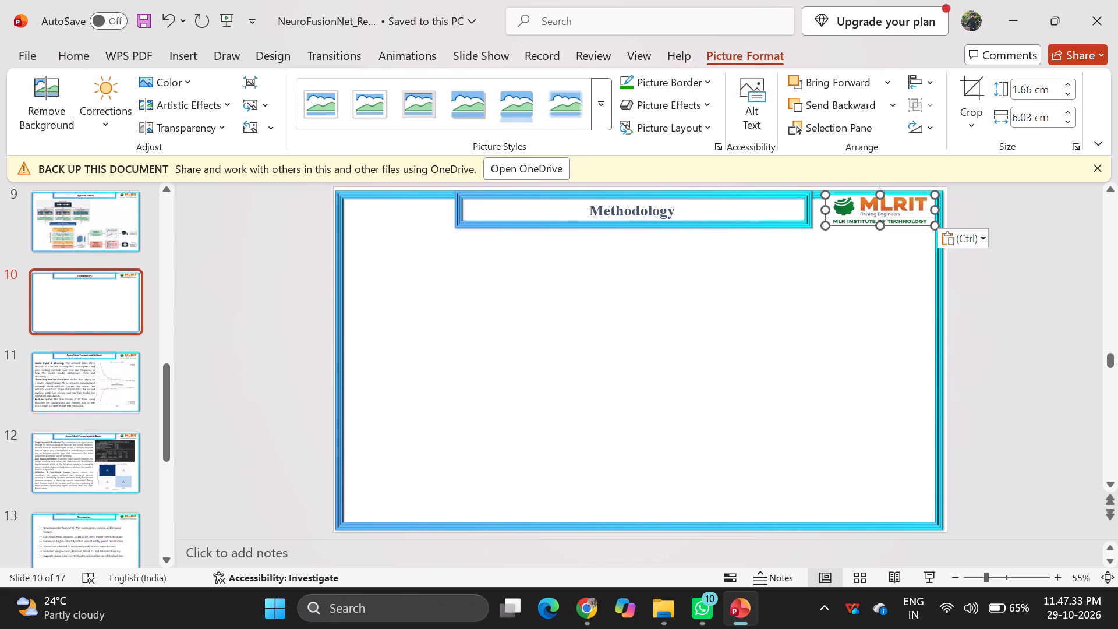
left_click(756, 418)
key("Escape")
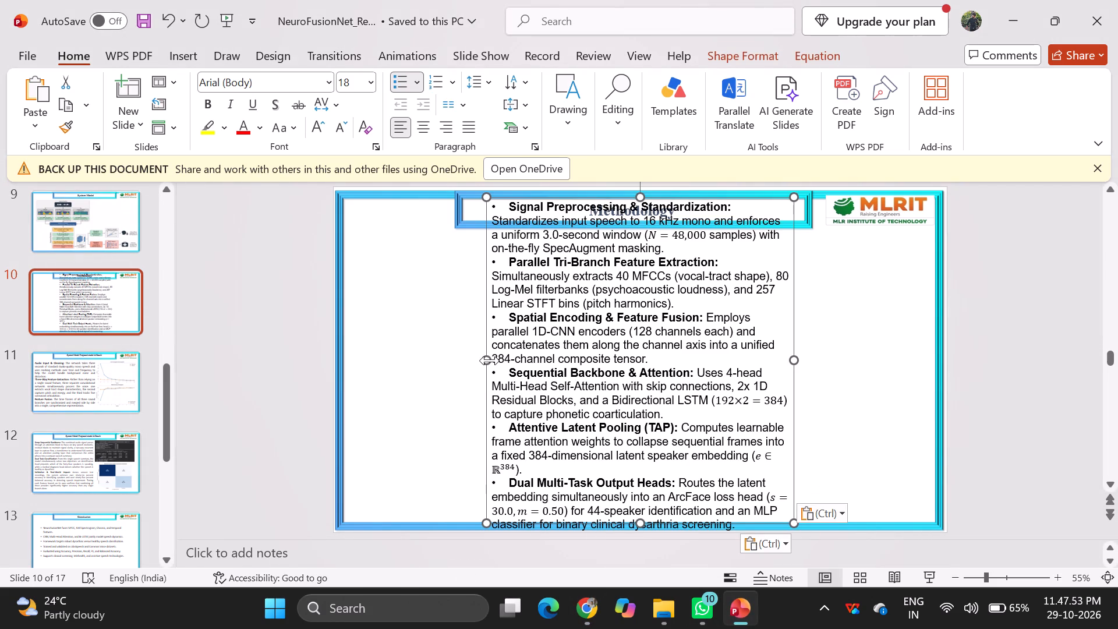
Widen the pasted bullet text box on both sides so it spans most of the slide frame.
left_click_drag(490, 360, 387, 373)
left_click_drag(792, 327, 878, 328)
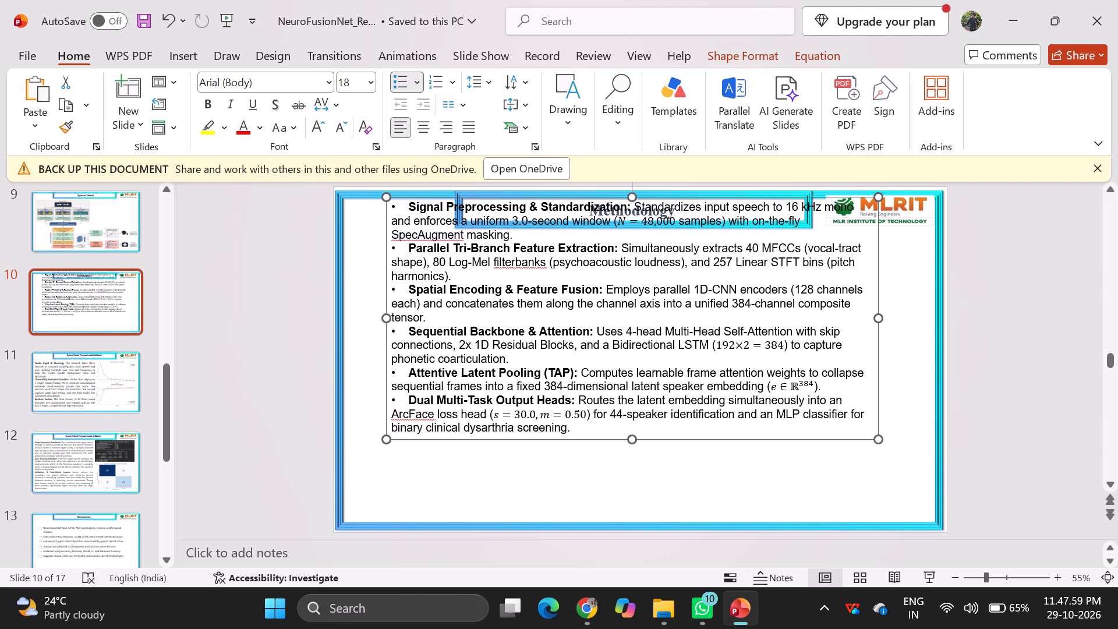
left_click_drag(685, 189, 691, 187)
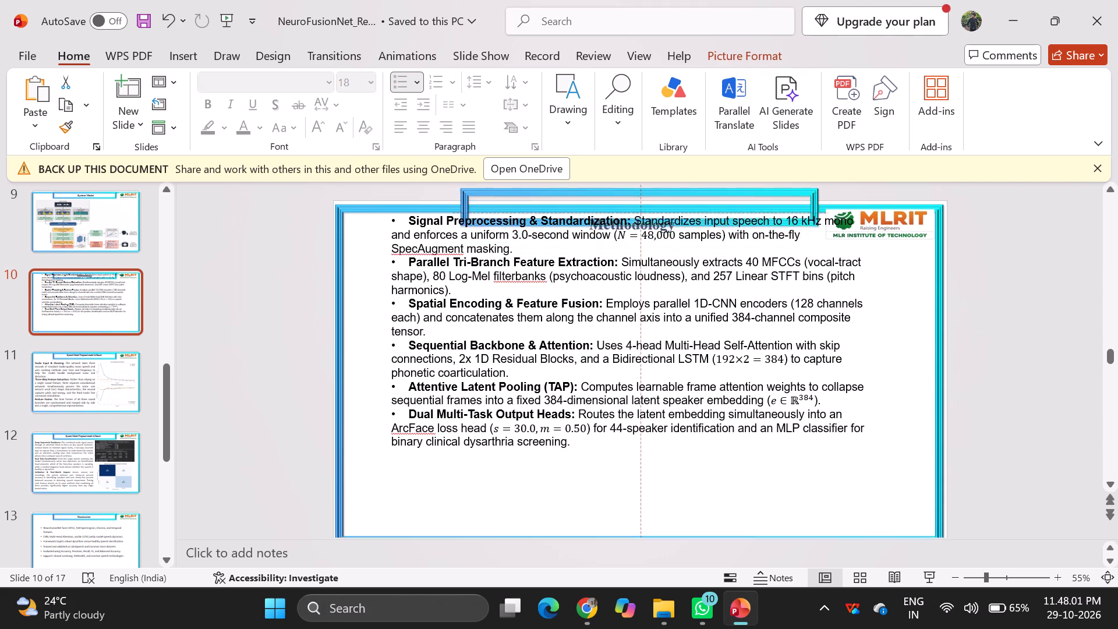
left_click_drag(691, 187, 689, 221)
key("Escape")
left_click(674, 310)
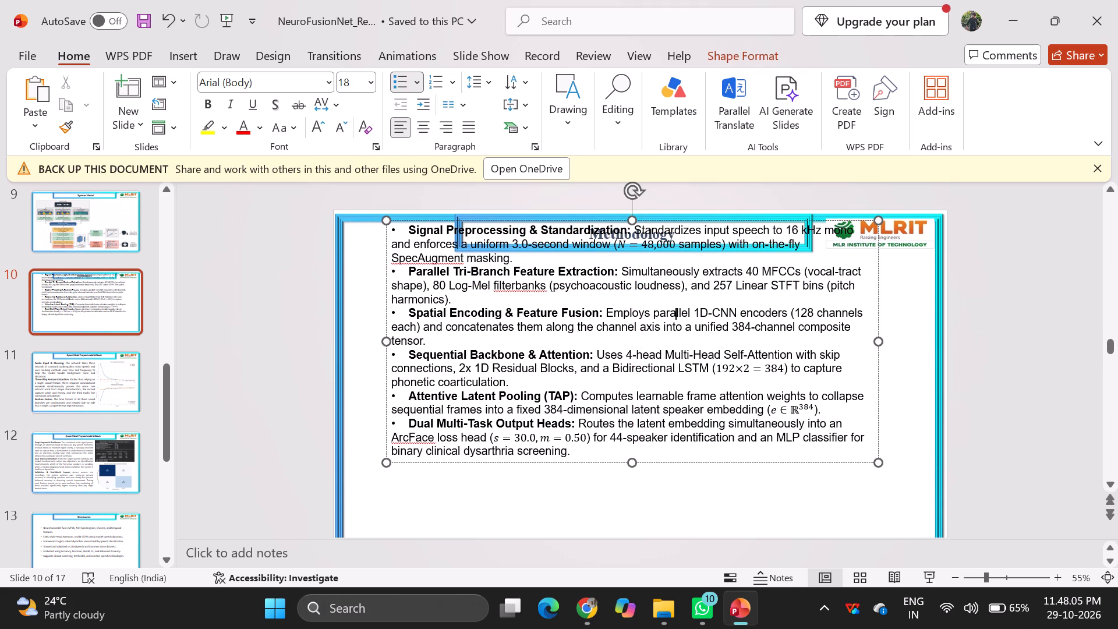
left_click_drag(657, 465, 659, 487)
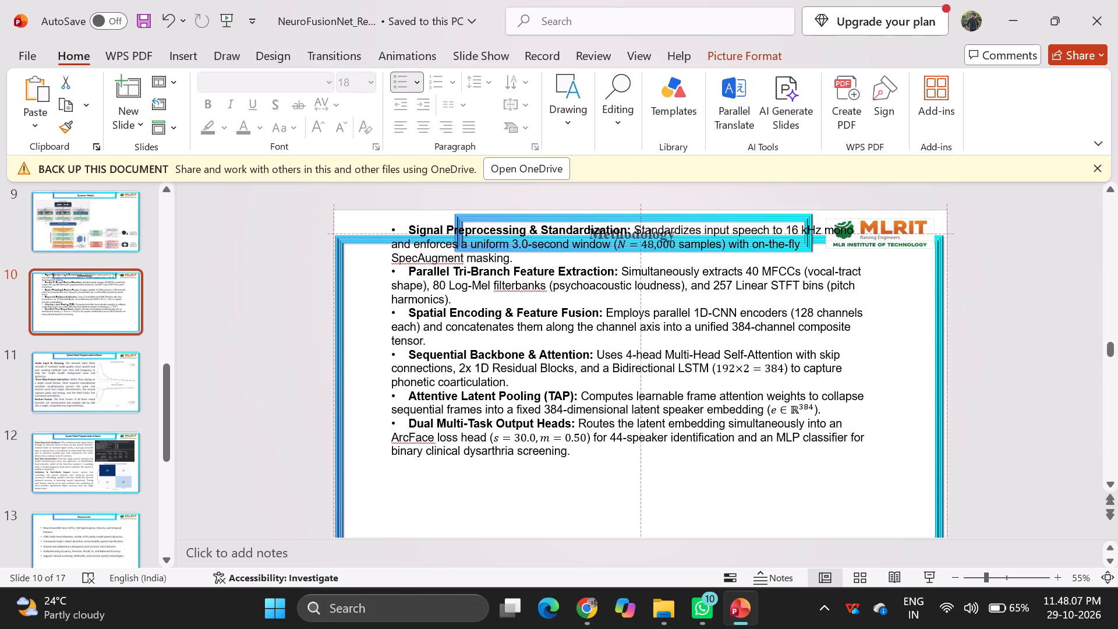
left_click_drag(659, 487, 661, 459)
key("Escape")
Move the bullet text box below the title banner and extend its right edge close to the slide frame.
left_click(630, 420)
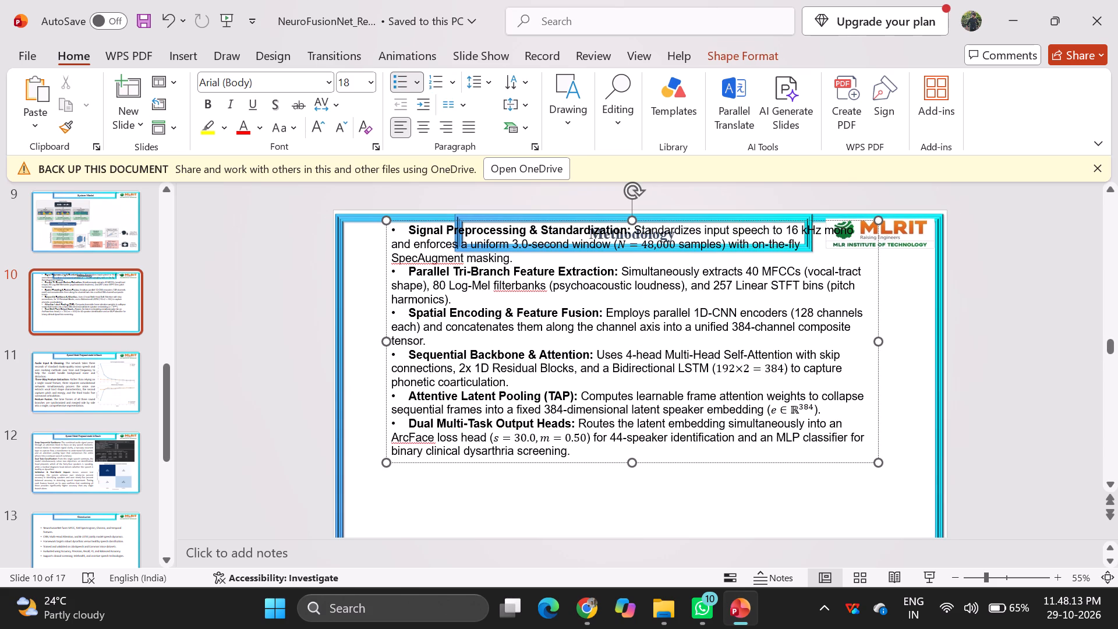
left_click_drag(647, 460, 640, 496)
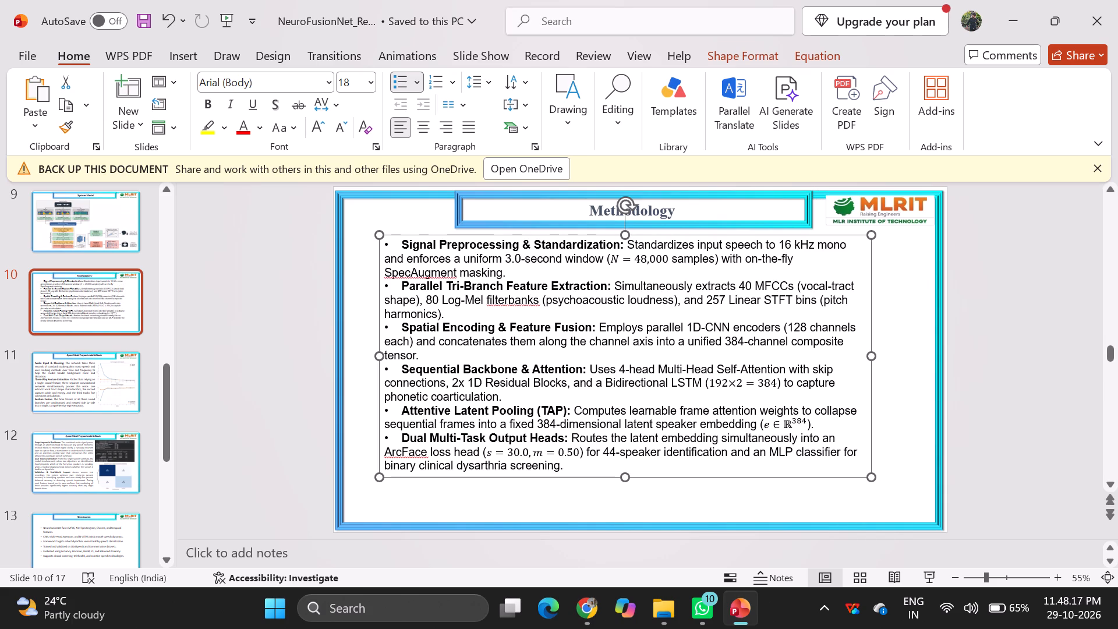
left_click_drag(866, 357, 912, 361)
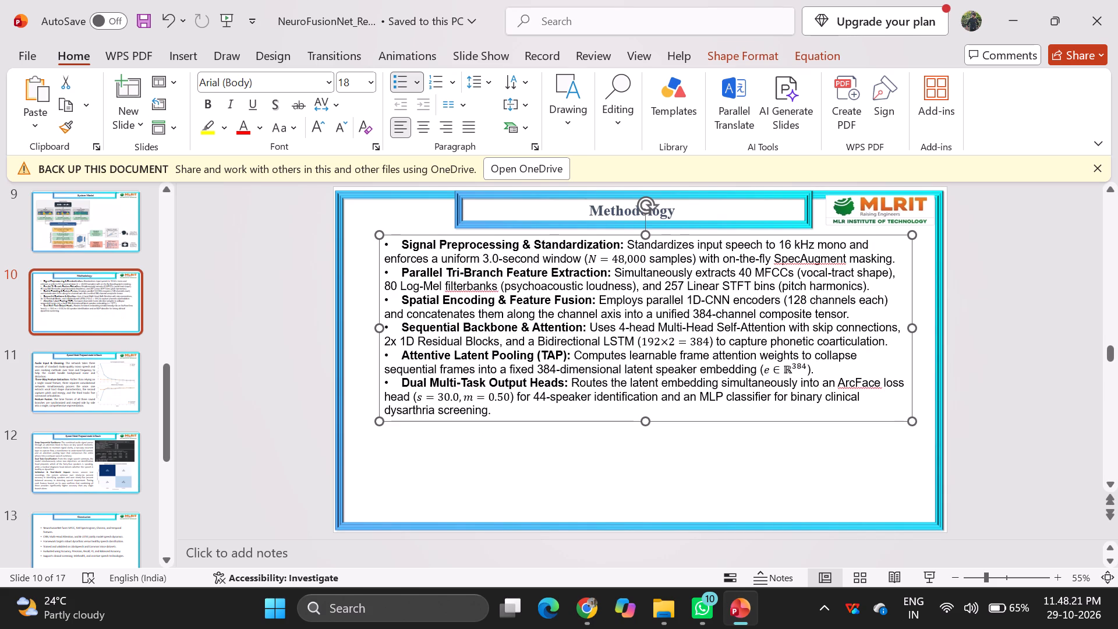
Justify all the bullet text in the Methodology slide's content box.
key("ctrl+a")
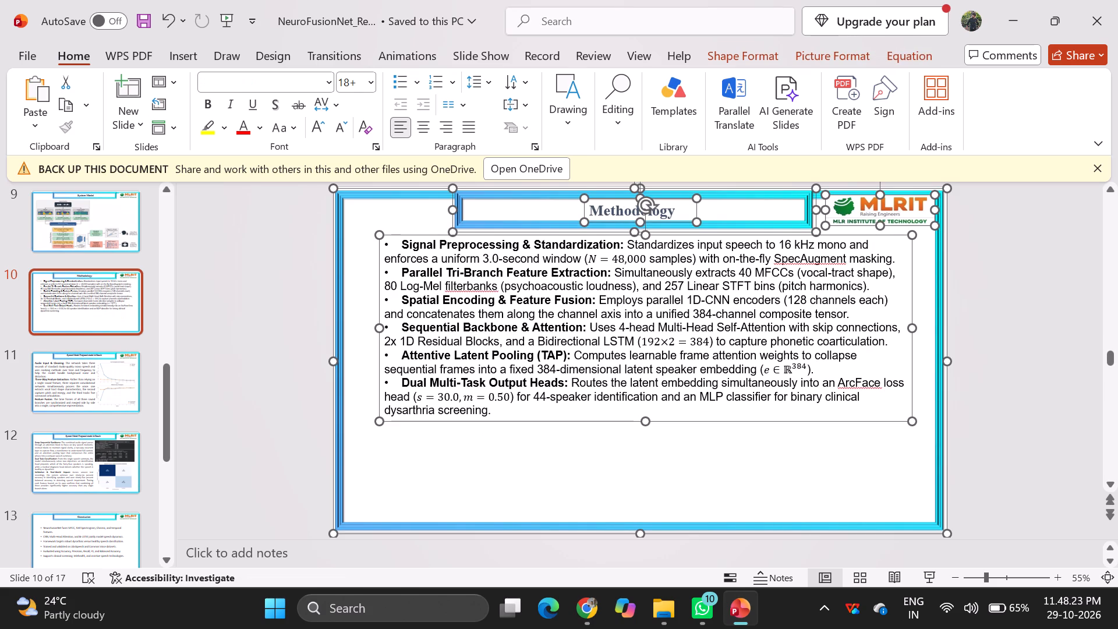
left_click(683, 356)
key("ctrl+a")
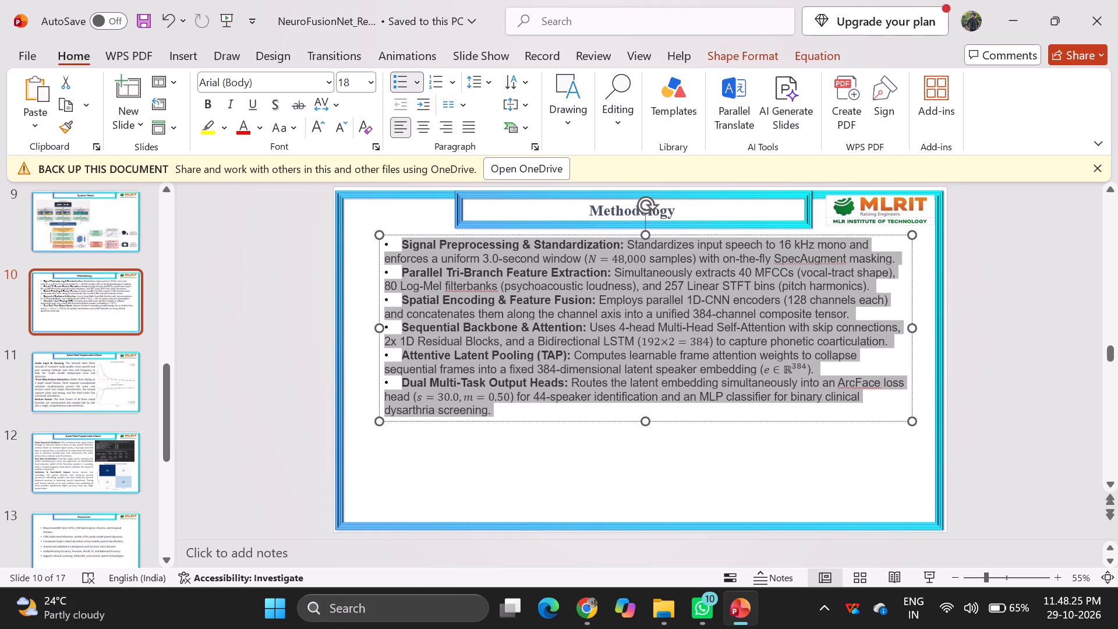
left_click(465, 133)
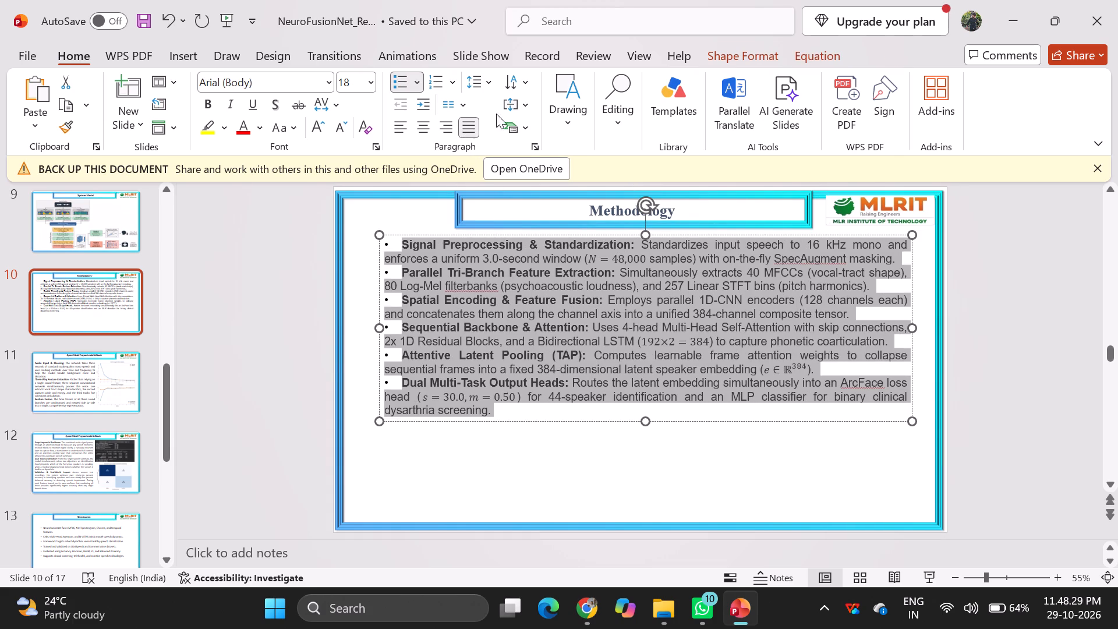
Set the line spacing of all the Methodology slide's bullets to 1.5.
left_click(489, 80)
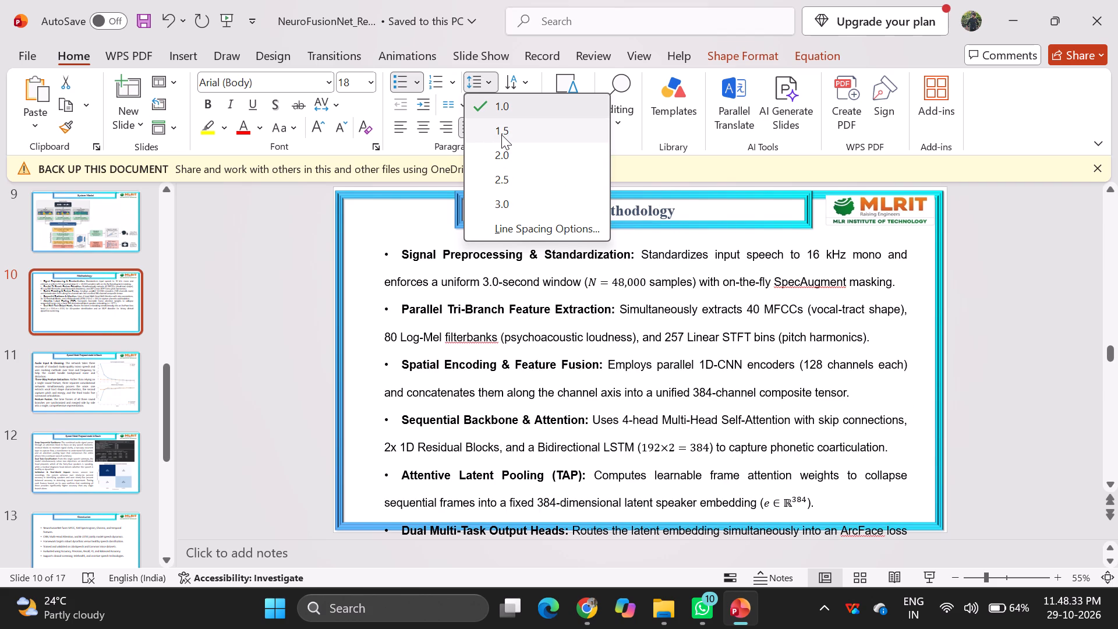
left_click(501, 135)
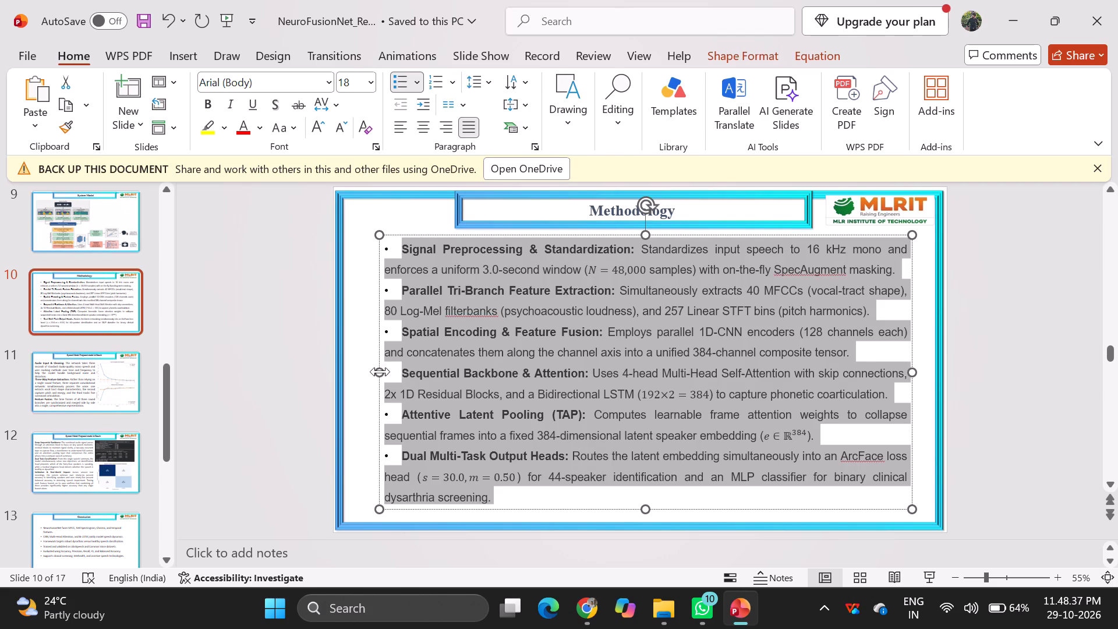
Extend the Methodology bullet text box outward on its left side, closer to the slide frame.
left_click_drag(380, 373, 363, 372)
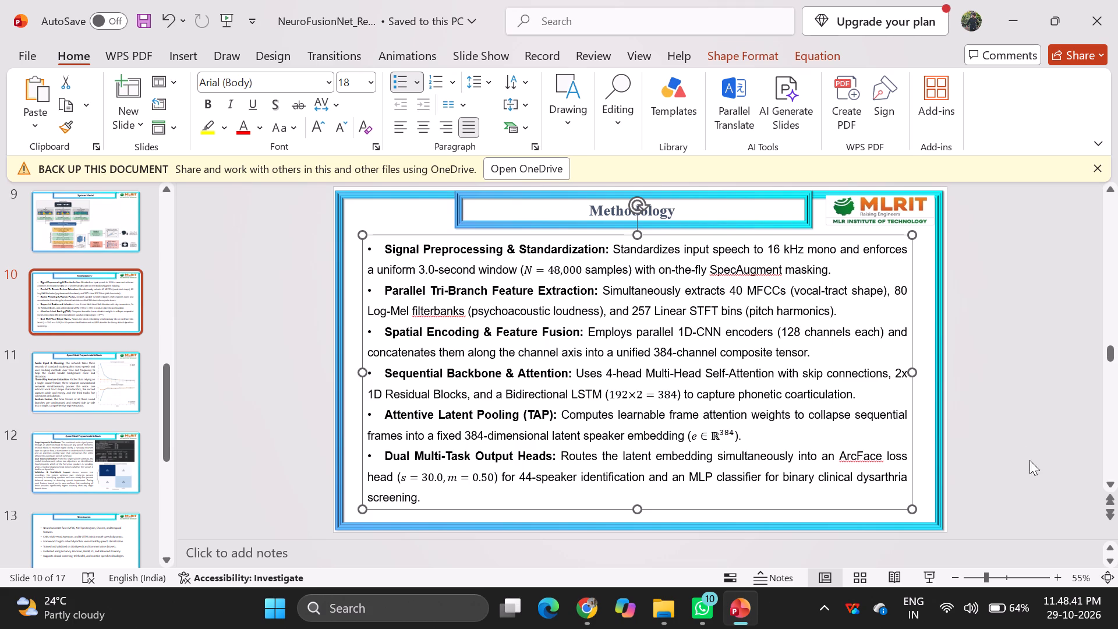
left_click(1019, 443)
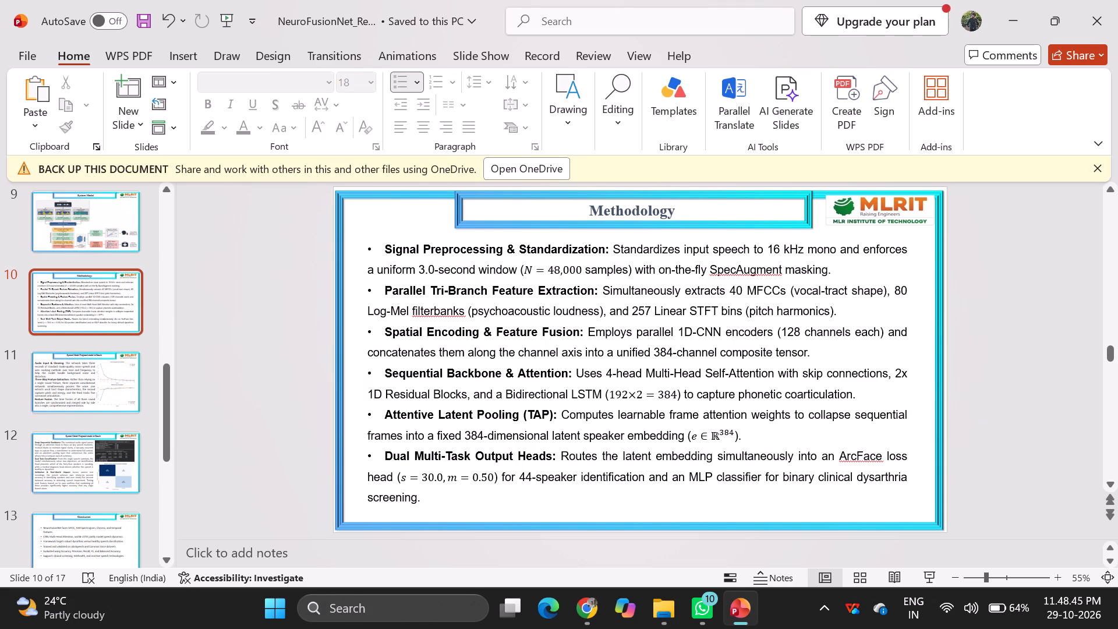
Review the title, Overview and Introduction slides to check the formatting of their text.
scroll(691, 374, "up", 1)
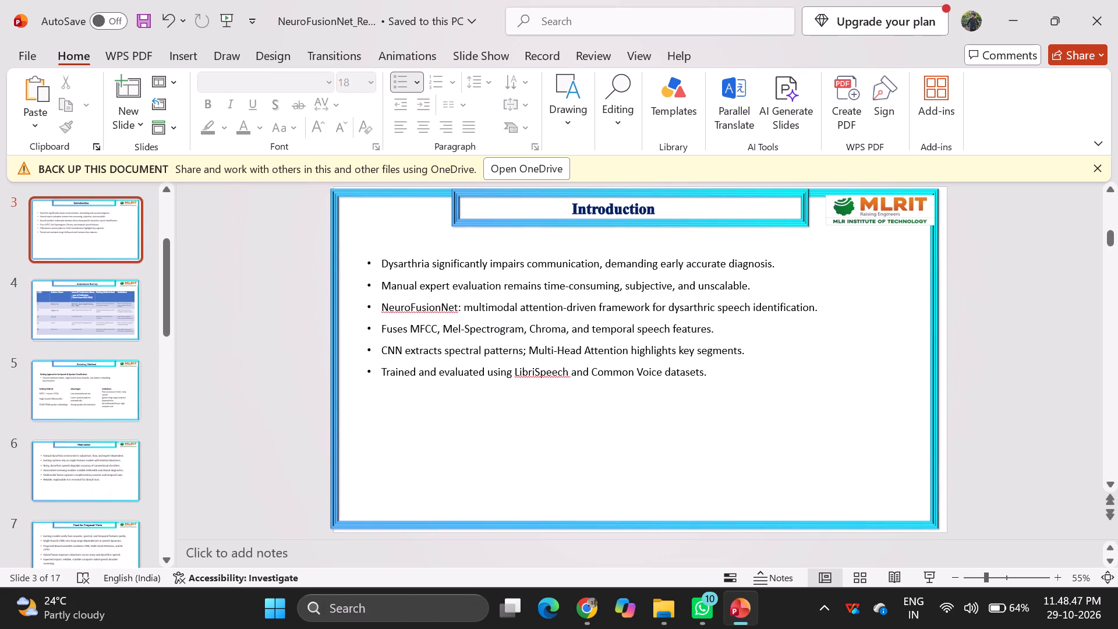
left_click(628, 356)
left_click_drag(580, 349, 621, 354)
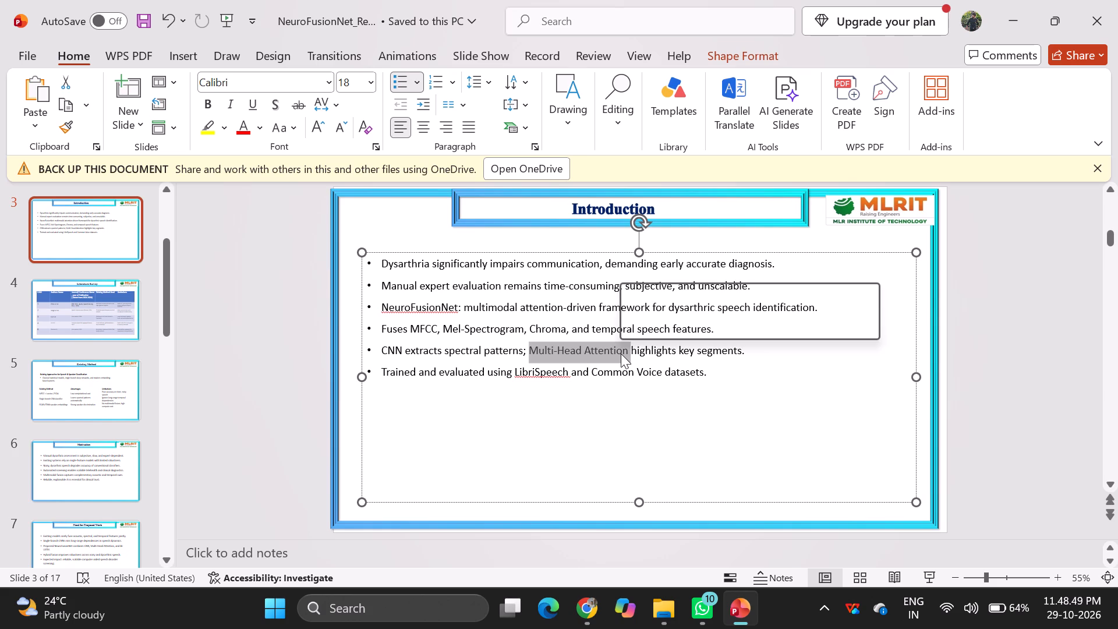
left_click(656, 472)
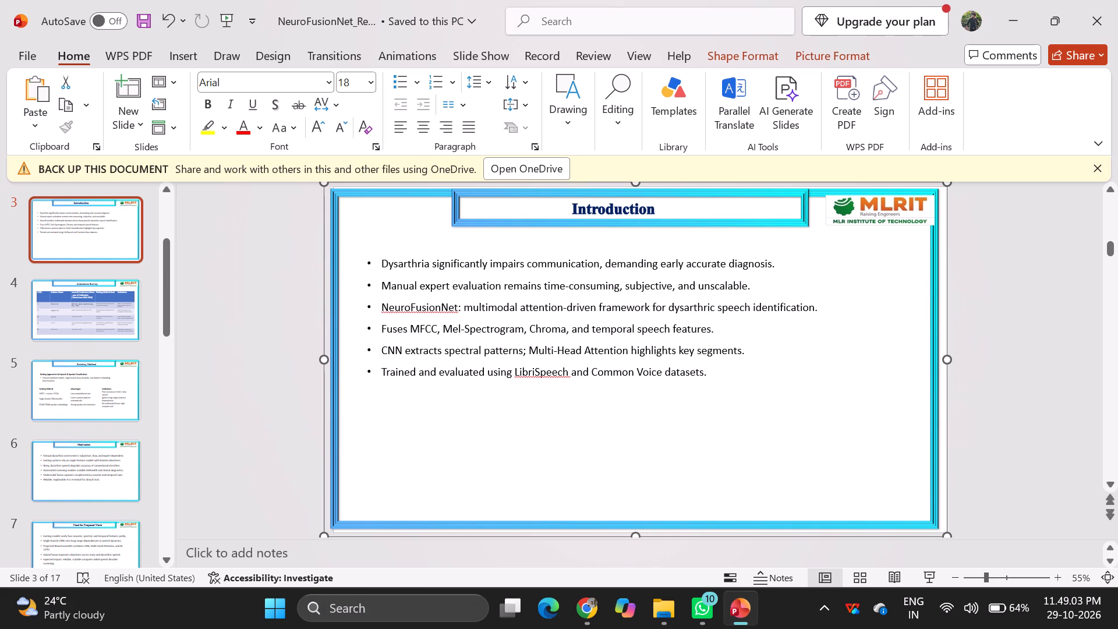
left_click(1032, 494)
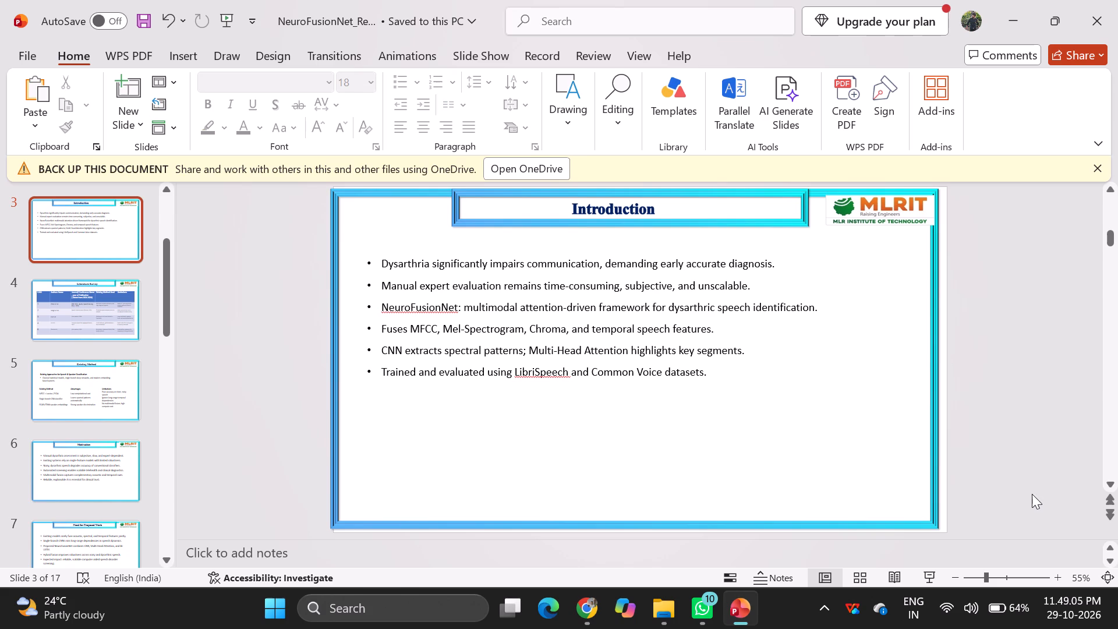
key("Down")
key("Up")
key("Up")
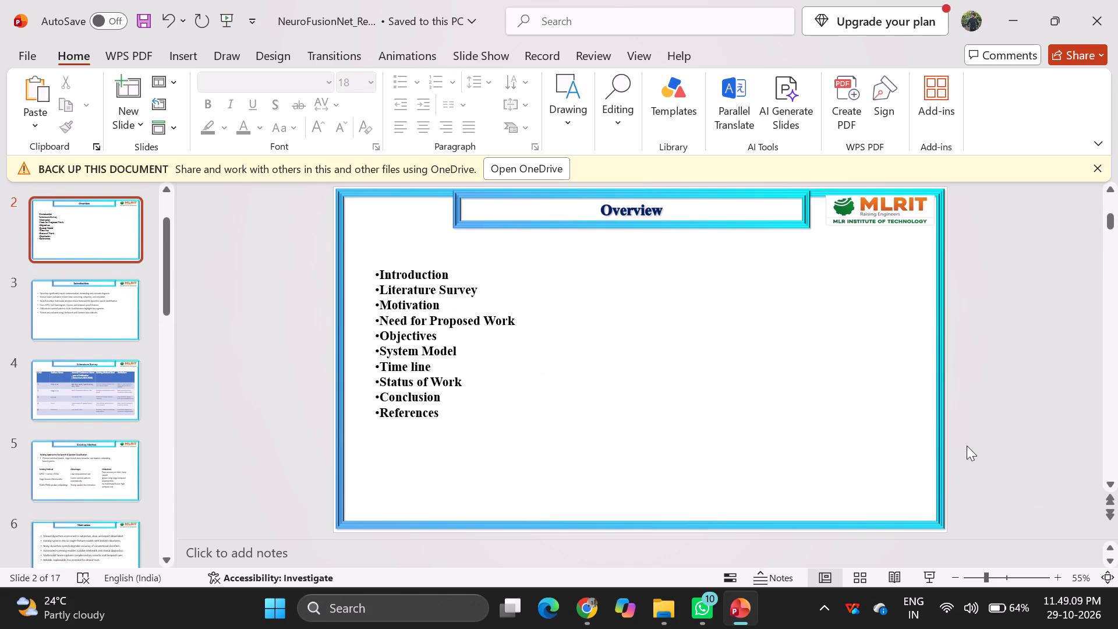
key("Up")
key("Up")
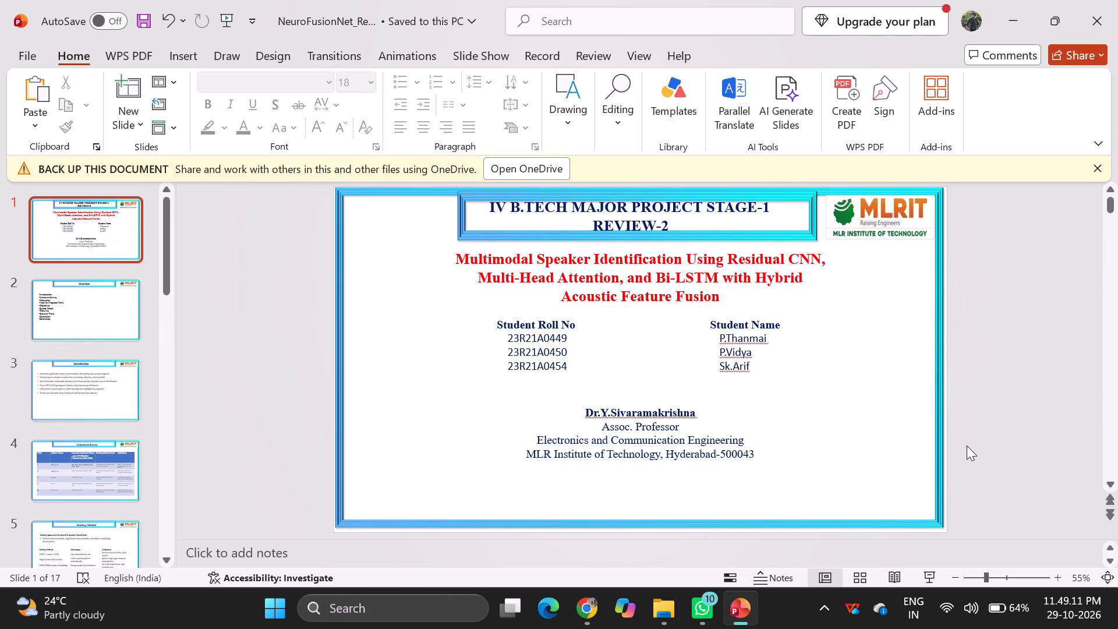
key("Down")
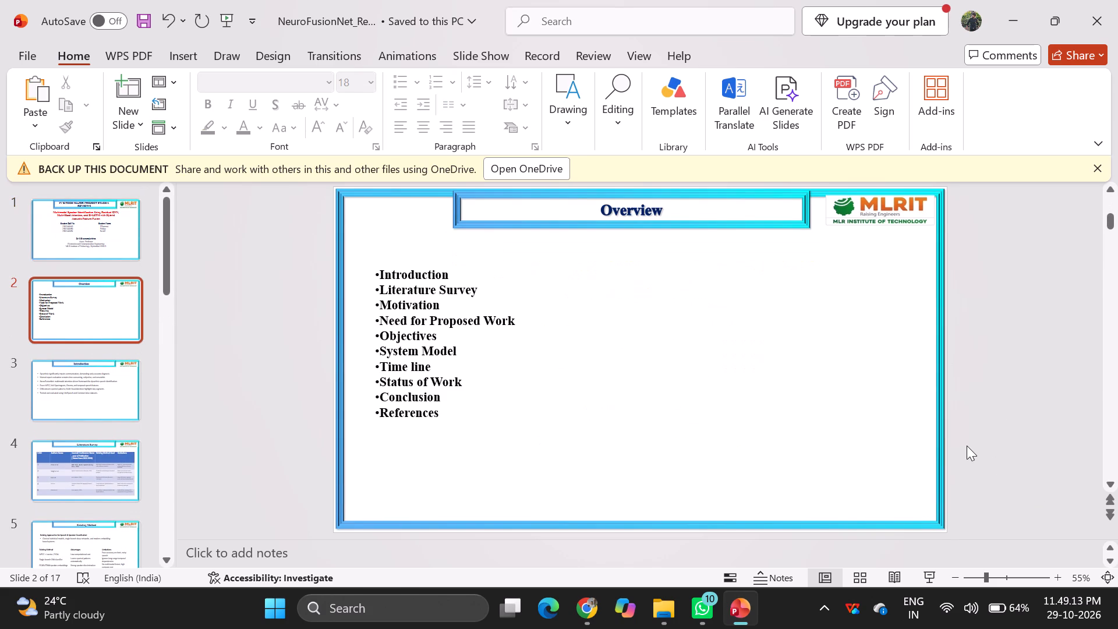
key("Down")
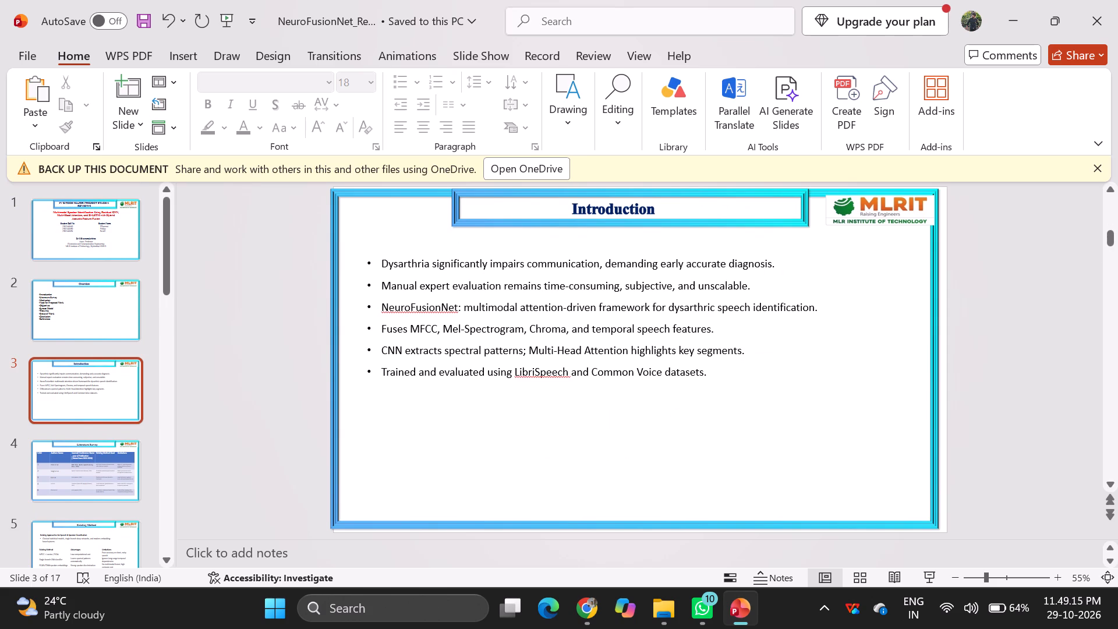
Justify all the bullet text in the Introduction slide's content box.
left_click(436, 284)
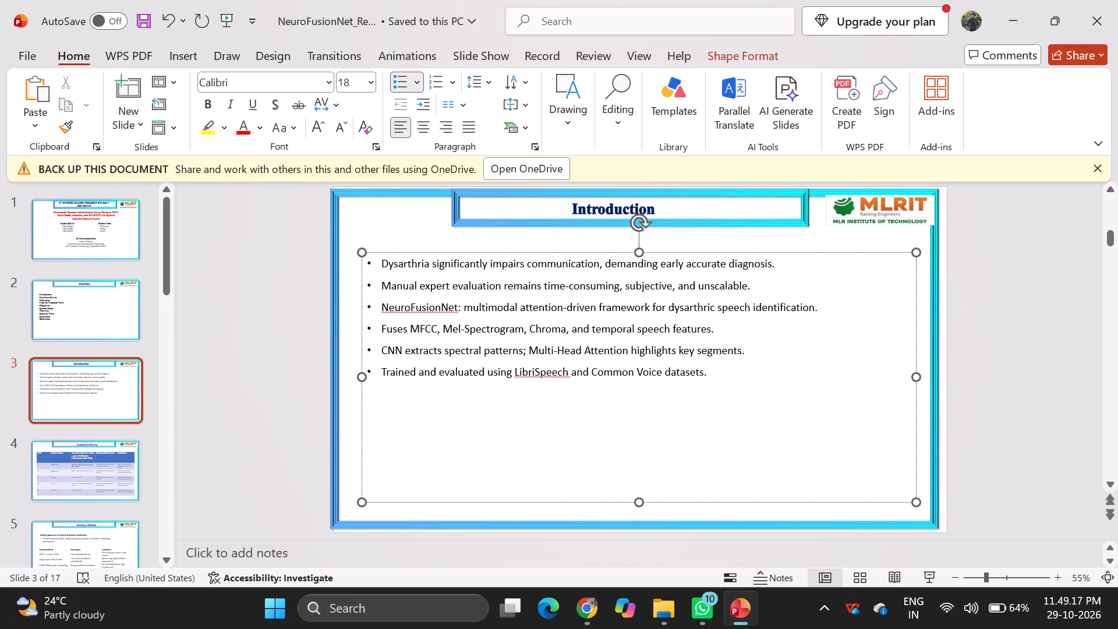
key("ctrl+a")
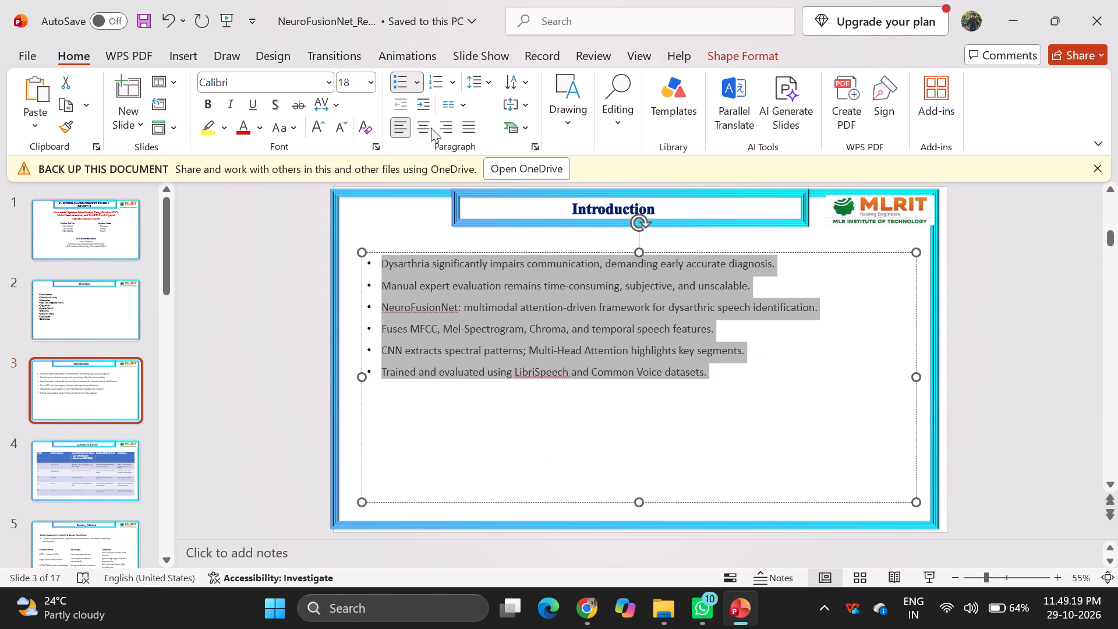
left_click(469, 123)
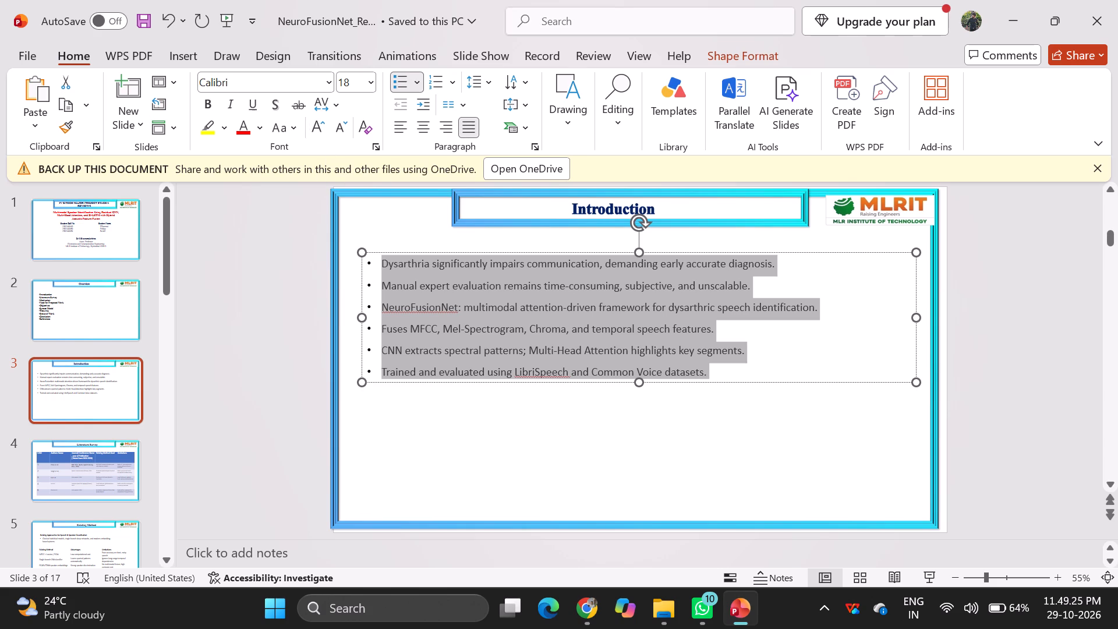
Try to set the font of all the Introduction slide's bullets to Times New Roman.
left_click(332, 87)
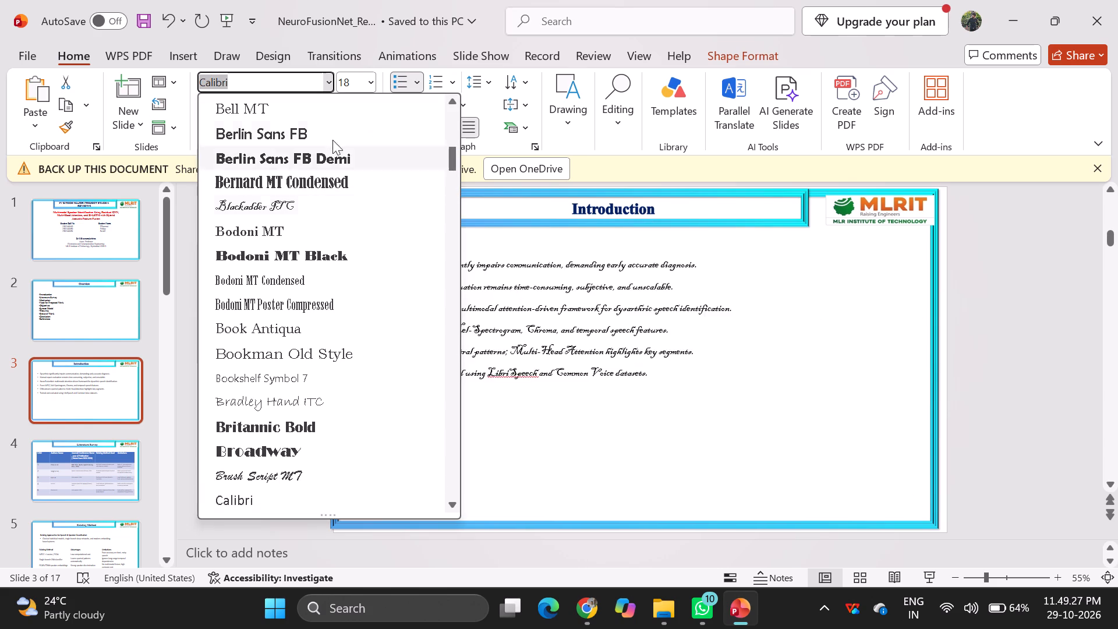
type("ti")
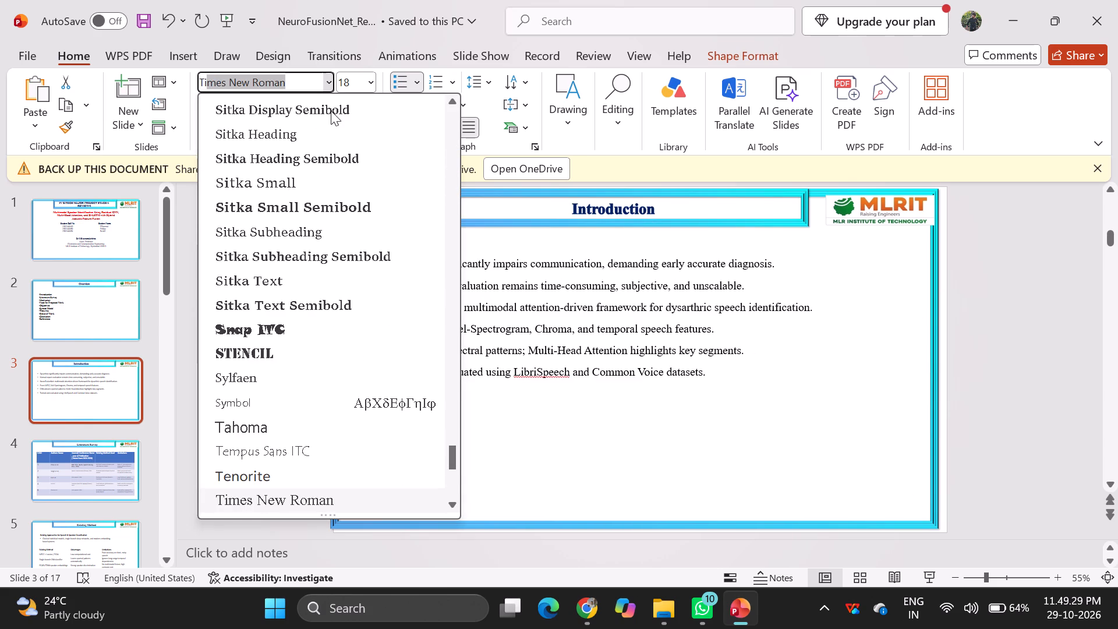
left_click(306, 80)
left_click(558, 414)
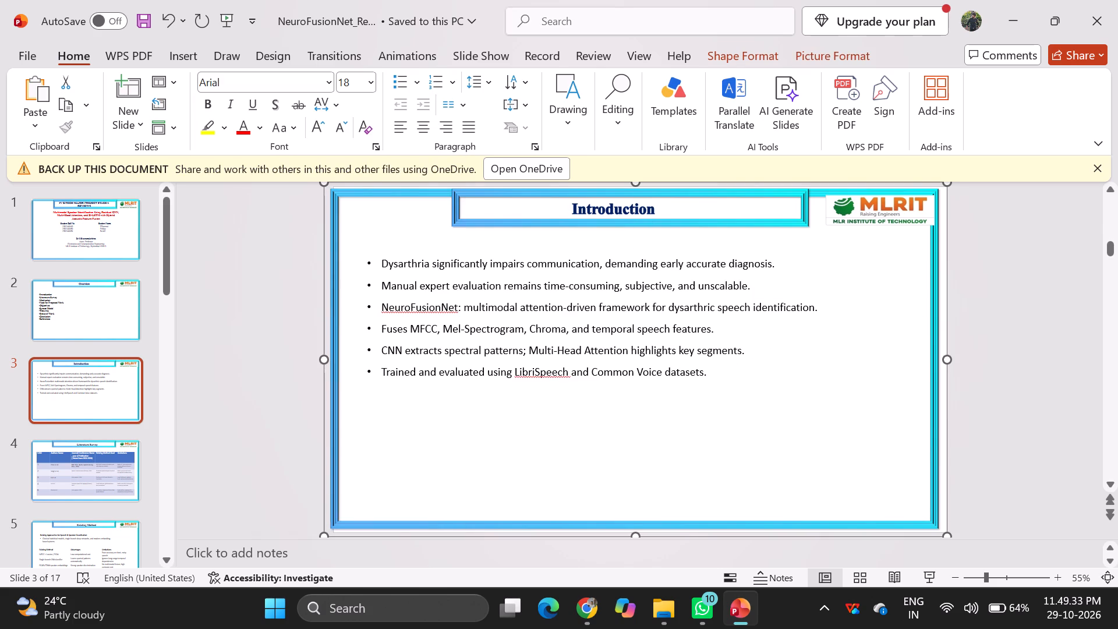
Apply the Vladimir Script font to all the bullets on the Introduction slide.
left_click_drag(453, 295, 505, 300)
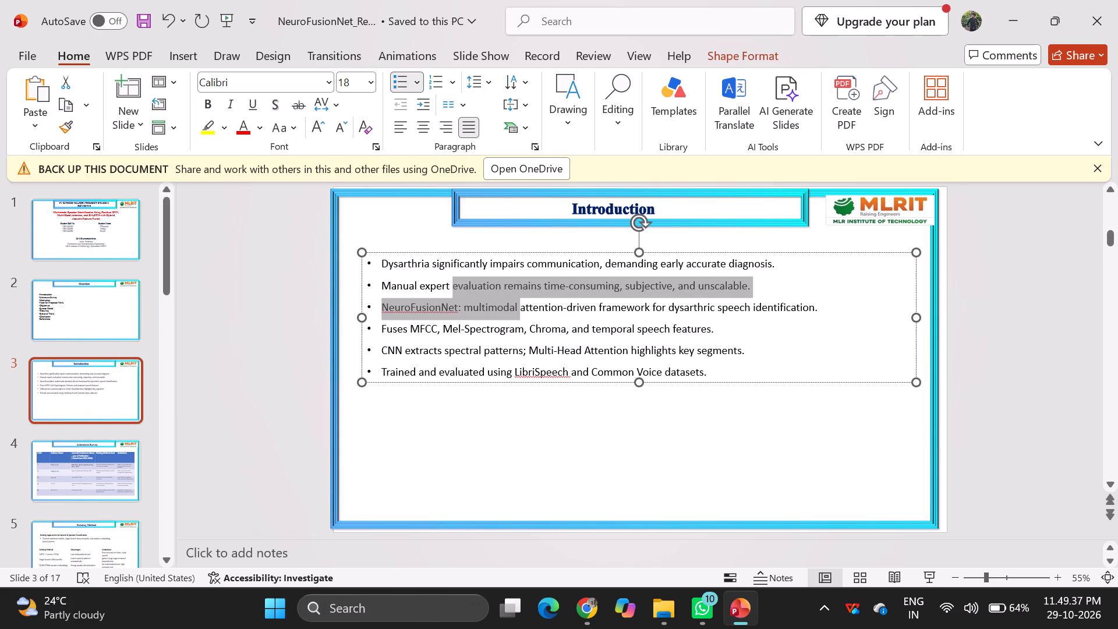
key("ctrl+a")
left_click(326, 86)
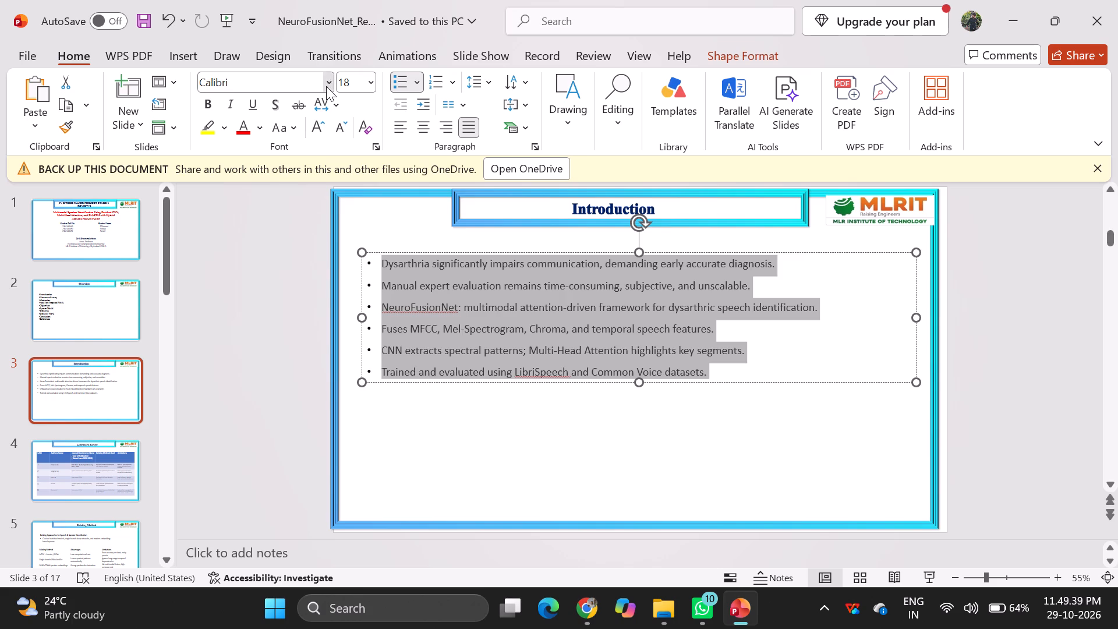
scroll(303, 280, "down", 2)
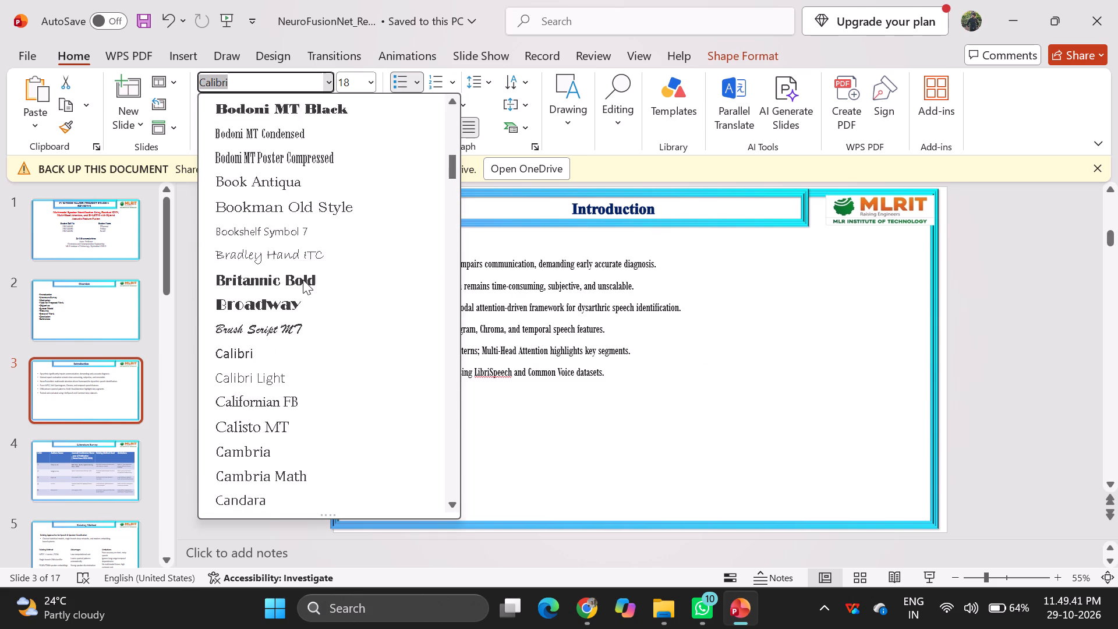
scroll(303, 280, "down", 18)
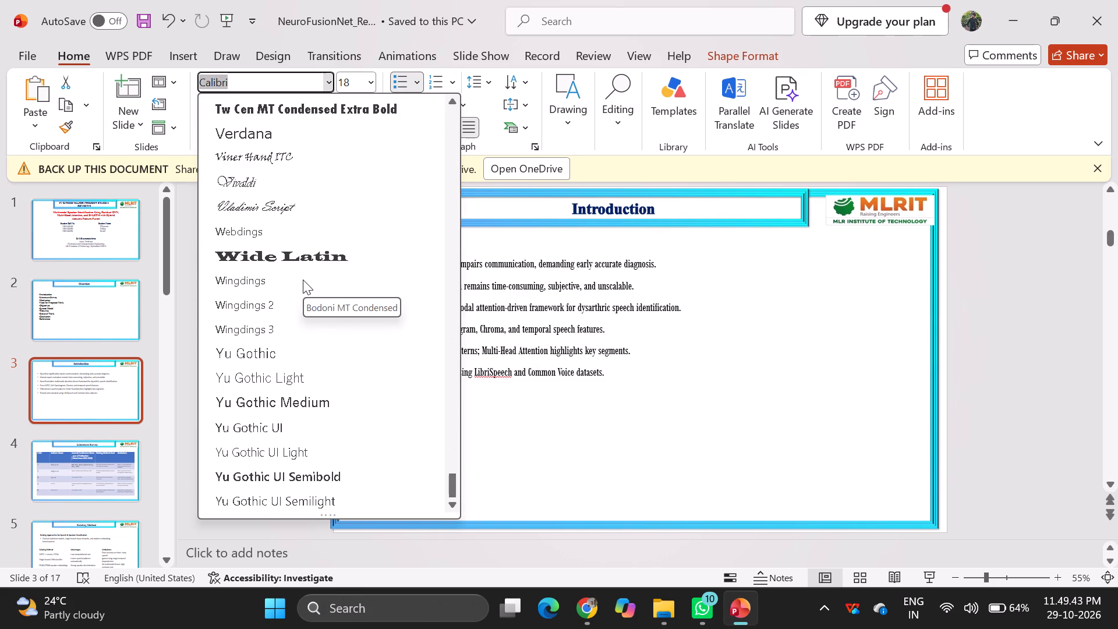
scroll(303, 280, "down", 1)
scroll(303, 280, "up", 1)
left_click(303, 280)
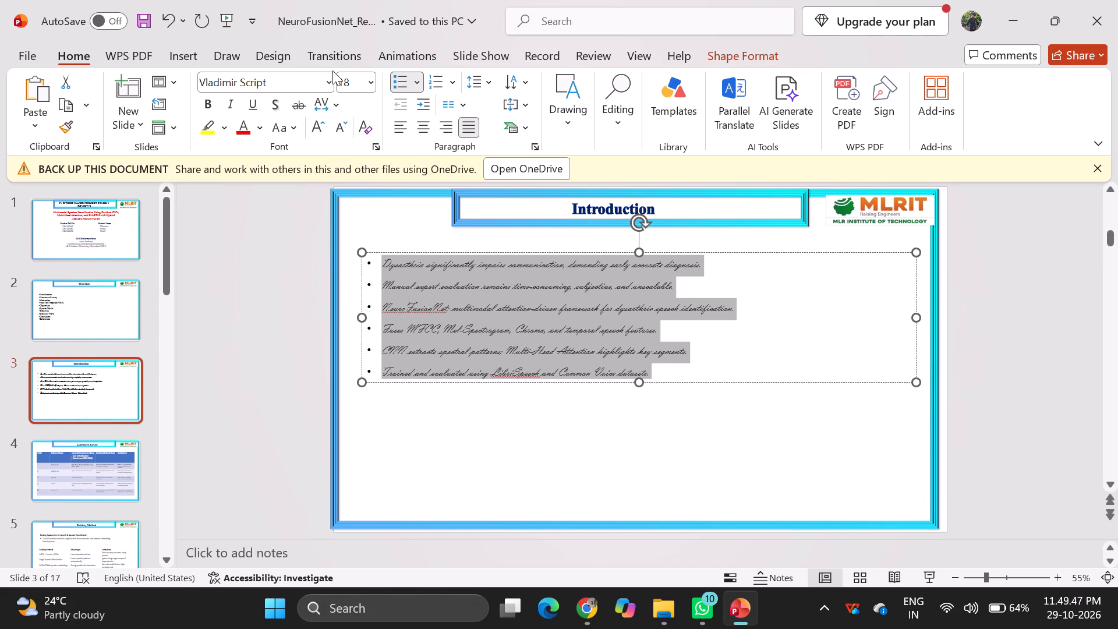
Set the font of all the Introduction slide's bullets to Times New Roman.
left_click(327, 77)
scroll(332, 345, "down", 7)
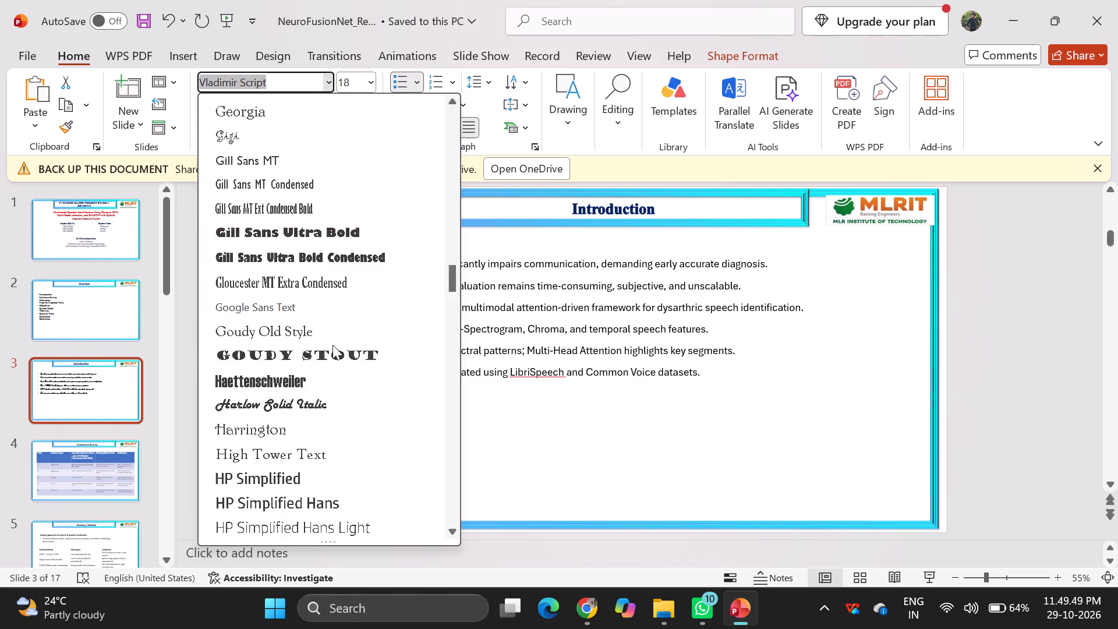
scroll(332, 345, "down", 6)
scroll(332, 345, "up", 1)
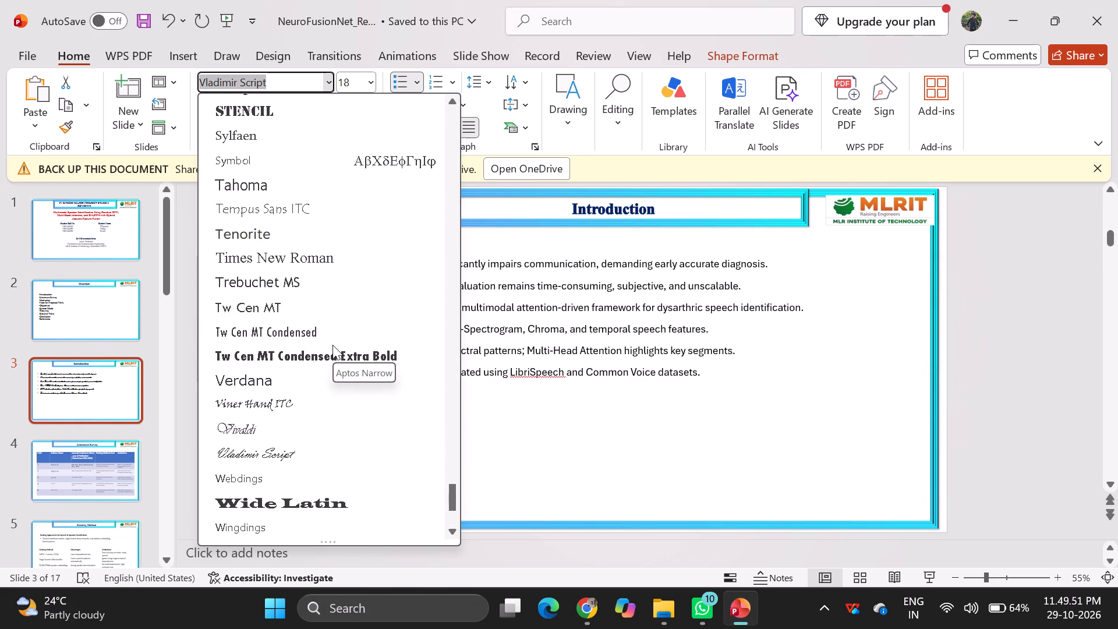
scroll(332, 345, "up", 2)
left_click(325, 257)
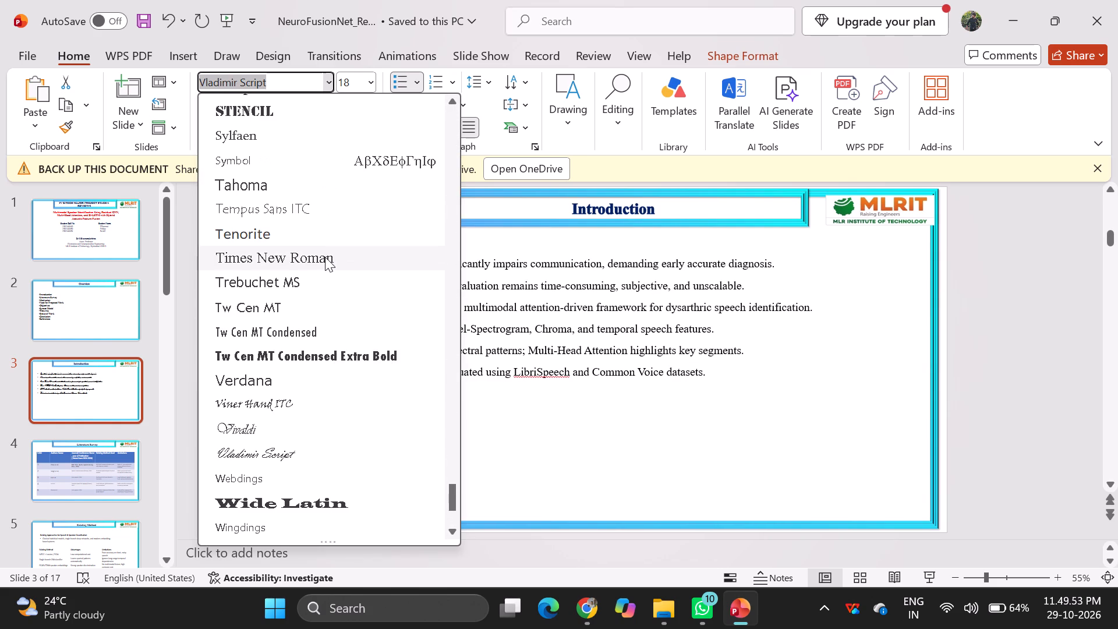
left_click(438, 453)
scroll(438, 453, "down", 1)
key("Escape")
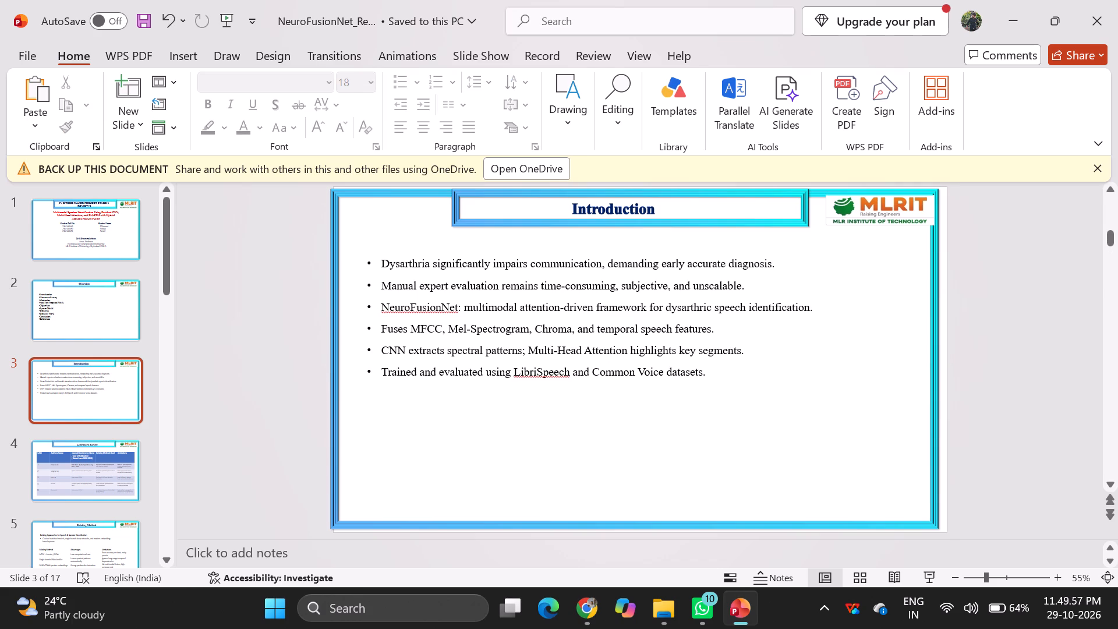
Set the font of the whole Literature Survey table on slide 4 to Times New Roman.
key("Down")
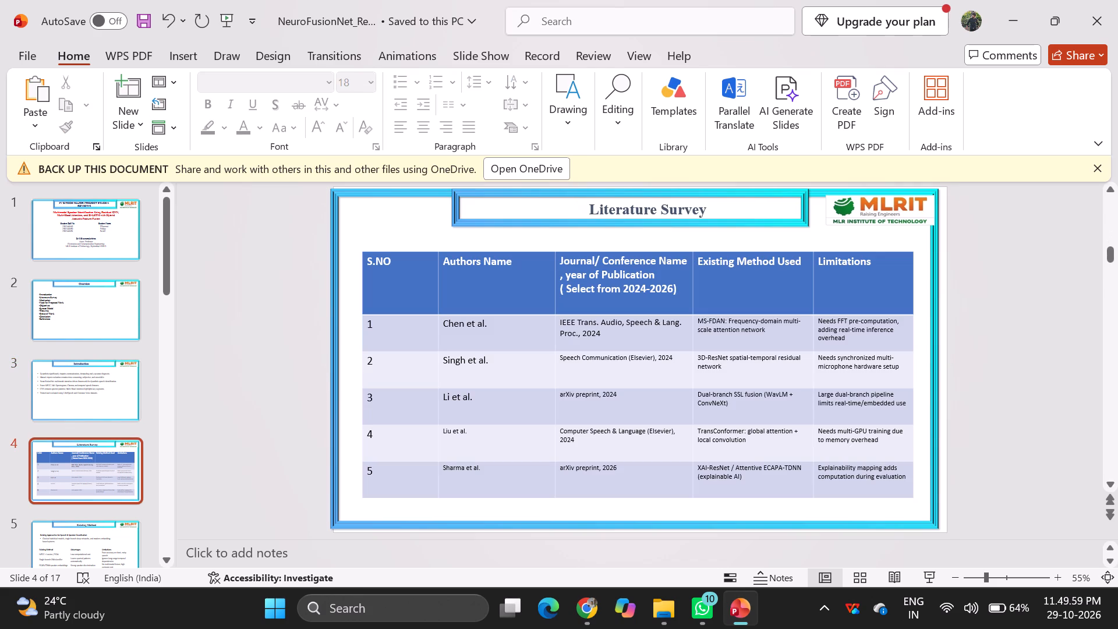
left_click(389, 270)
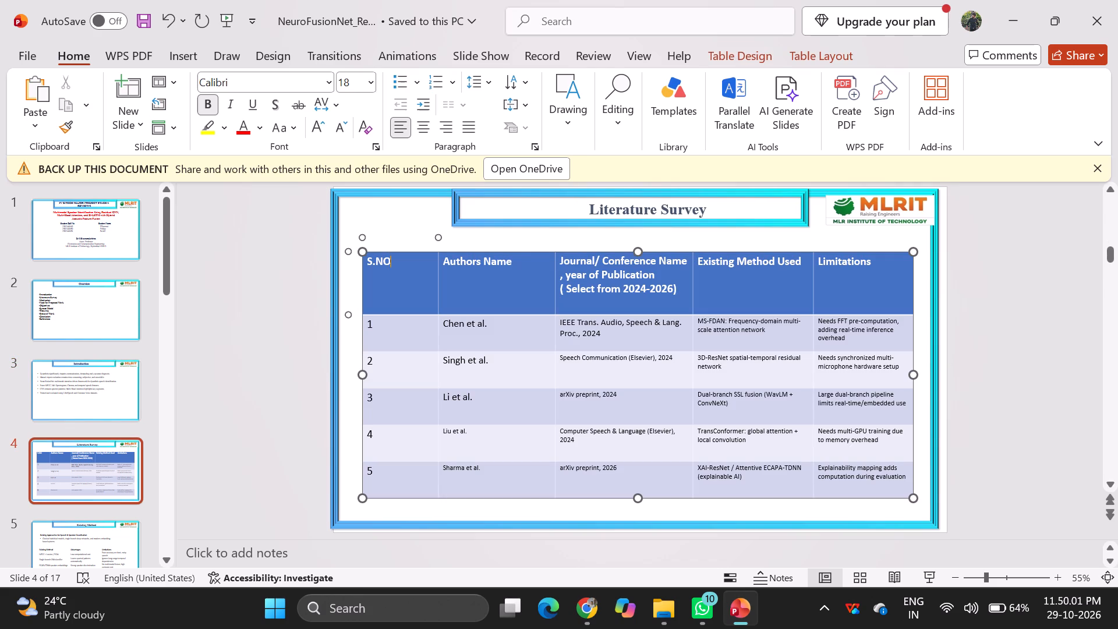
key("ctrl+a")
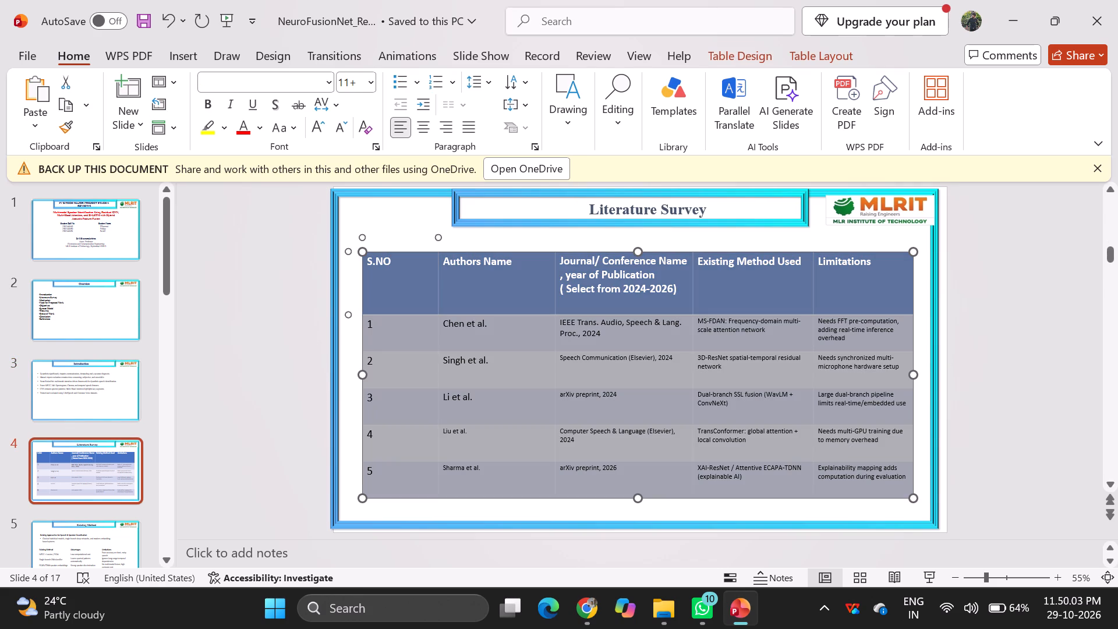
left_click(326, 79)
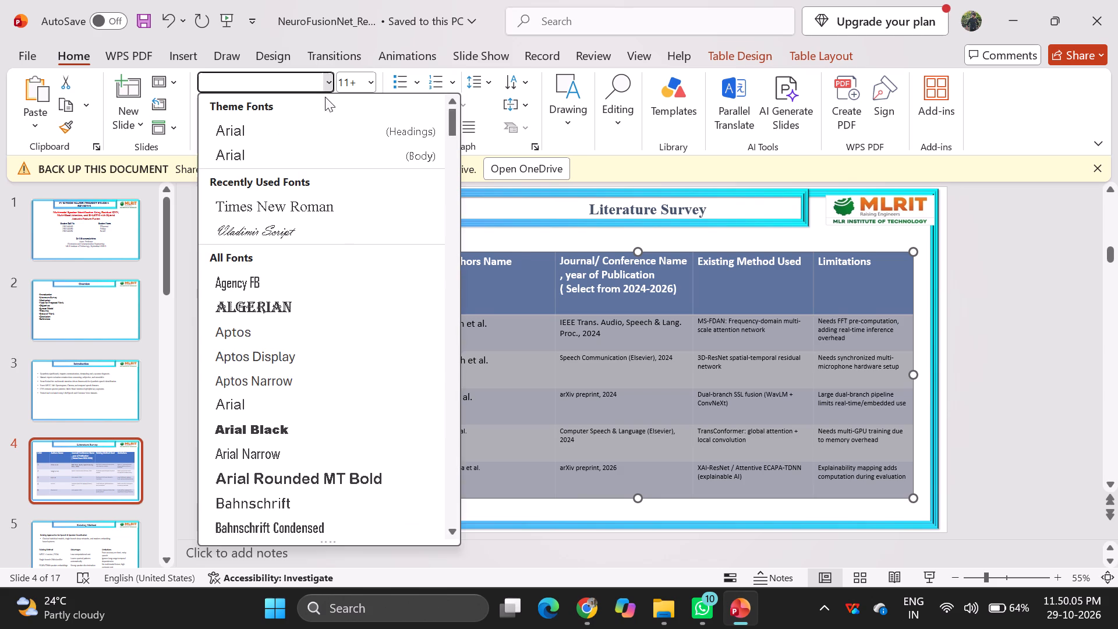
left_click(321, 213)
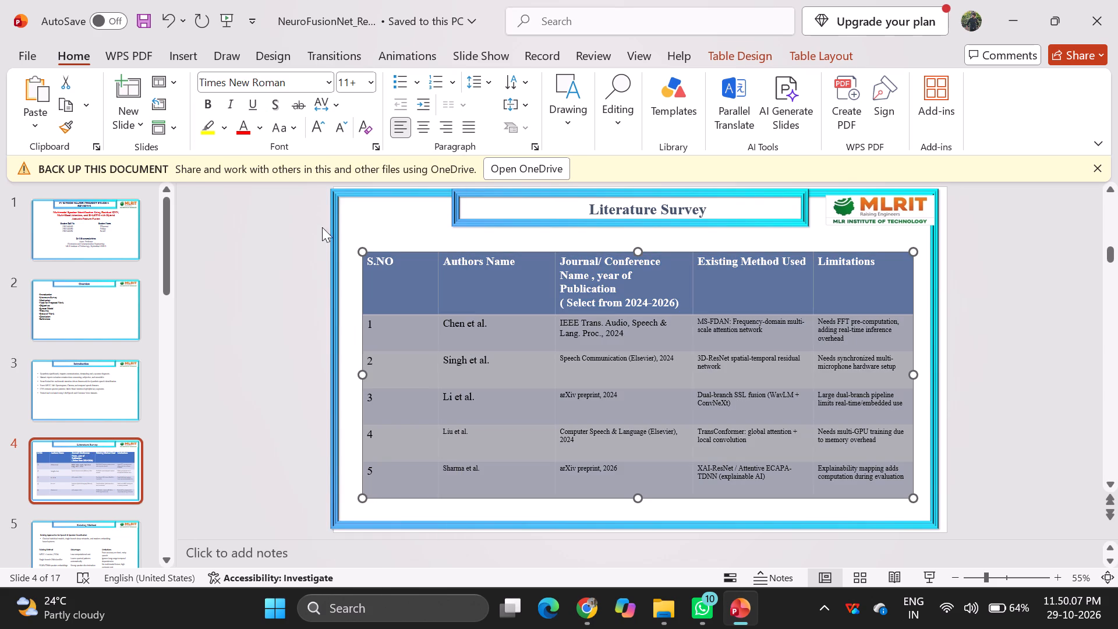
left_click(967, 429)
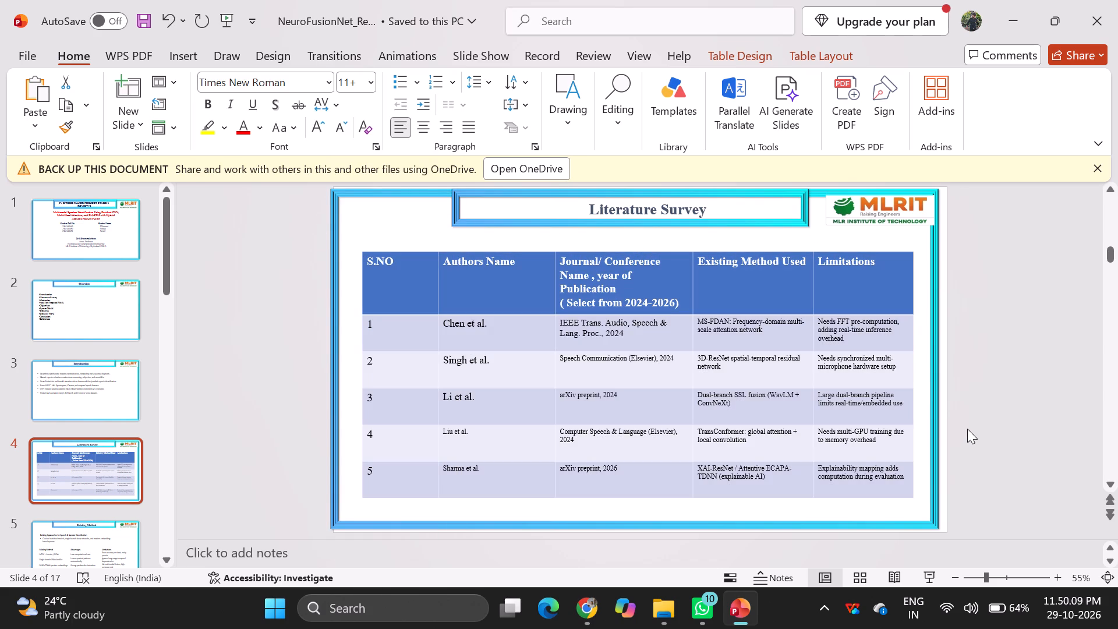
Set the font of the heading and bullet text above the Existing Method slide's table to Times New Roman.
key("Down")
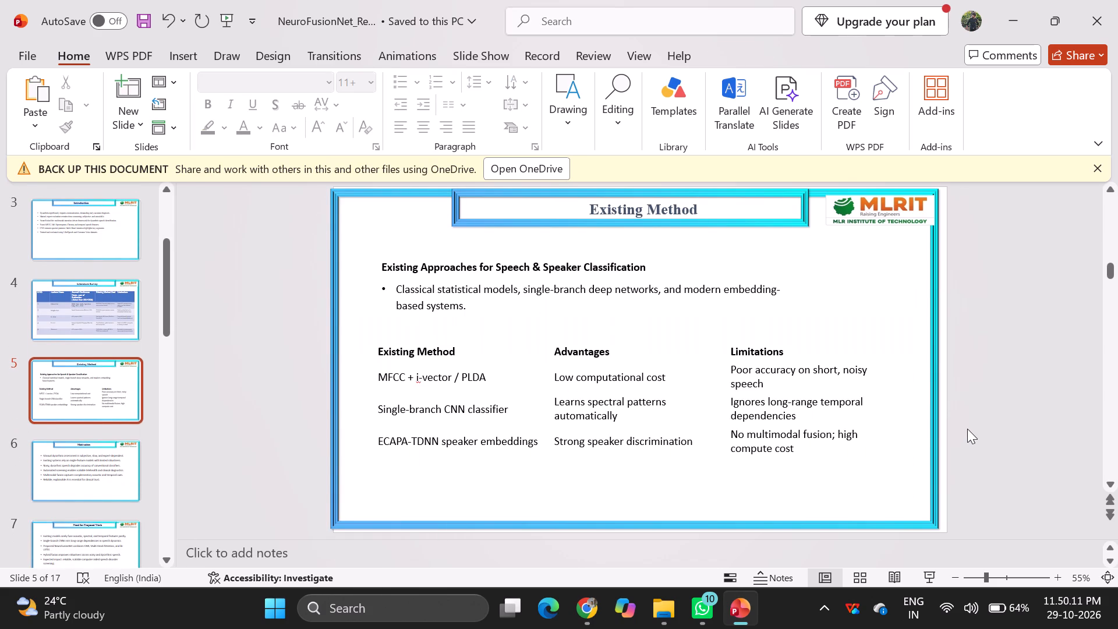
left_click(420, 324)
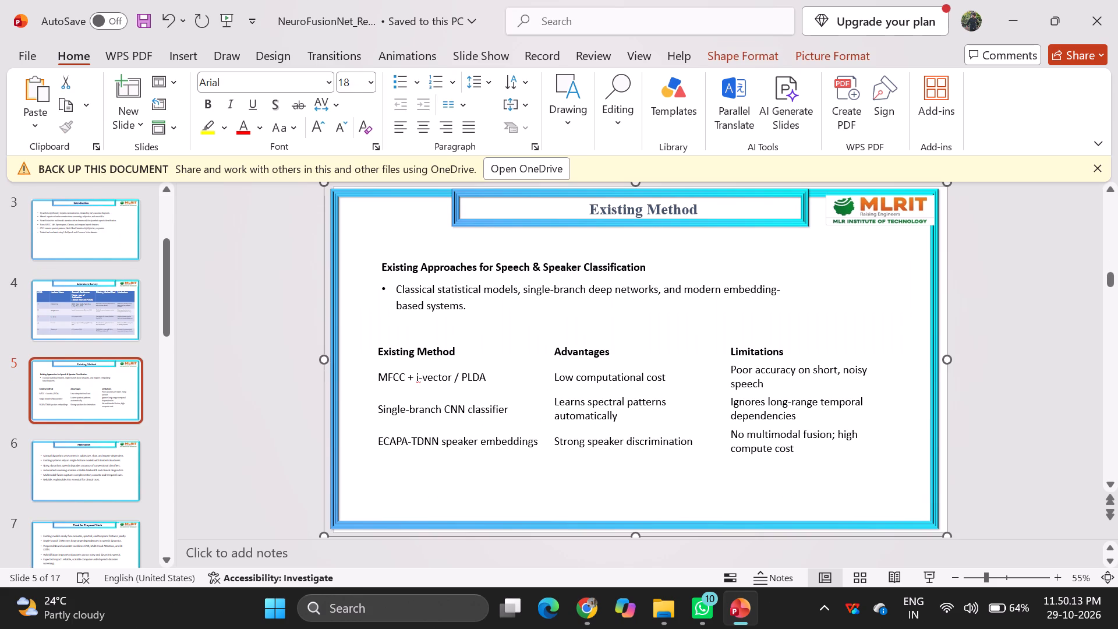
left_click(463, 347)
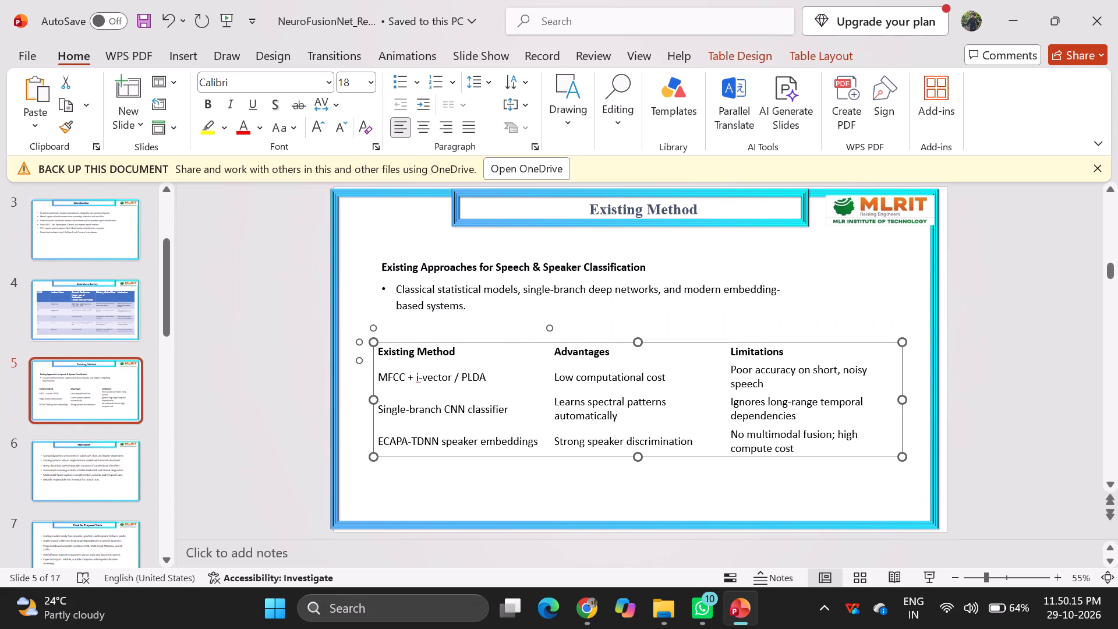
key("ctrl+a")
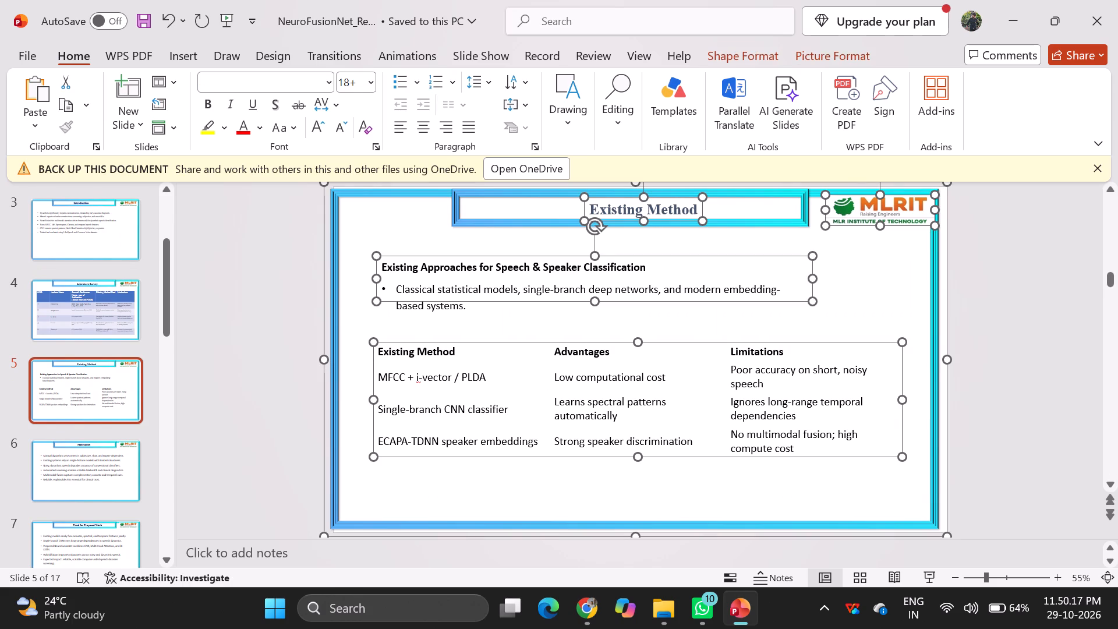
left_click(505, 311)
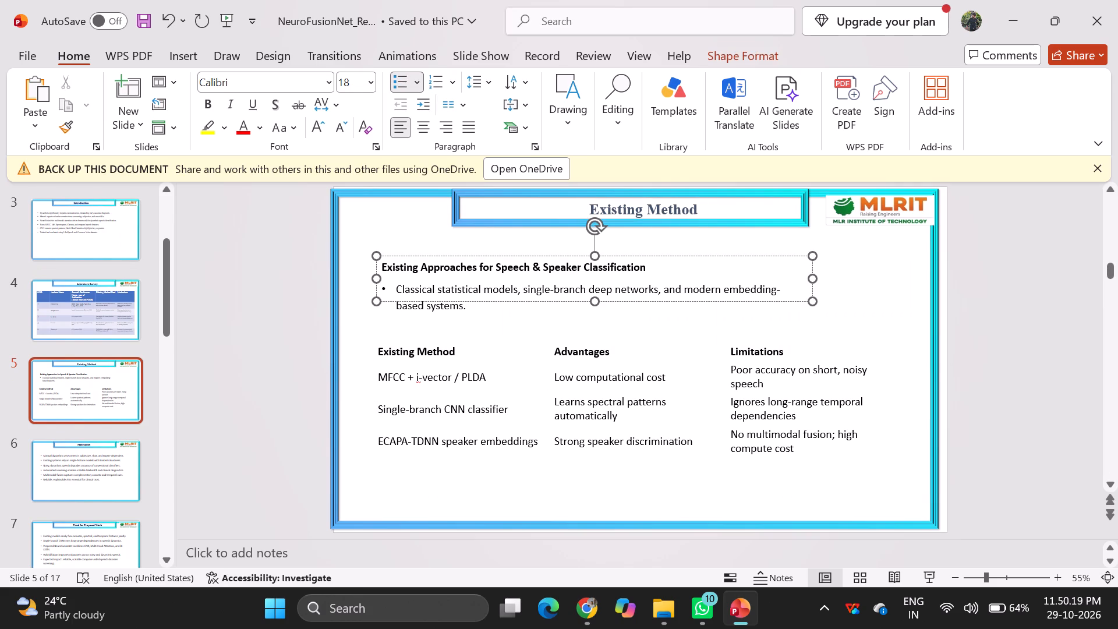
left_click_drag(384, 267, 571, 432)
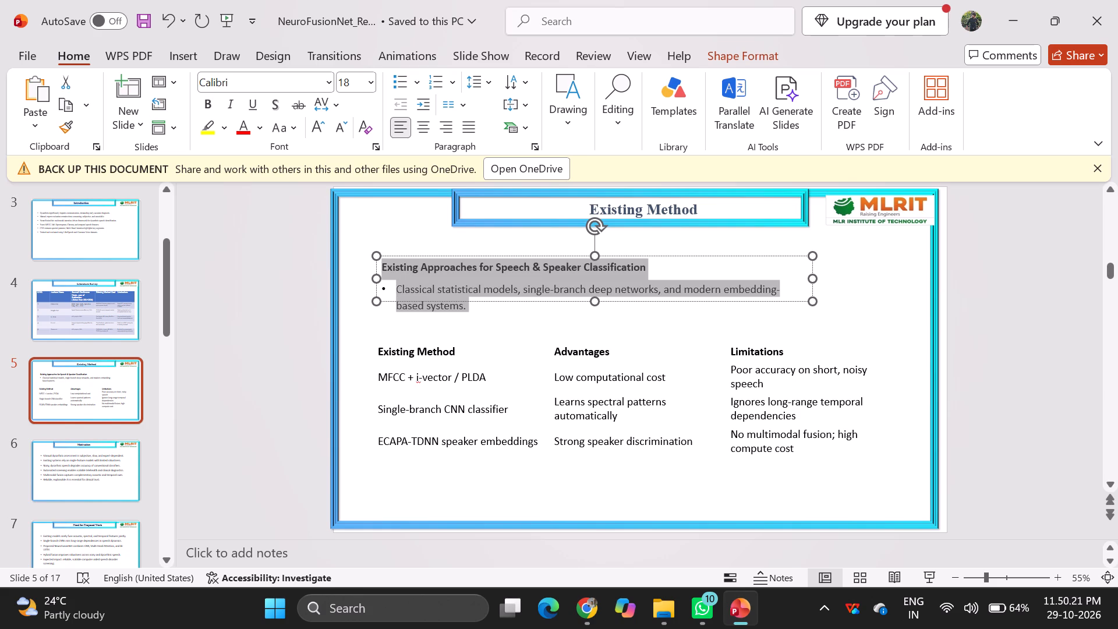
left_click_drag(571, 432, 724, 372)
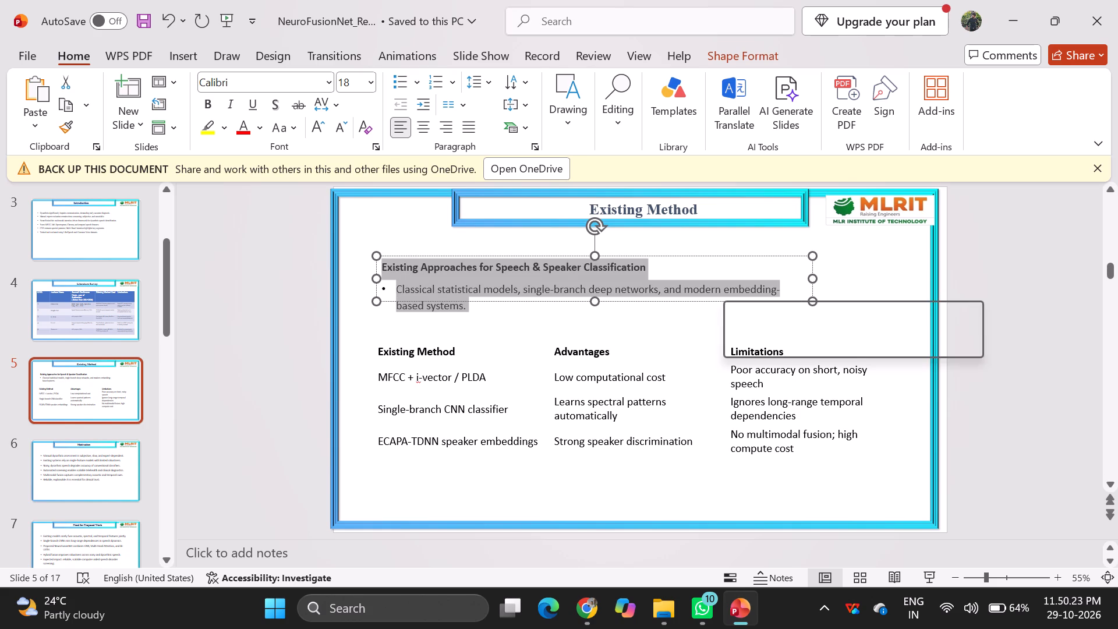
left_click(328, 83)
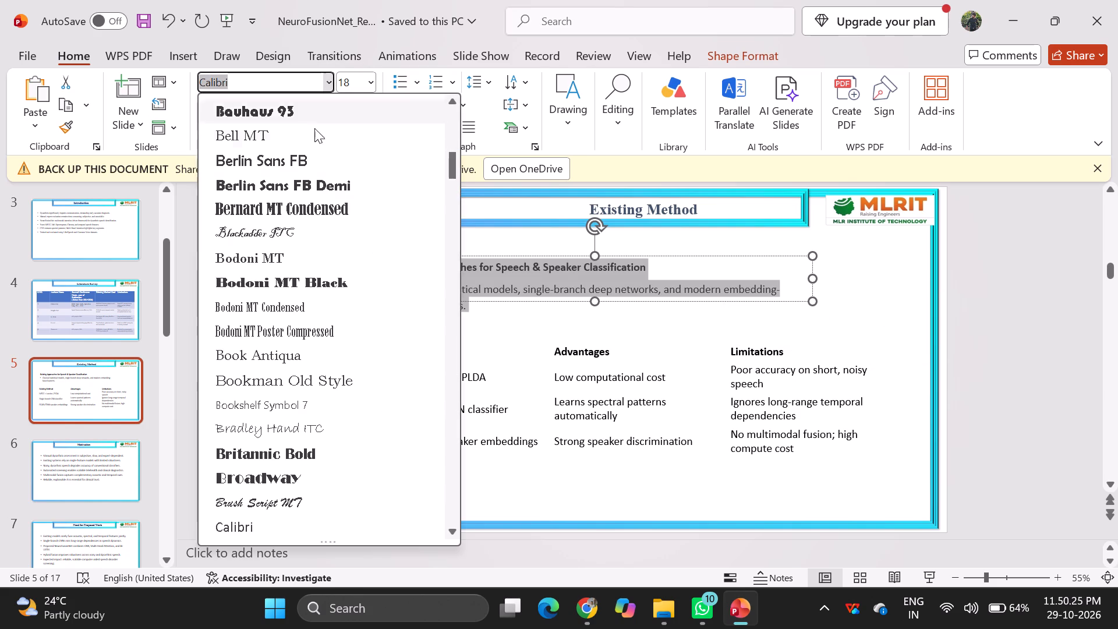
scroll(303, 199, "up", 3)
left_click(292, 209)
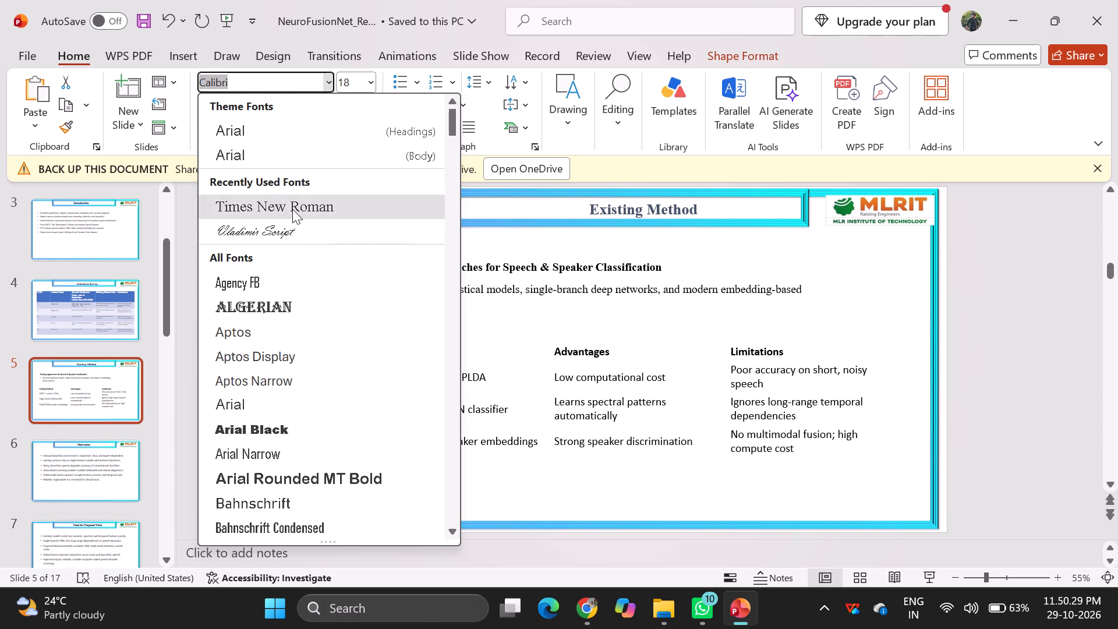
Set the font of the whole comparison table on the Existing Method slide to Times New Roman.
left_click(380, 351)
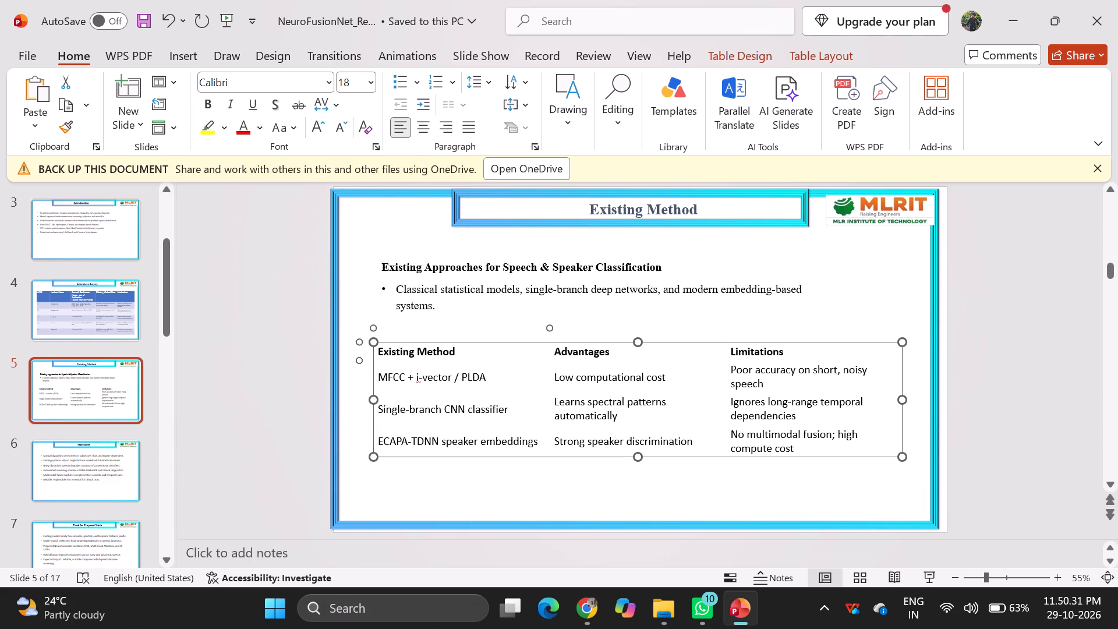
left_click_drag(380, 351, 420, 377)
key("Escape")
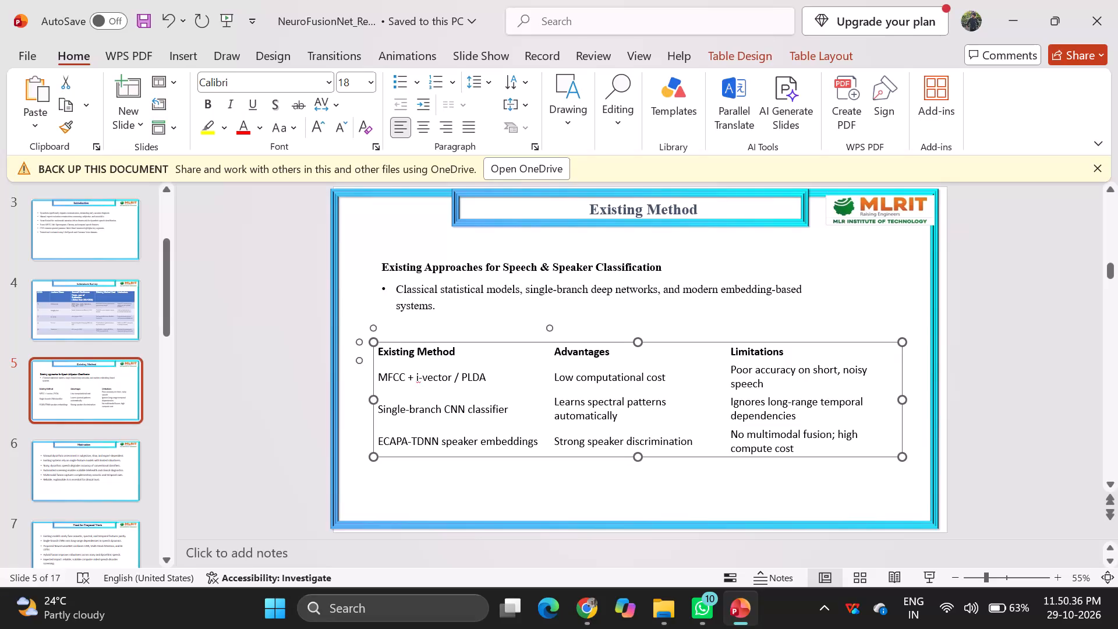
key("ctrl+a")
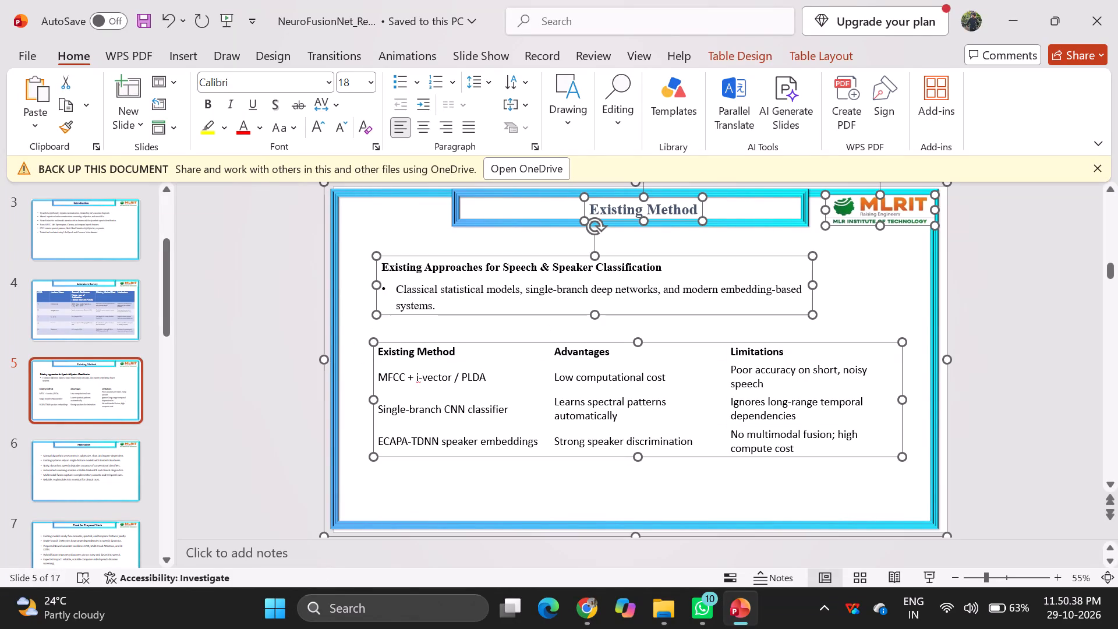
left_click(483, 379)
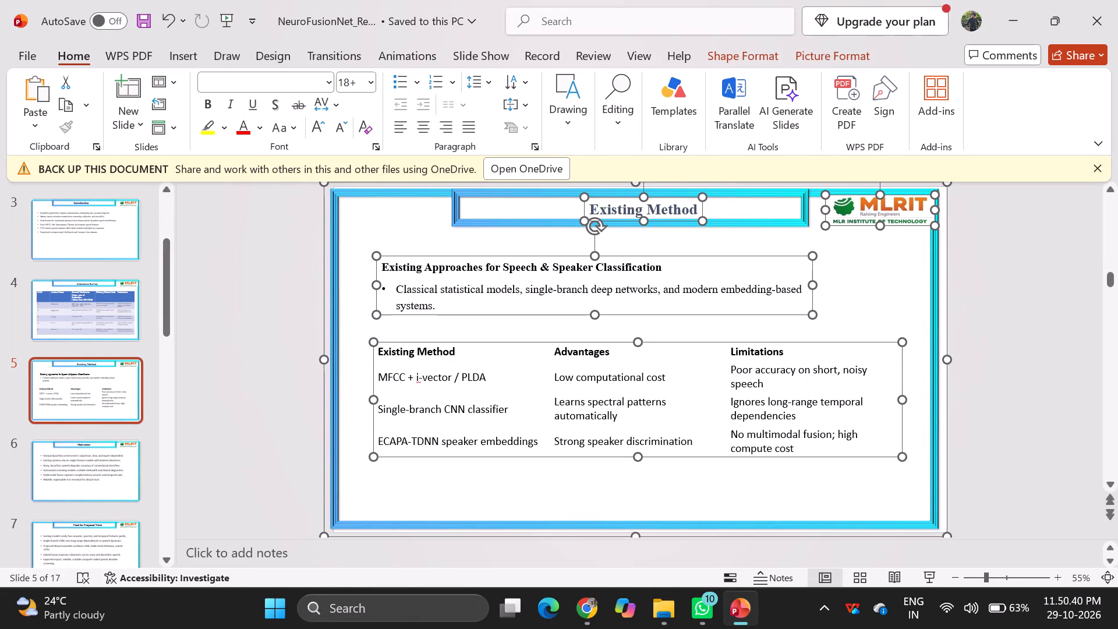
double_click(434, 372)
key("Escape")
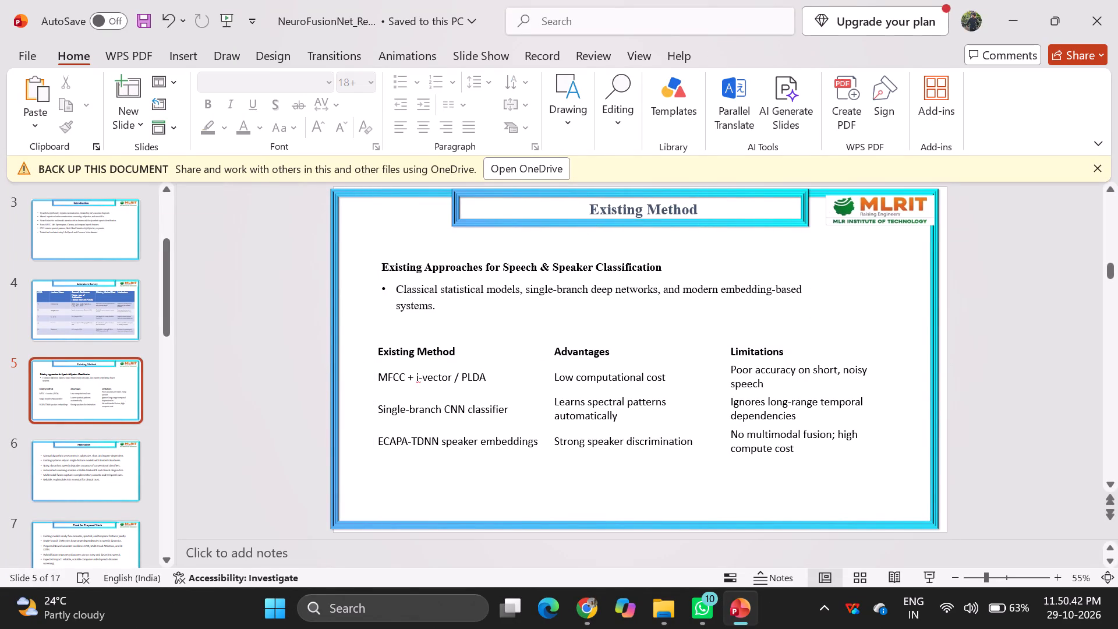
left_click(433, 385)
key("ctrl+a")
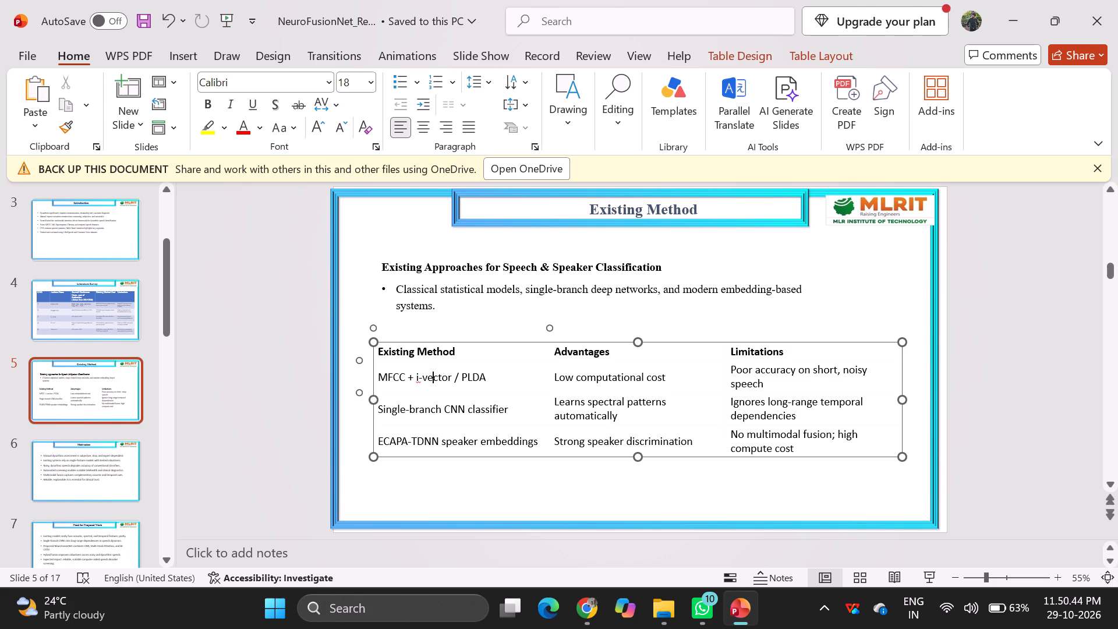
left_click(327, 83)
scroll(305, 129, "up", 5)
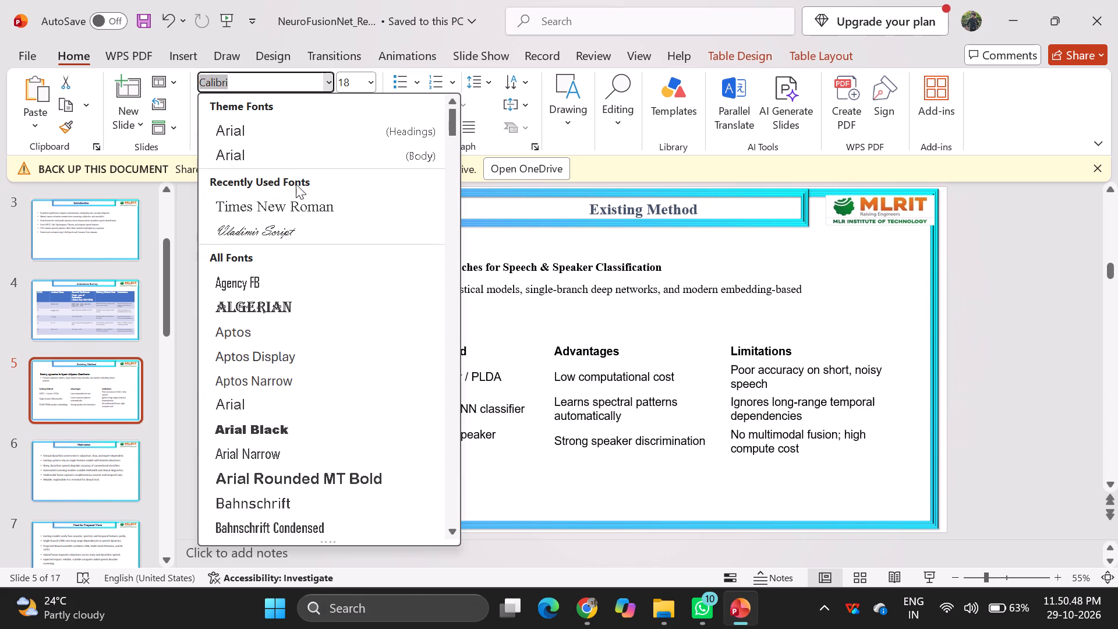
left_click(302, 206)
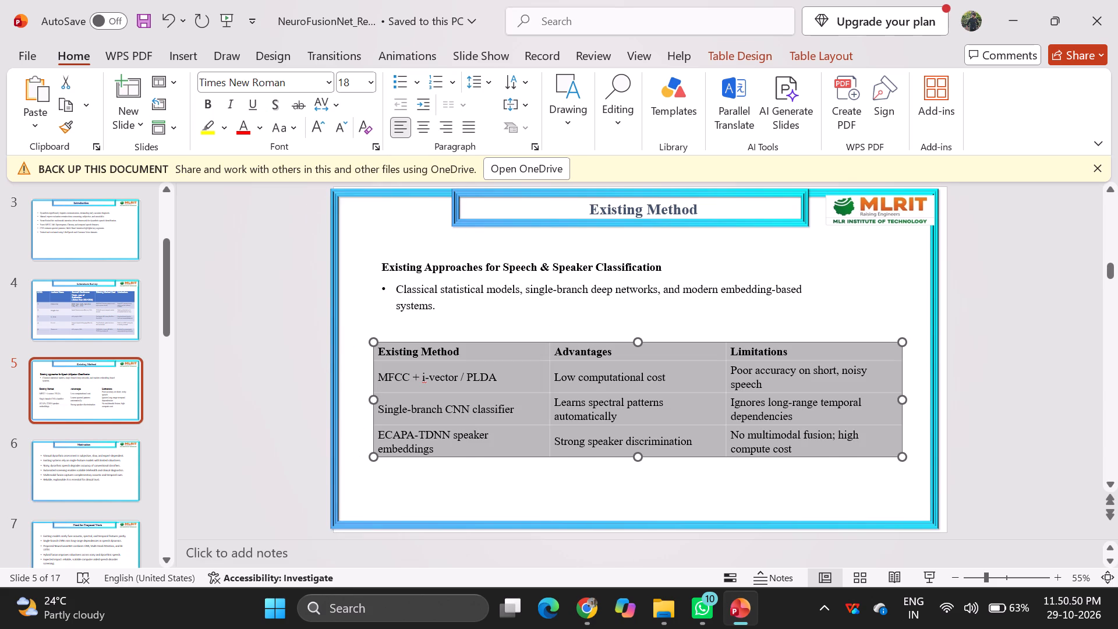
left_click(517, 490)
key("Down")
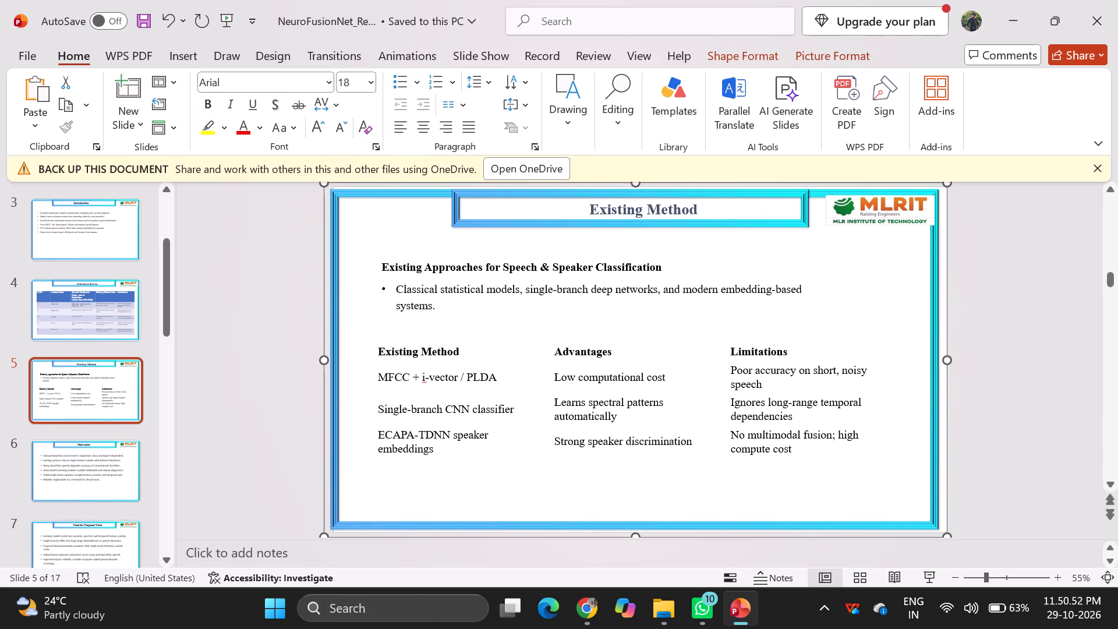
key("Escape")
Set the font of all the bullets on the Motivation slide to Times New Roman.
key("Down")
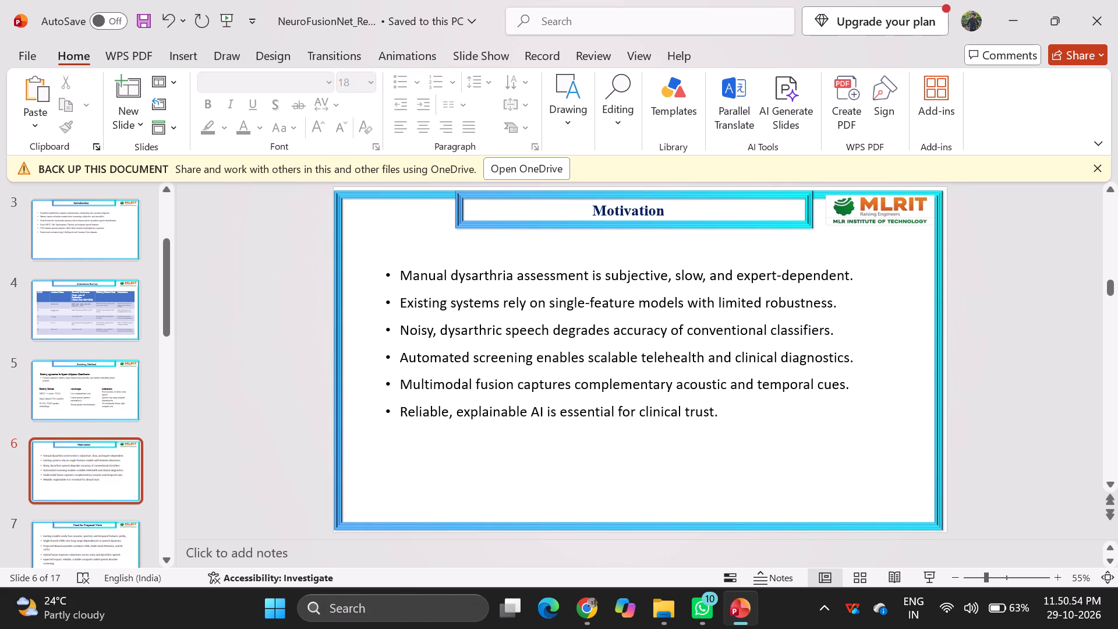
left_click(478, 374)
left_click(478, 374)
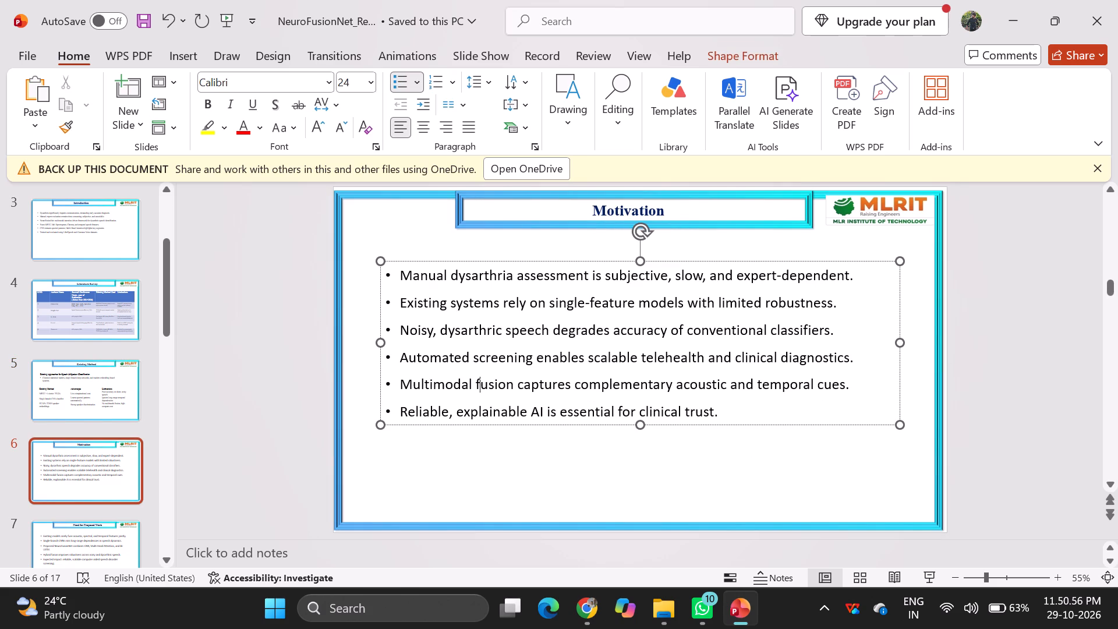
key("ctrl+a")
left_click(331, 85)
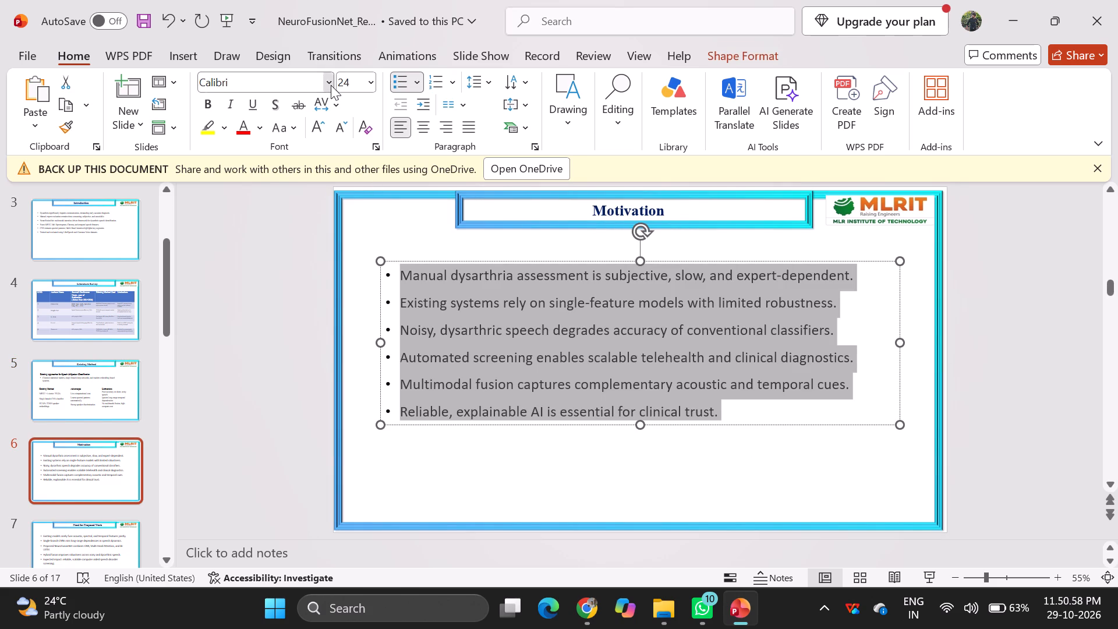
scroll(335, 235, "up", 4)
left_click(319, 208)
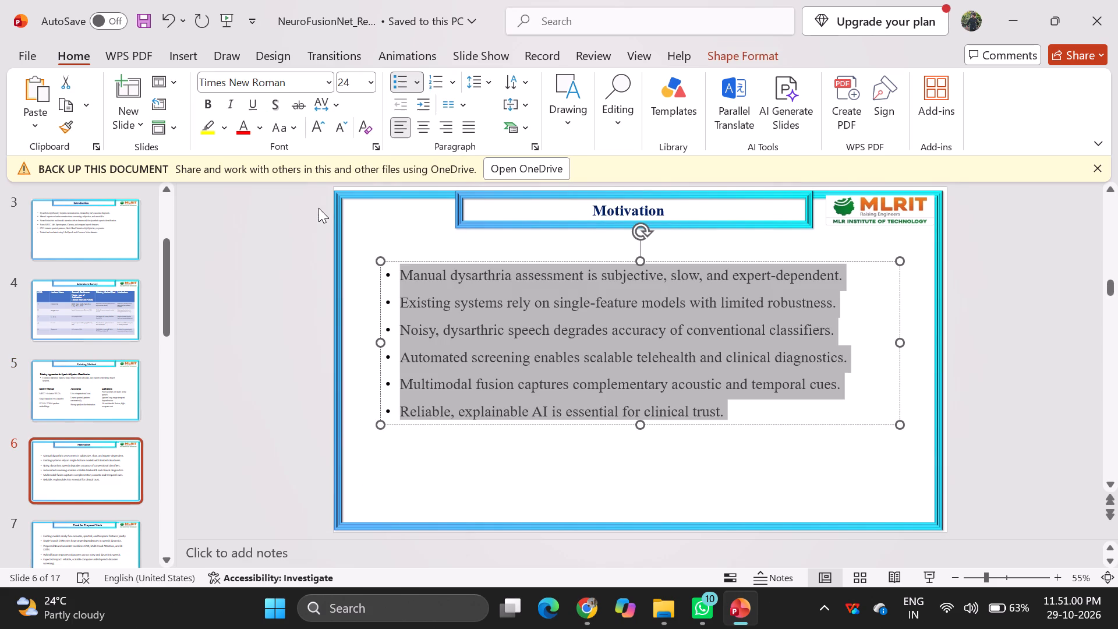
left_click(604, 480)
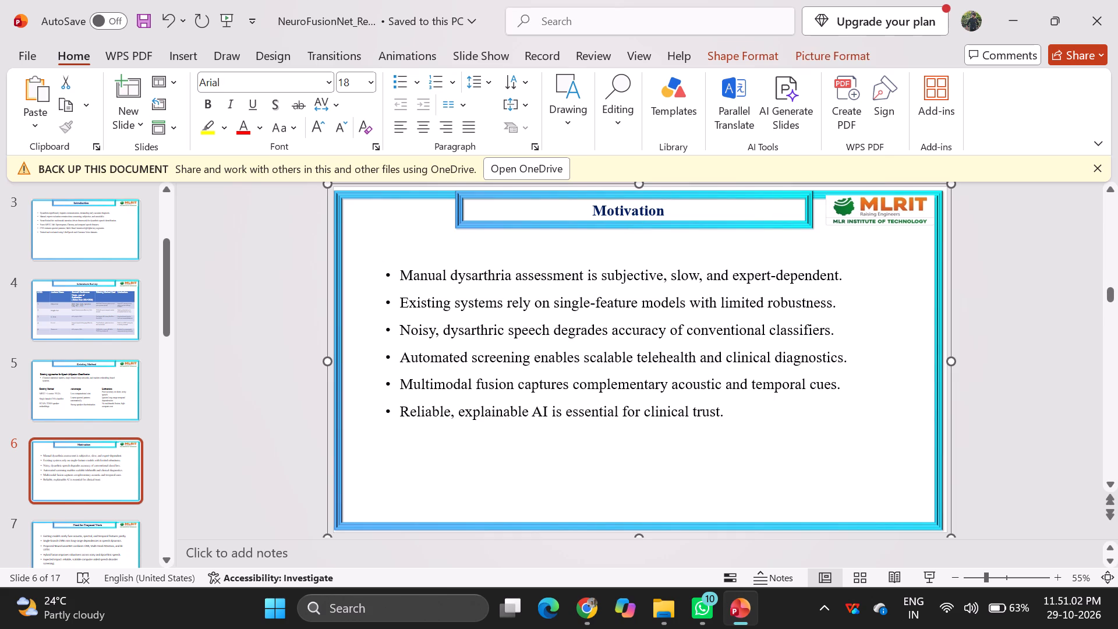
key("Down")
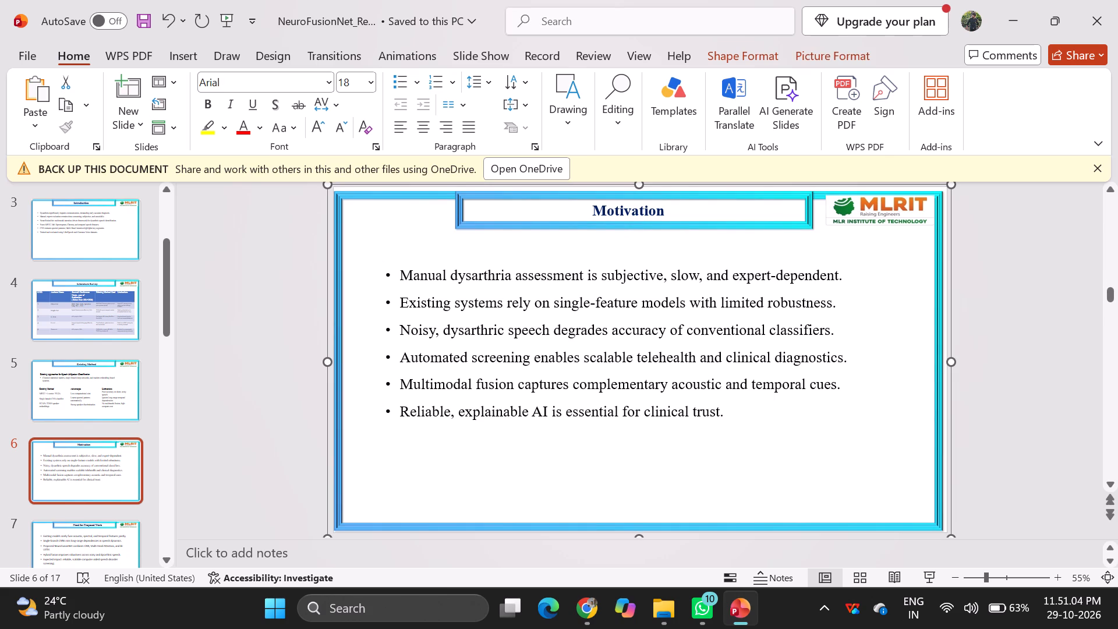
key("Escape")
Set the font of all the bullets on the Need for Proposed Work slide to Times New Roman.
key("Down")
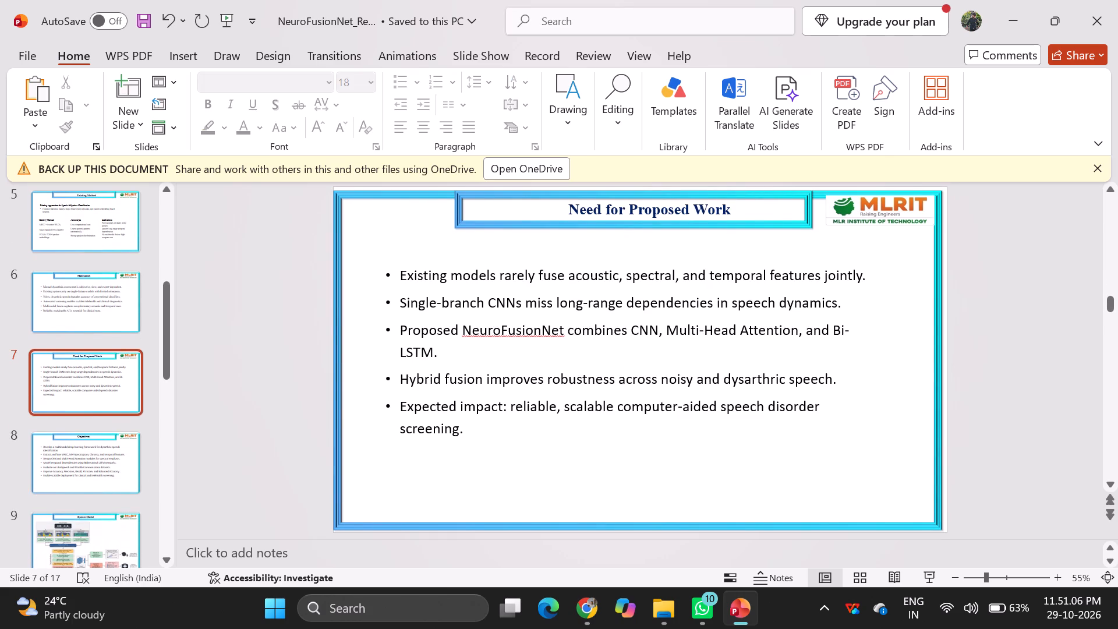
left_click(557, 369)
key("ctrl+a")
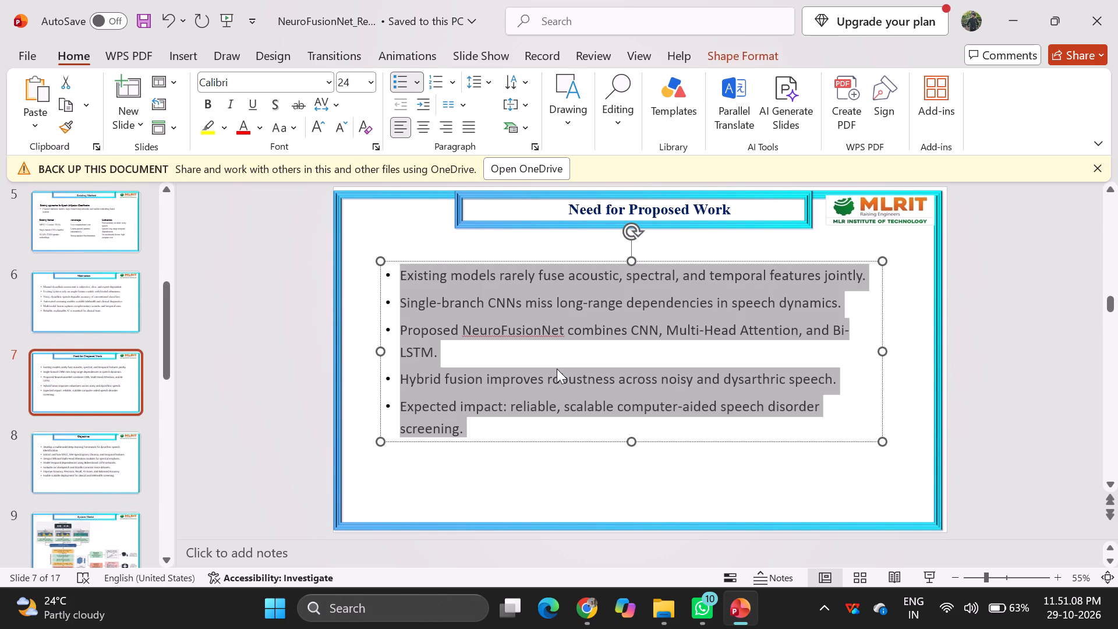
left_click(327, 83)
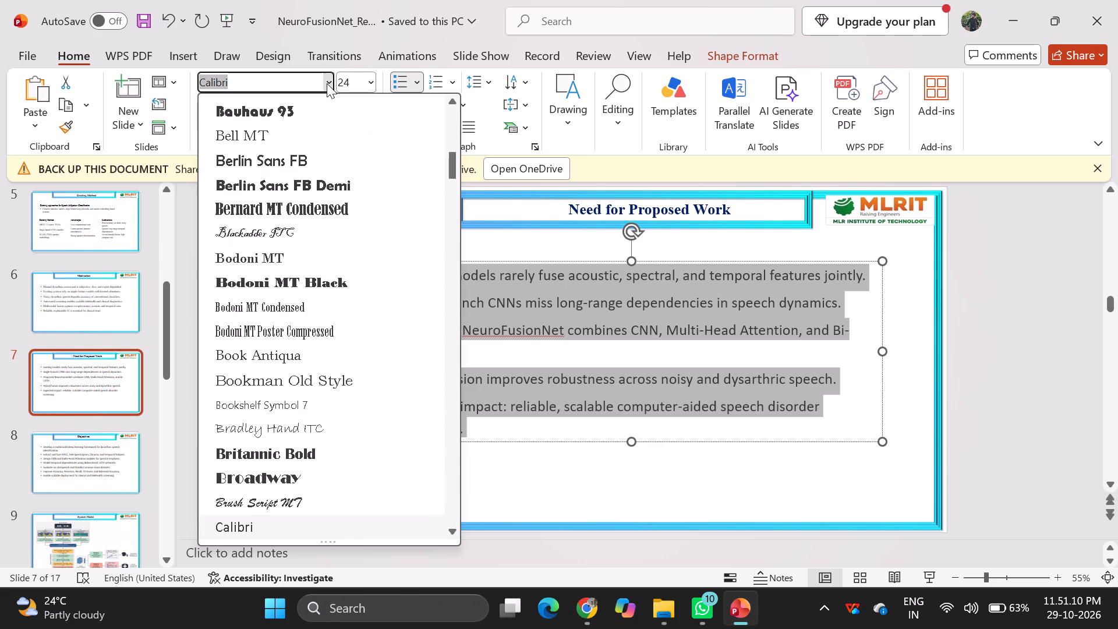
scroll(323, 118, "up", 2)
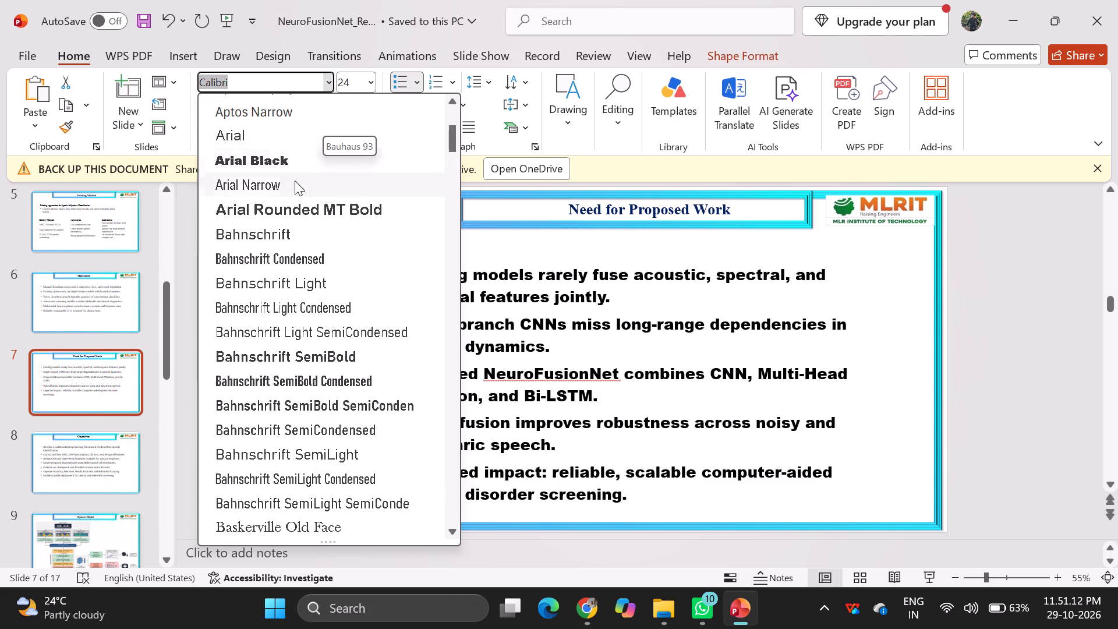
scroll(289, 231, "up", 5)
left_click(296, 206)
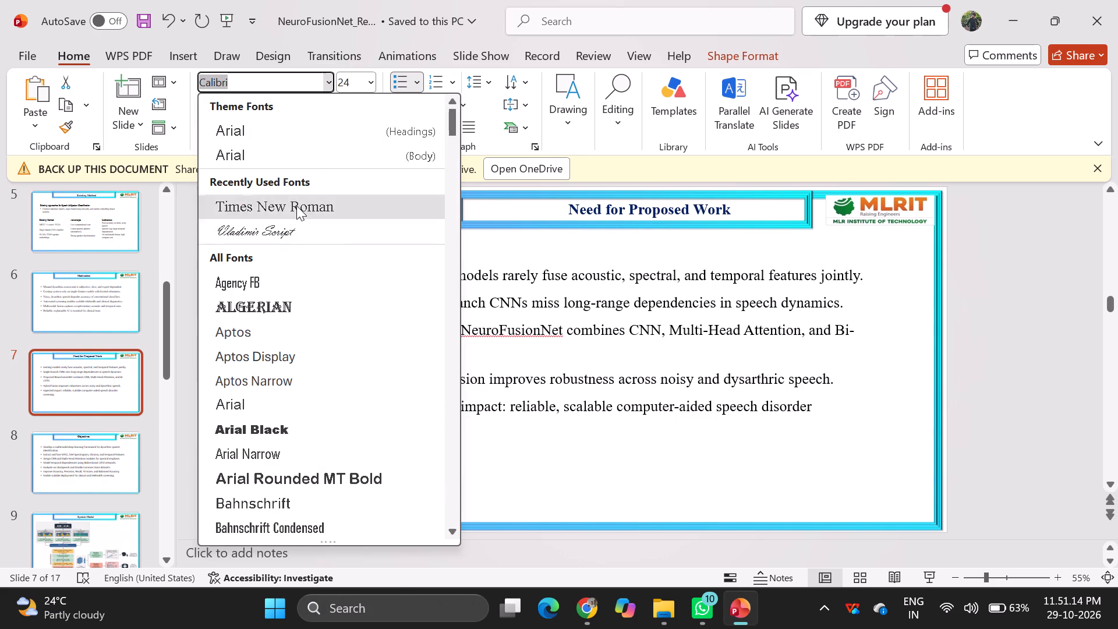
left_click(468, 483)
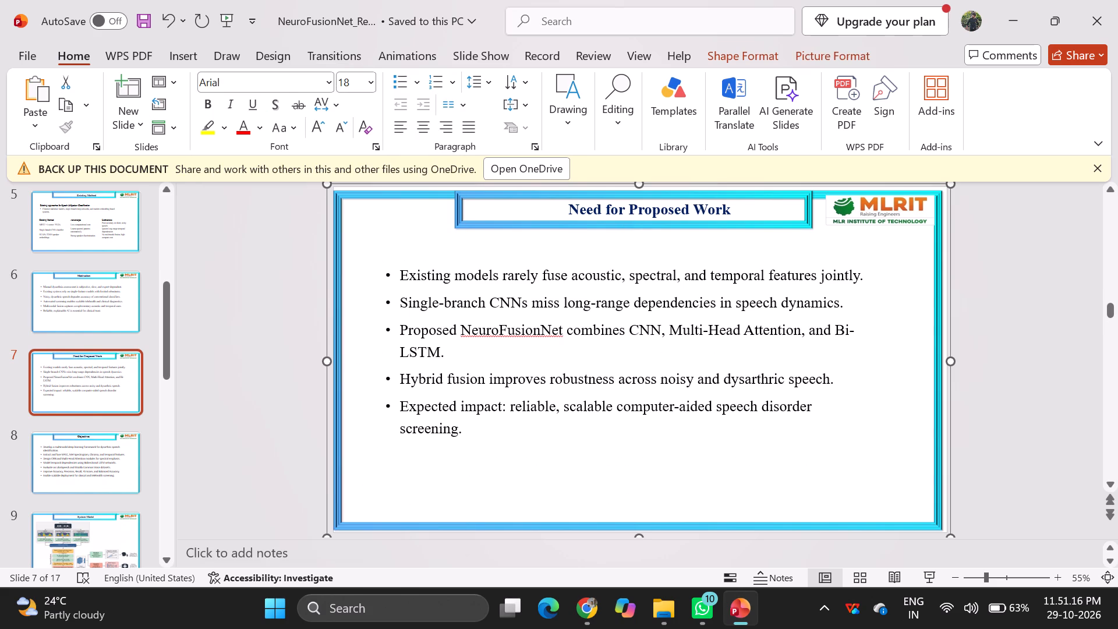
key("Escape")
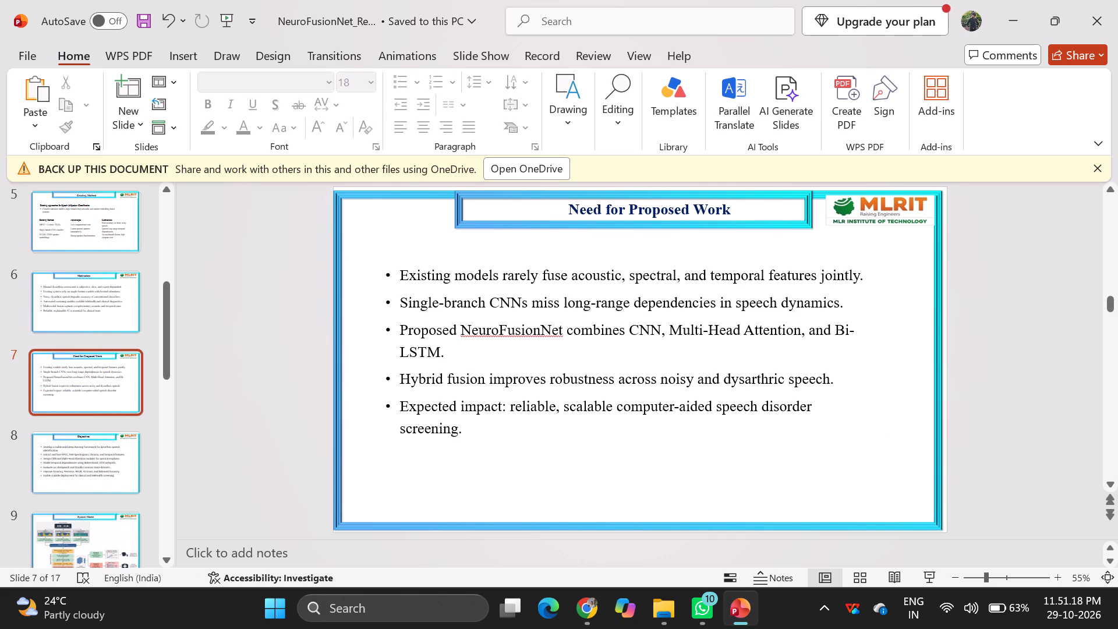
Set the font of all the bullets on the Objectives slide to Times New Roman.
key("Down")
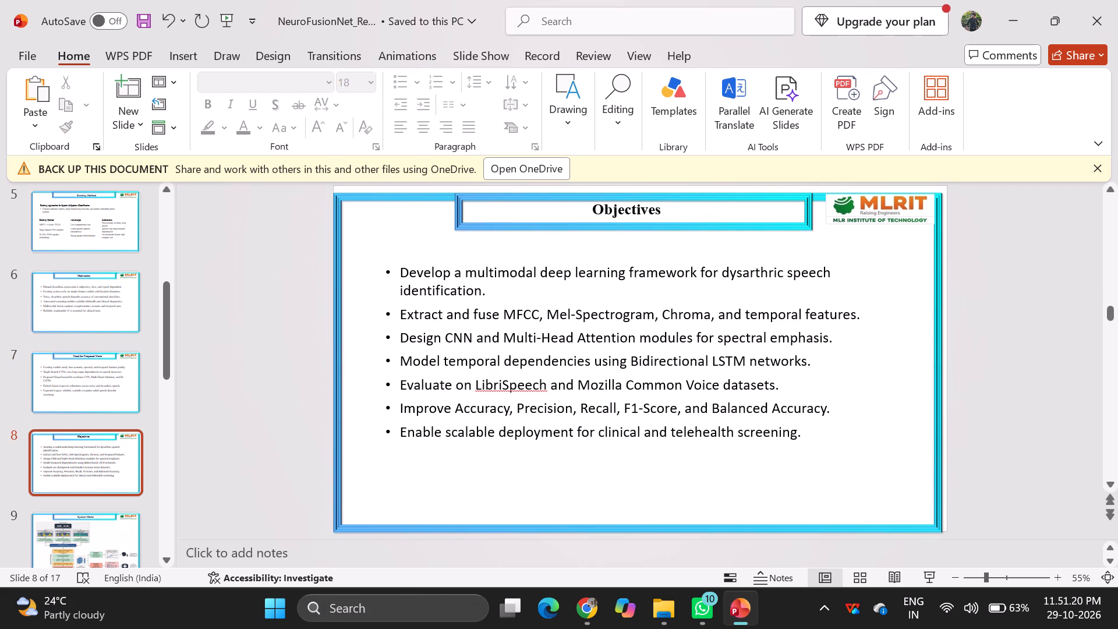
left_click(527, 384)
key("ctrl+a")
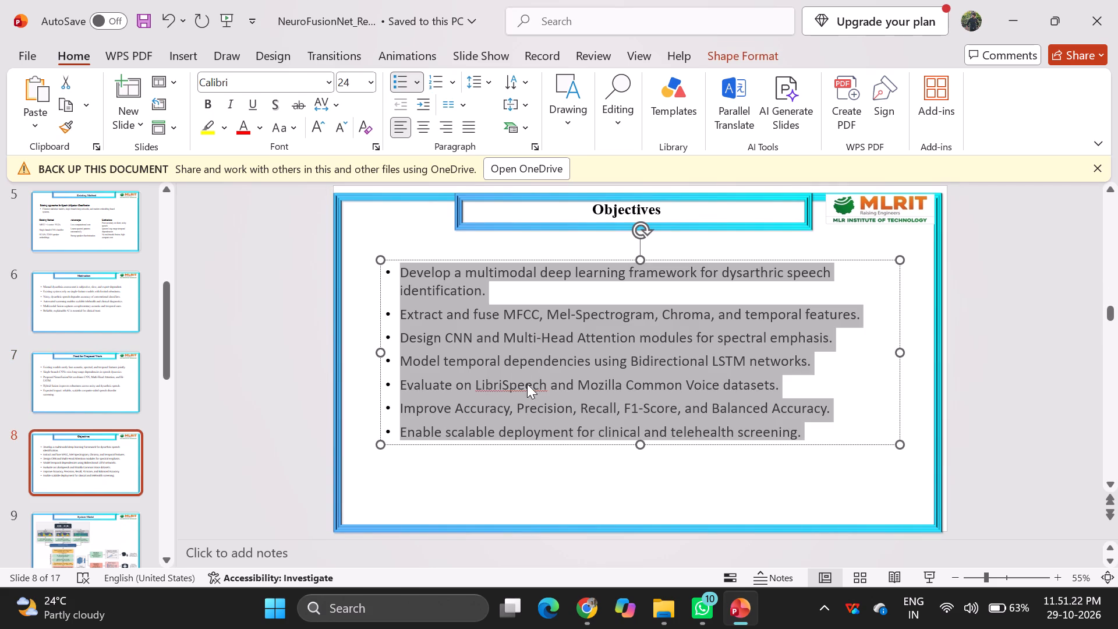
left_click(326, 81)
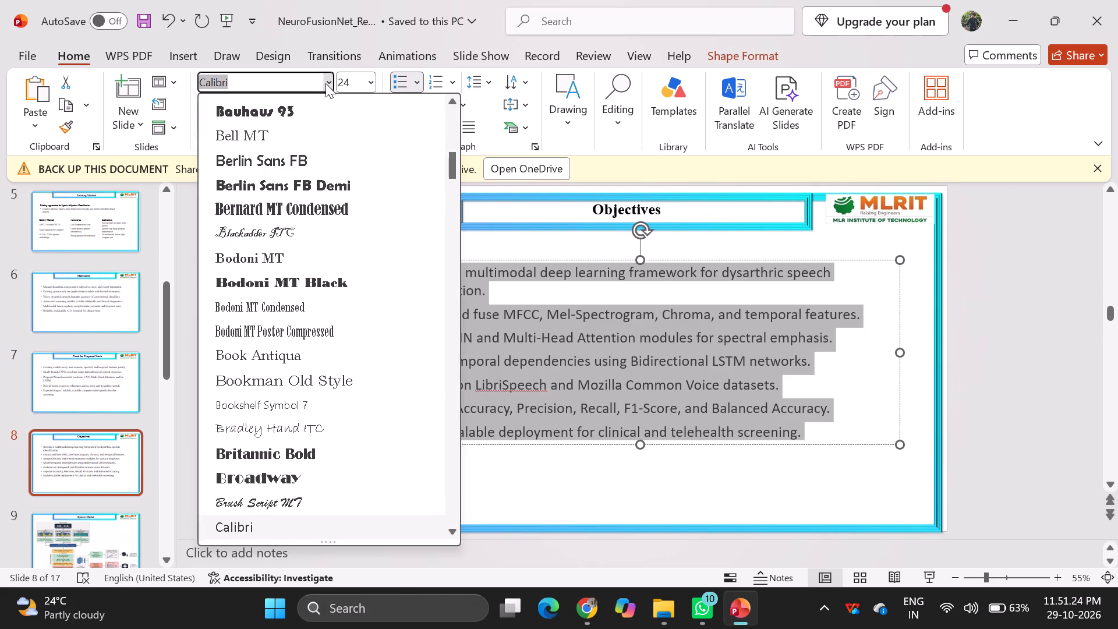
scroll(298, 160, "up", 2)
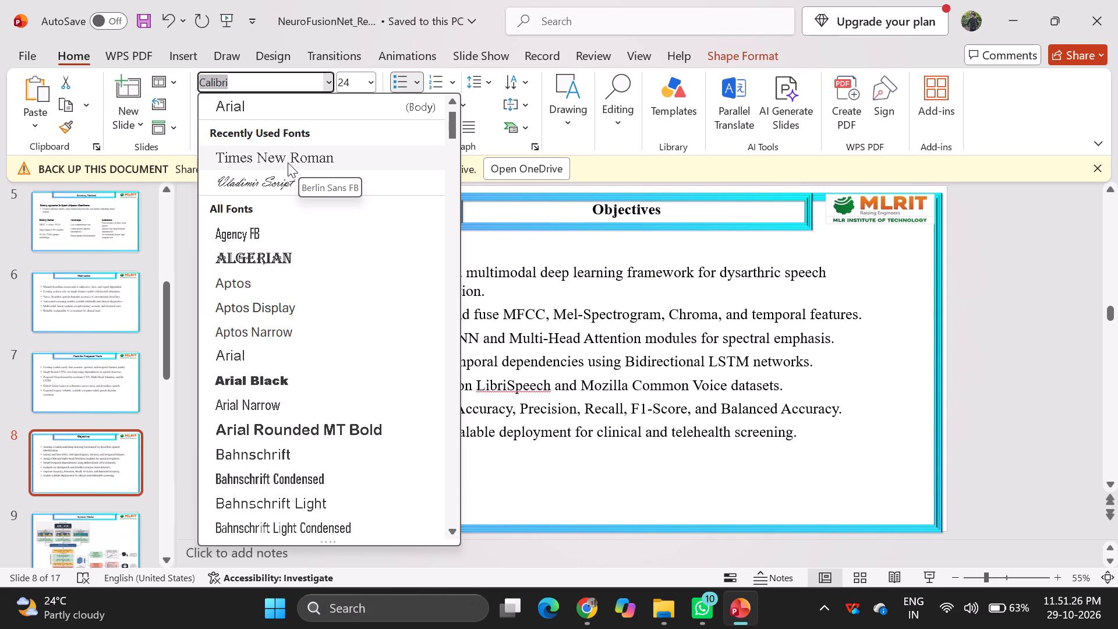
left_click(288, 162)
left_click(464, 473)
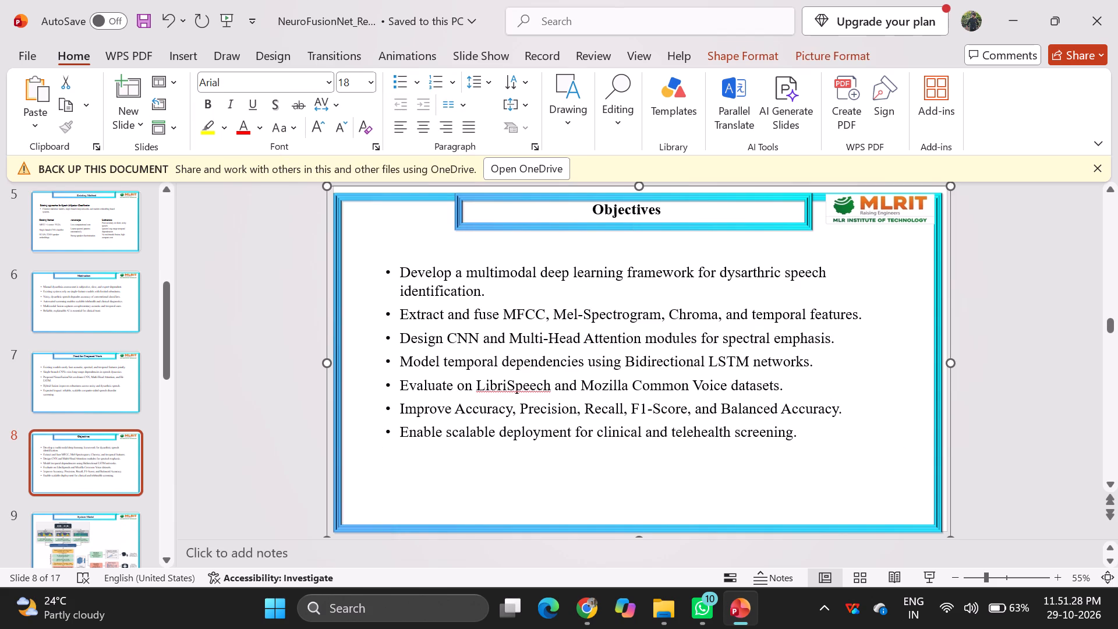
key("Escape")
Insert a new blank slide directly after the Methodology slide.
key("Down")
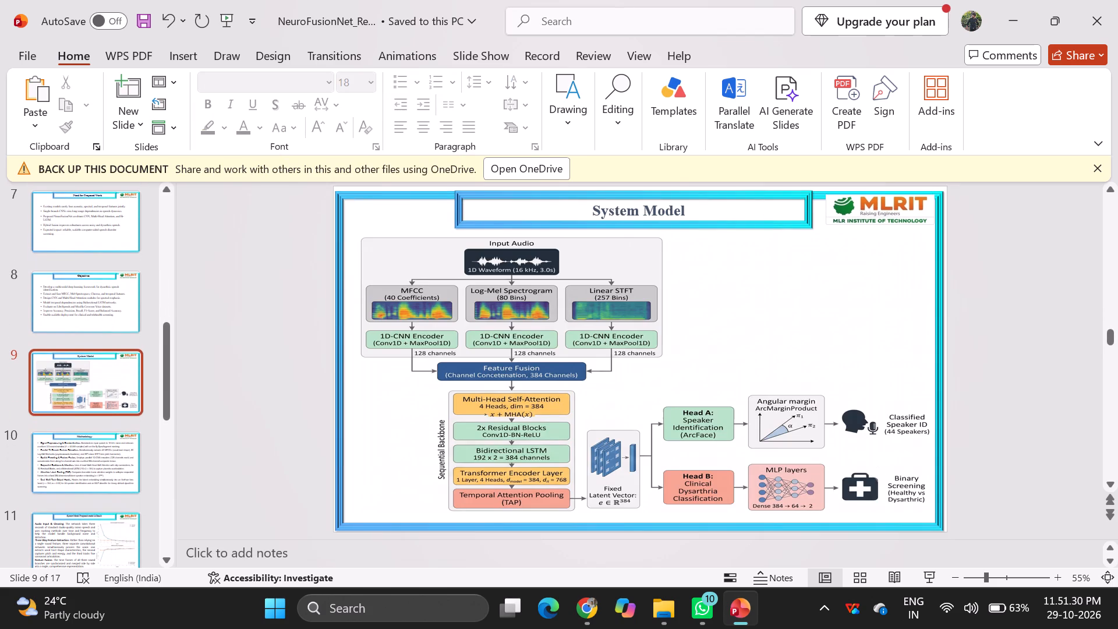
key("Down")
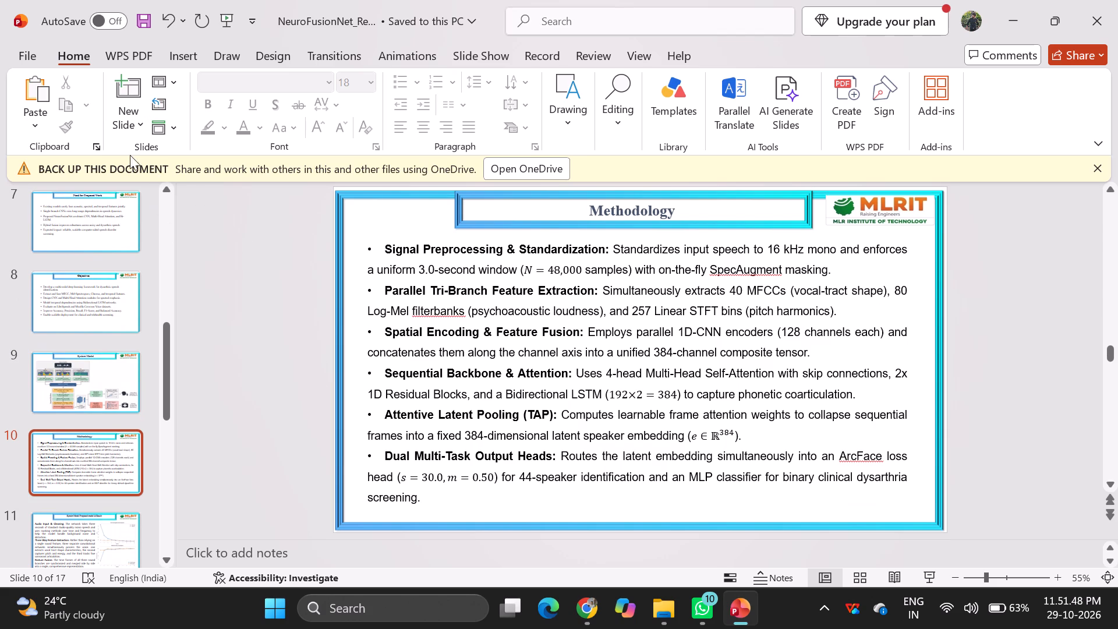
left_click(136, 121)
left_click(157, 182)
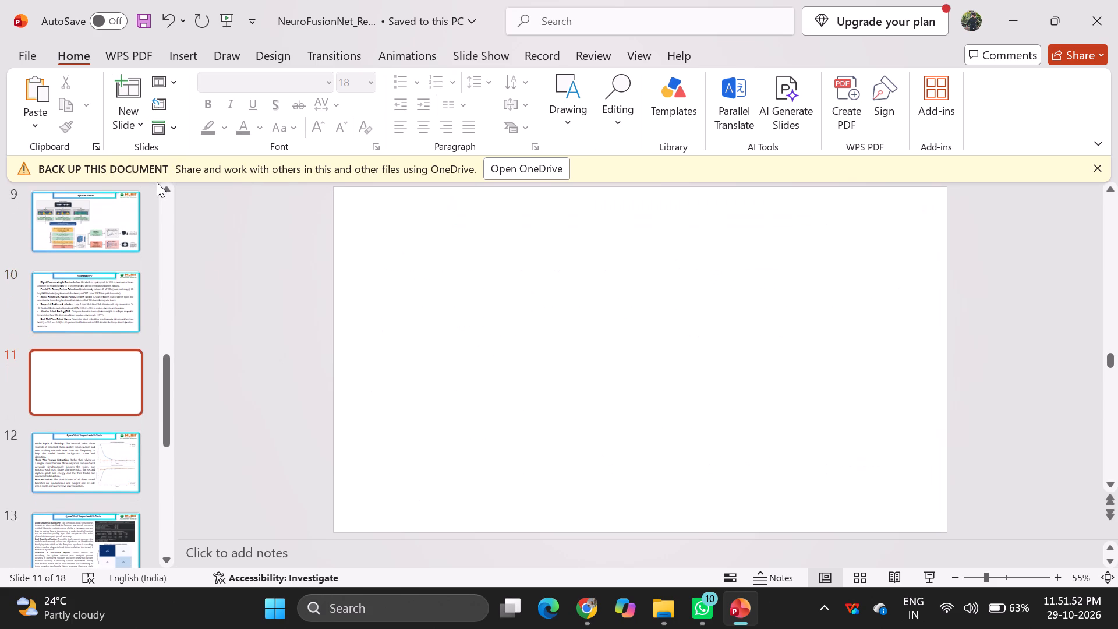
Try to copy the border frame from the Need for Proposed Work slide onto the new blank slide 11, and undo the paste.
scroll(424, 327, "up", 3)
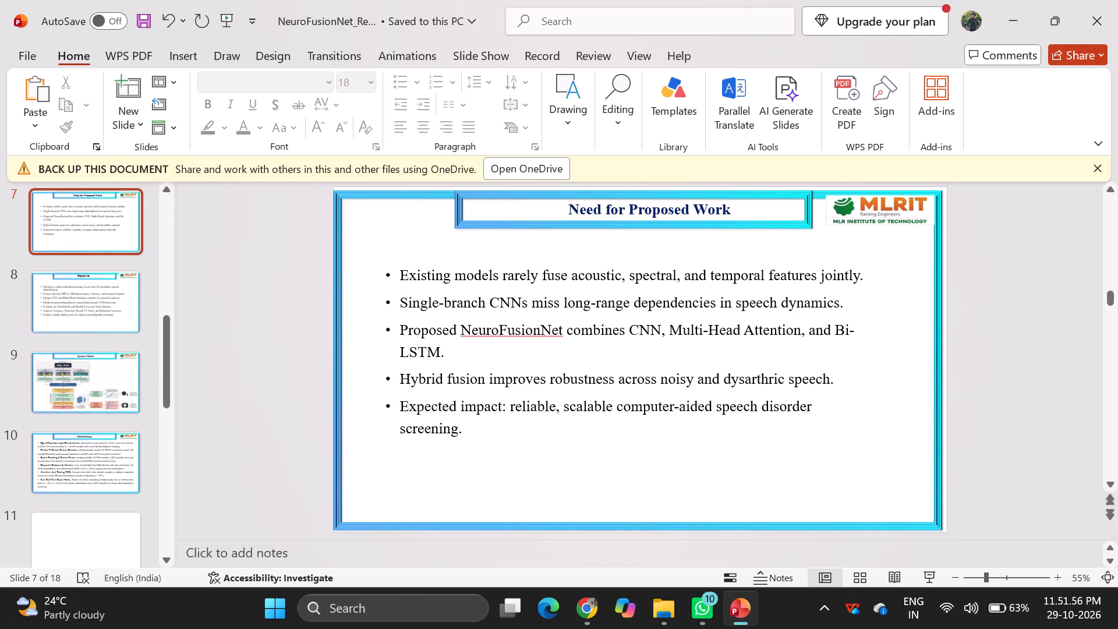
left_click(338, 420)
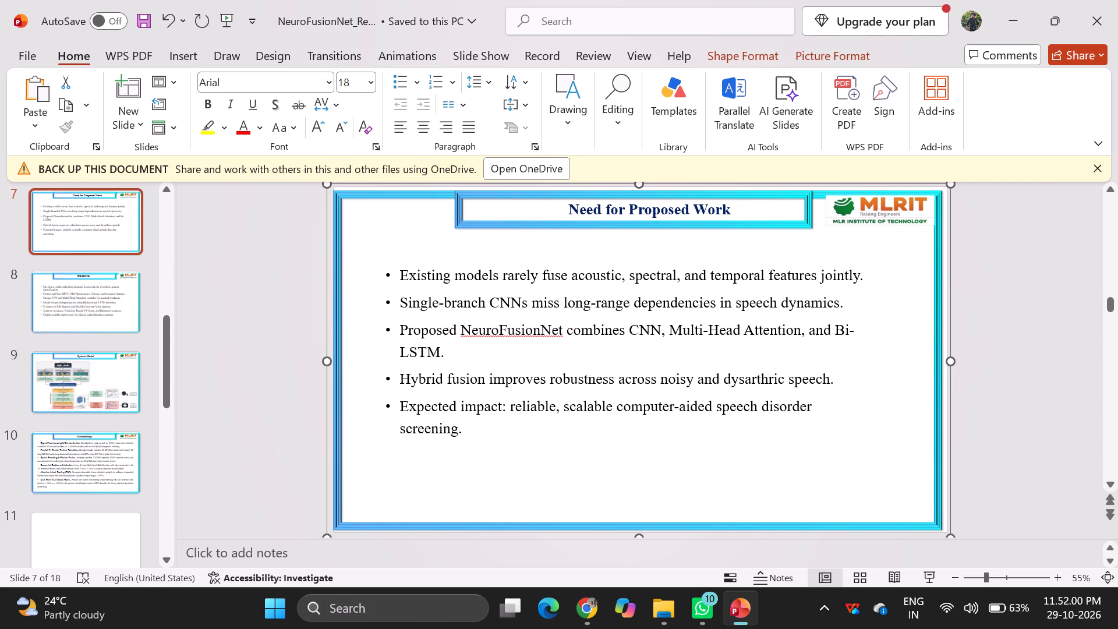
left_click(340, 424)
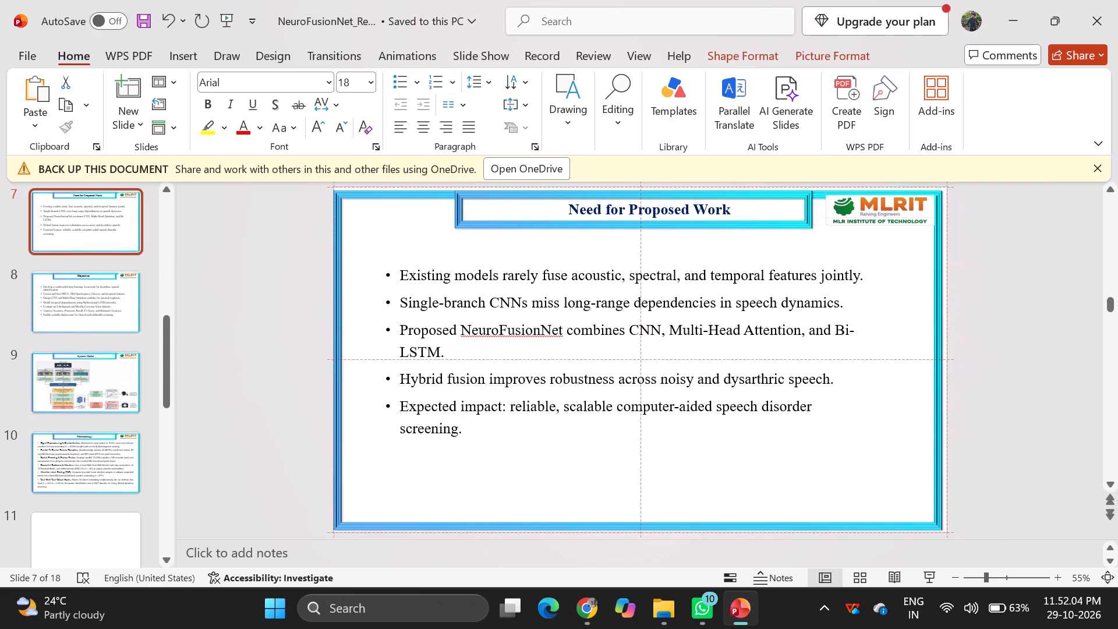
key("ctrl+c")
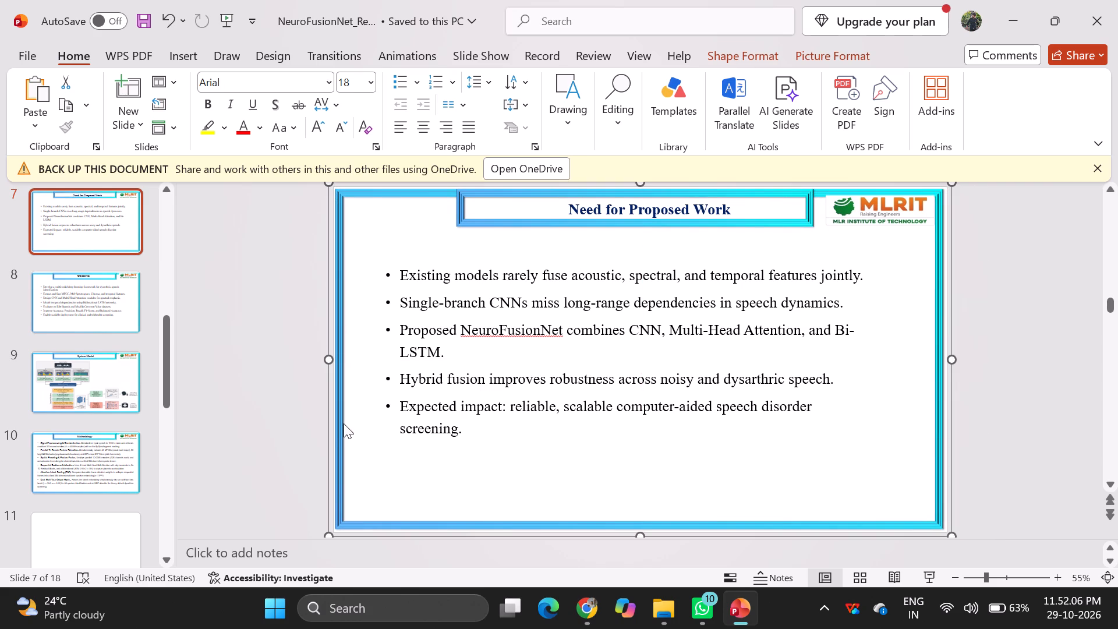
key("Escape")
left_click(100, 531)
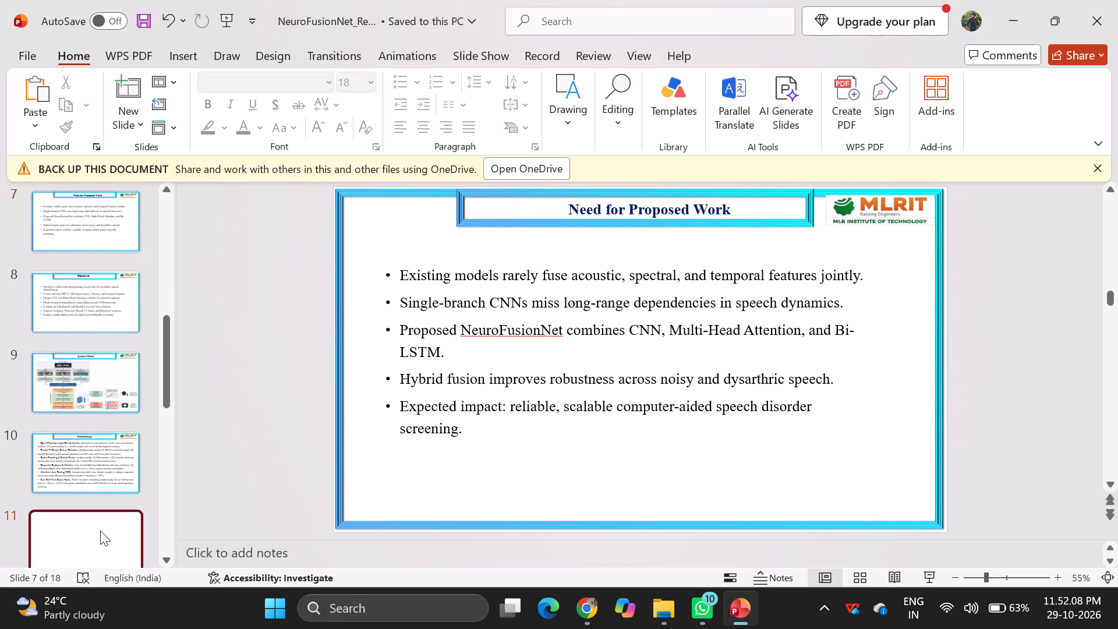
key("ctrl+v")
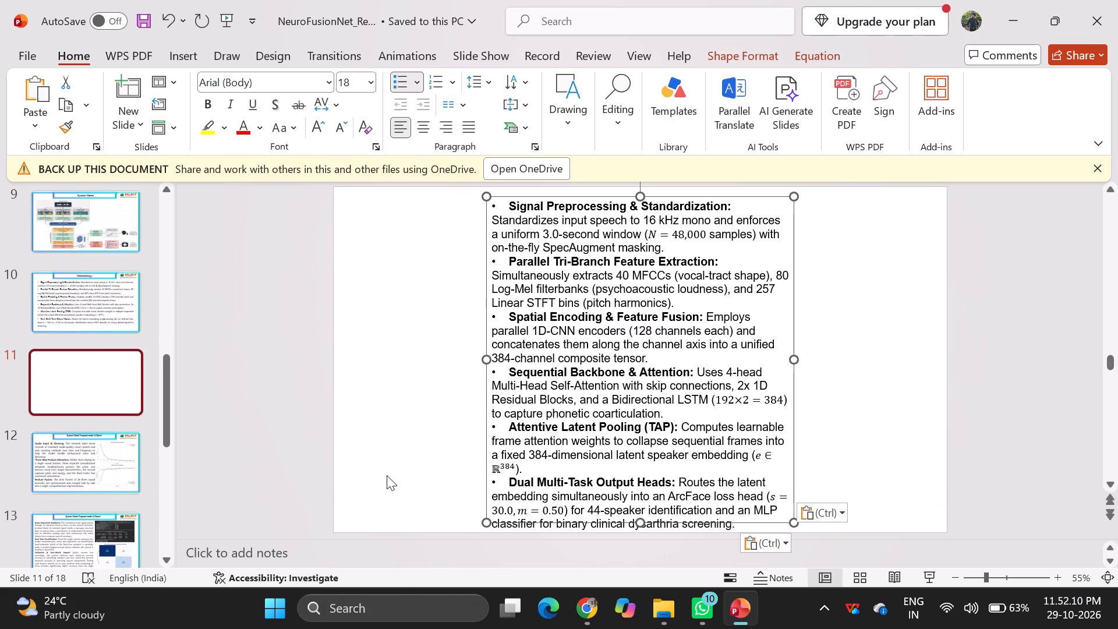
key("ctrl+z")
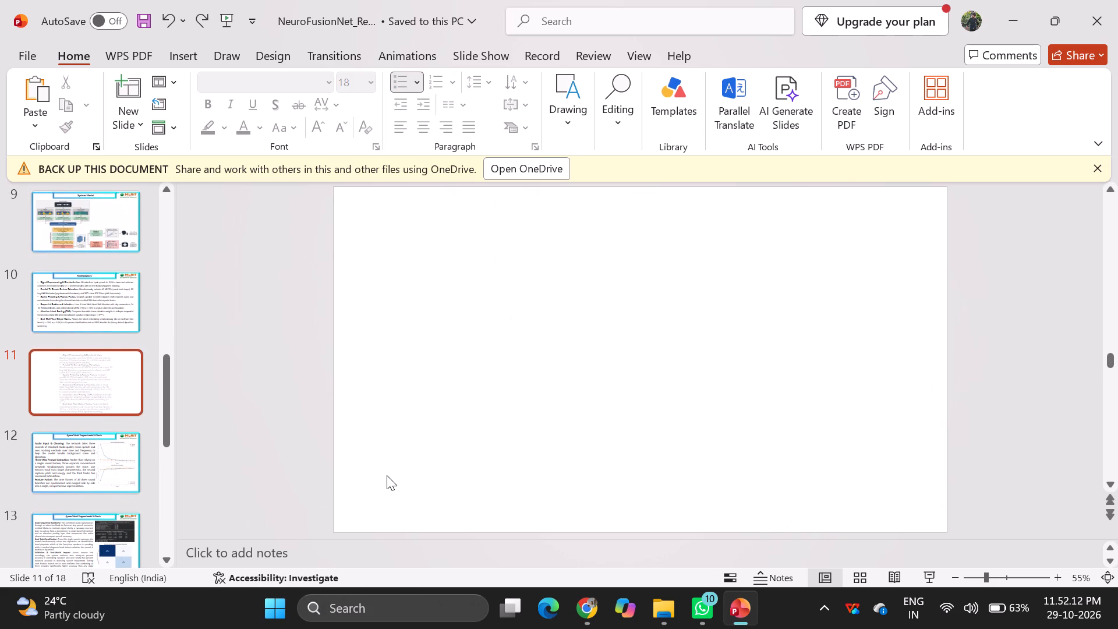
Copy the full-slide blue border frame from the Methodology slide onto blank slide 11.
left_click(103, 334)
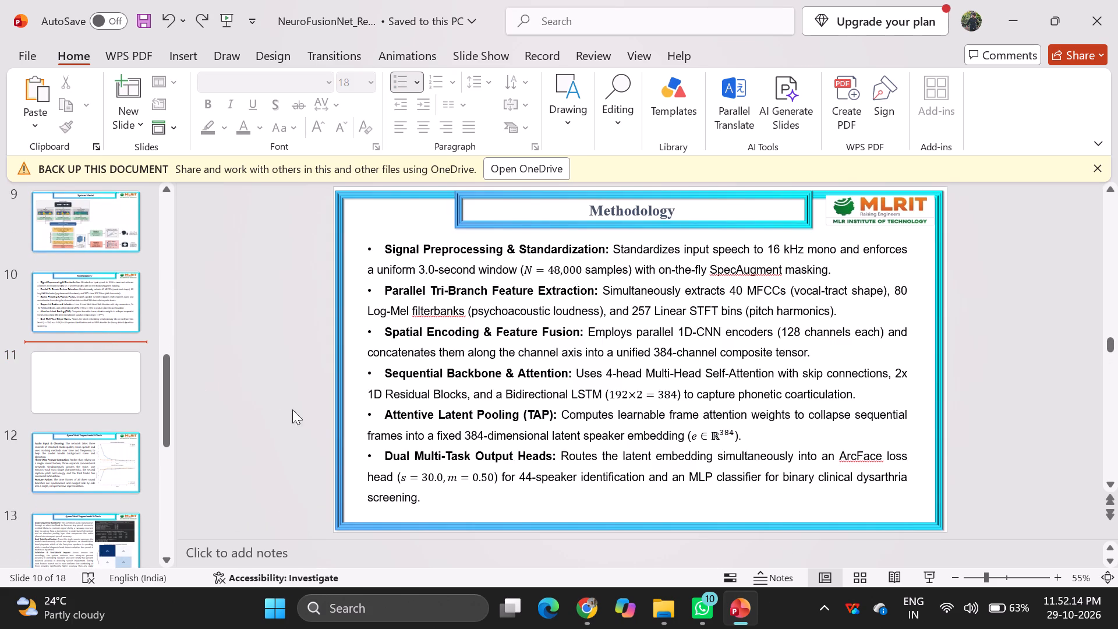
left_click(340, 404)
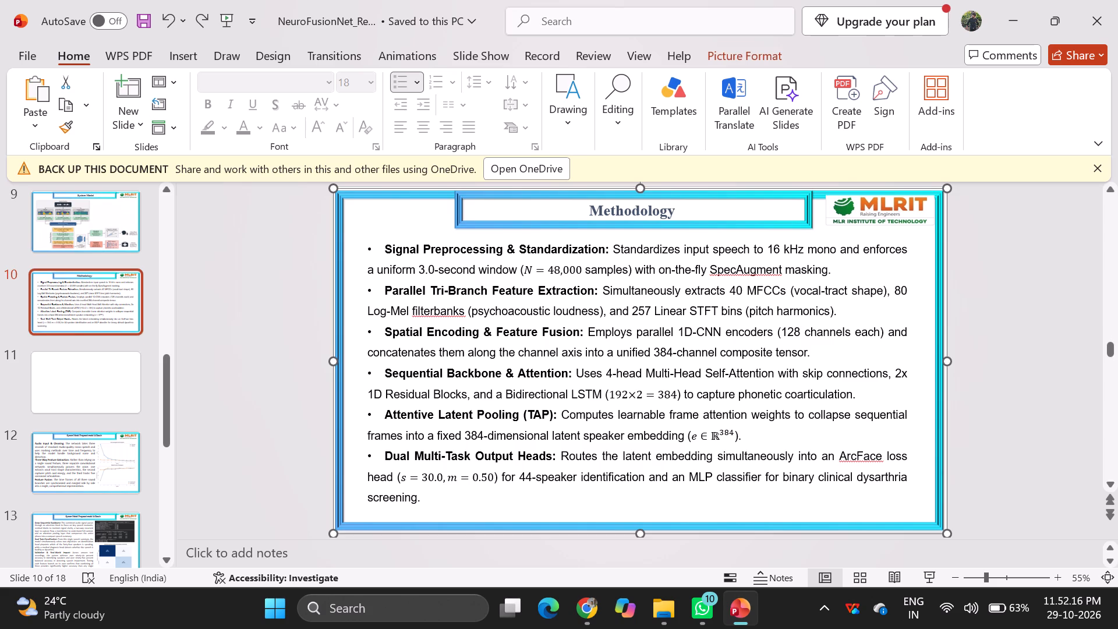
left_click(340, 404)
key("ctrl+c")
left_click(120, 392)
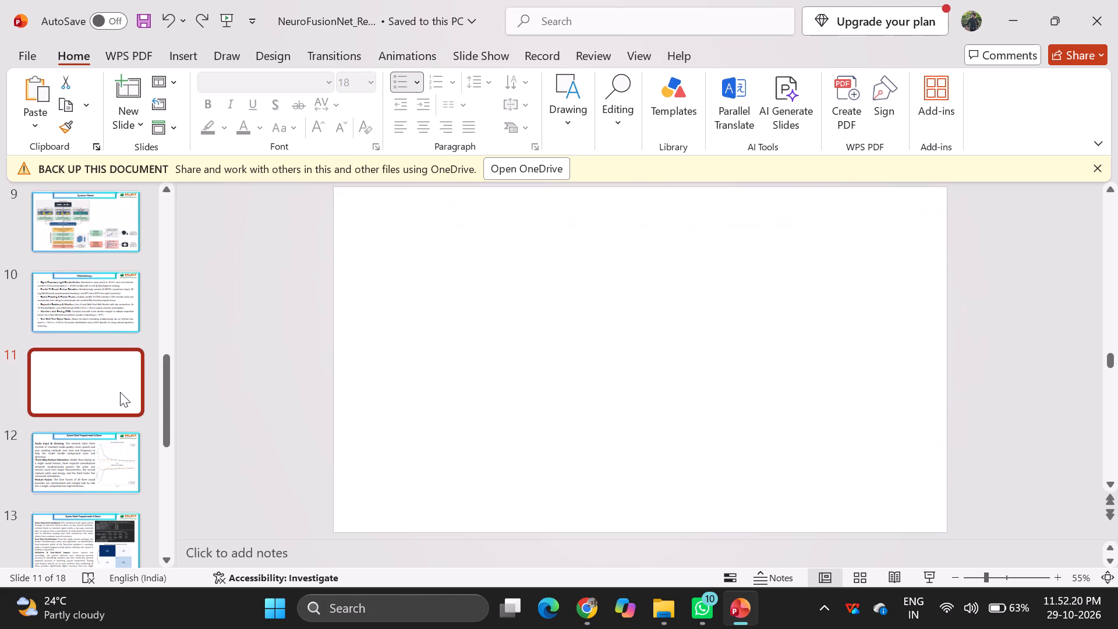
key("ctrl+v")
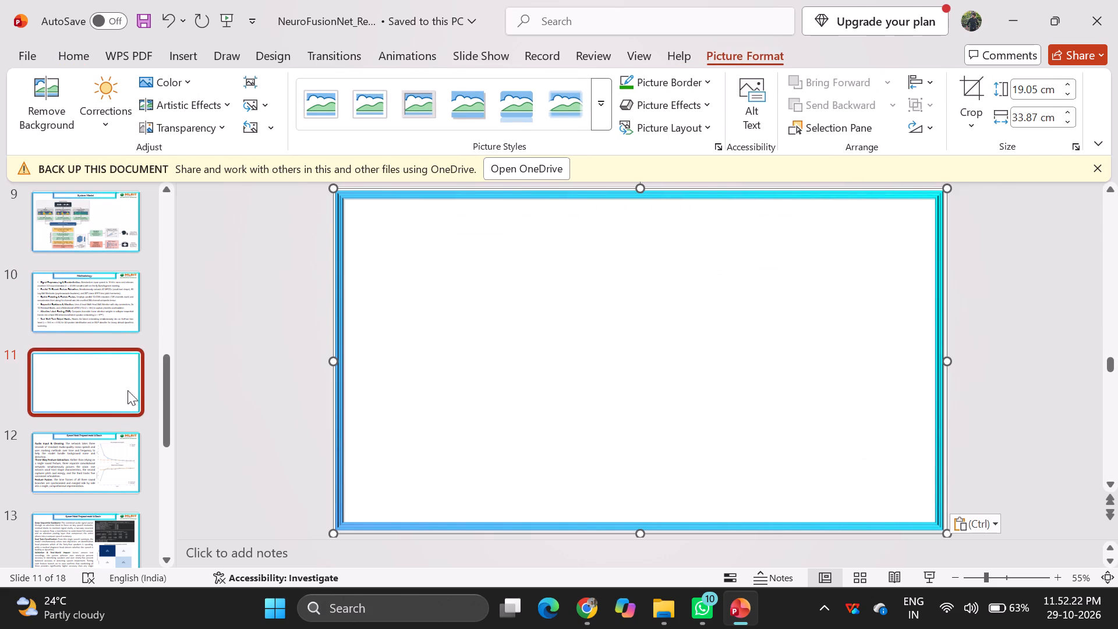
Copy the empty title banner picture from the Methodology slide onto slide 11.
left_click(106, 324)
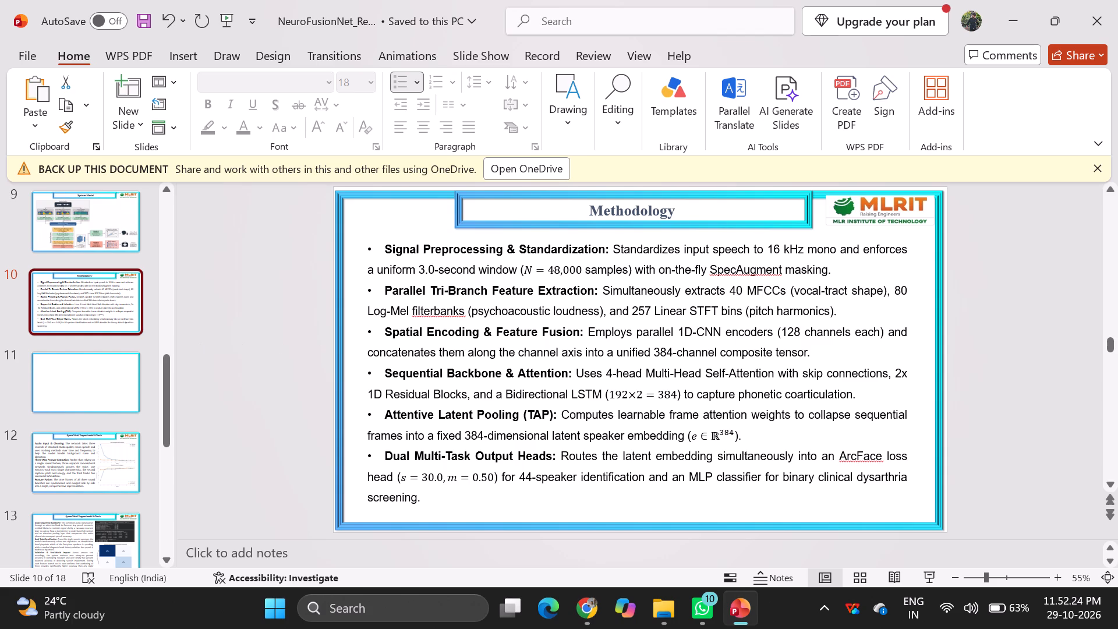
left_click(469, 220)
key("ctrl+c")
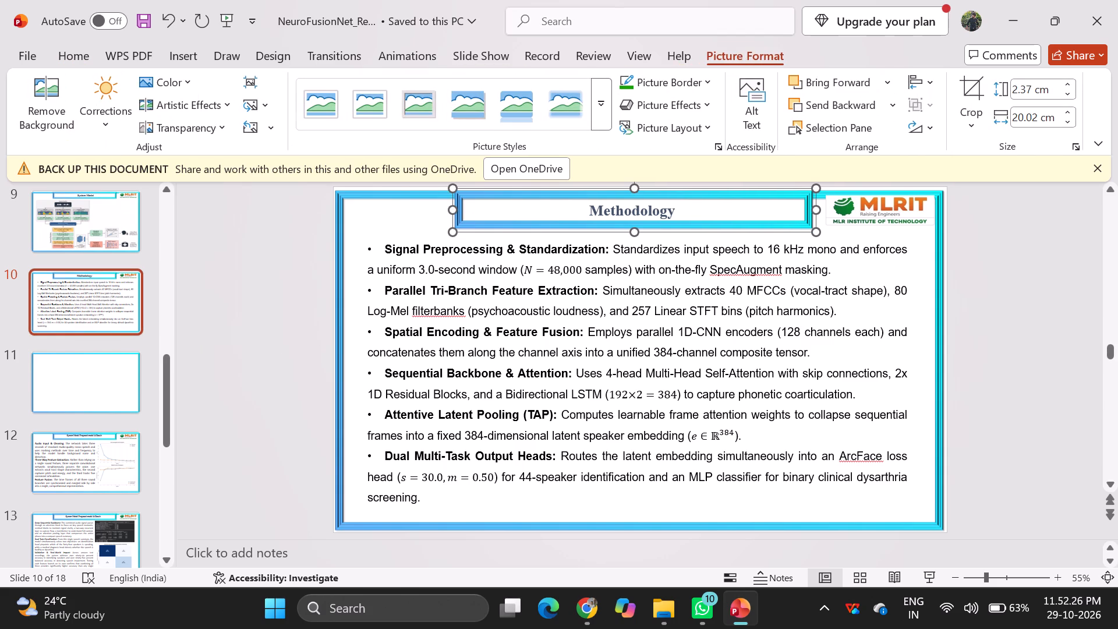
left_click(116, 386)
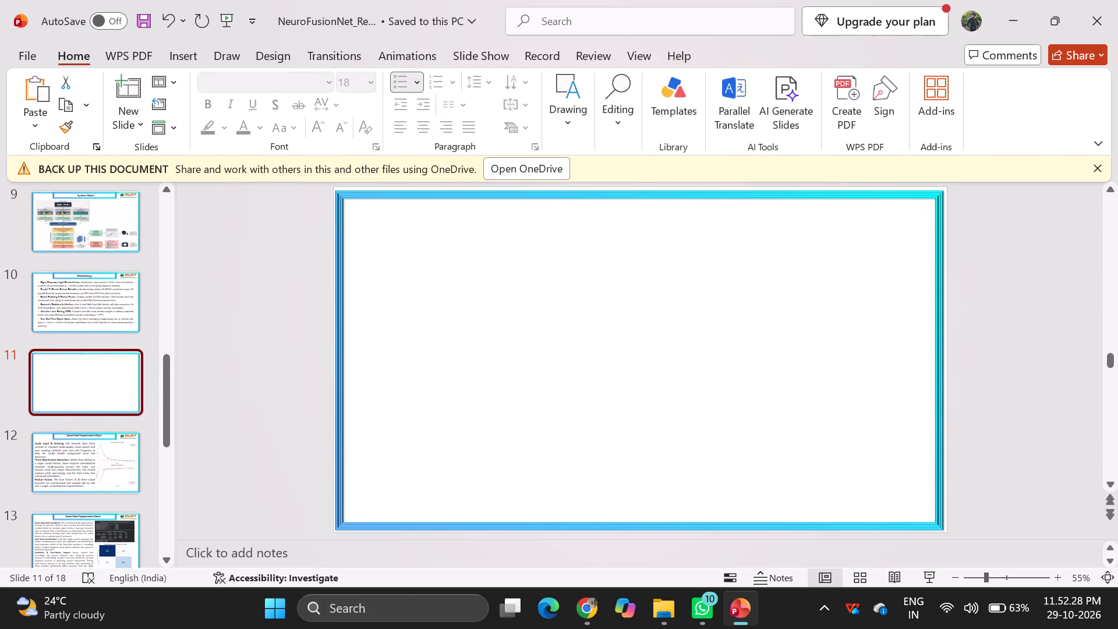
key("ctrl+v")
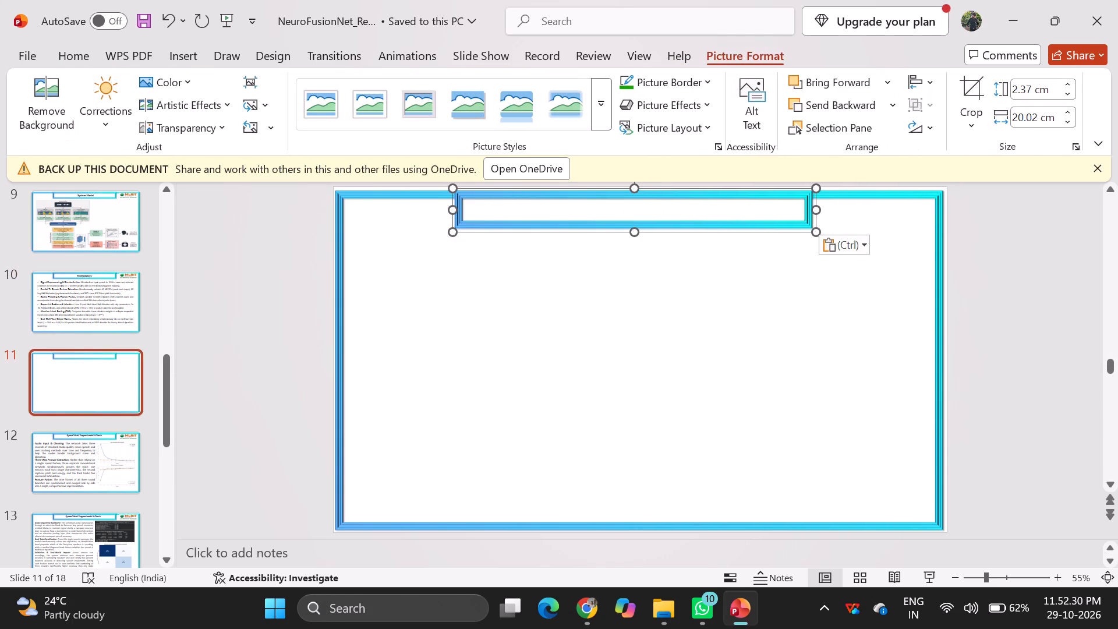
Copy the MLRIT logo from the Methodology slide onto slide 11.
left_click(100, 314)
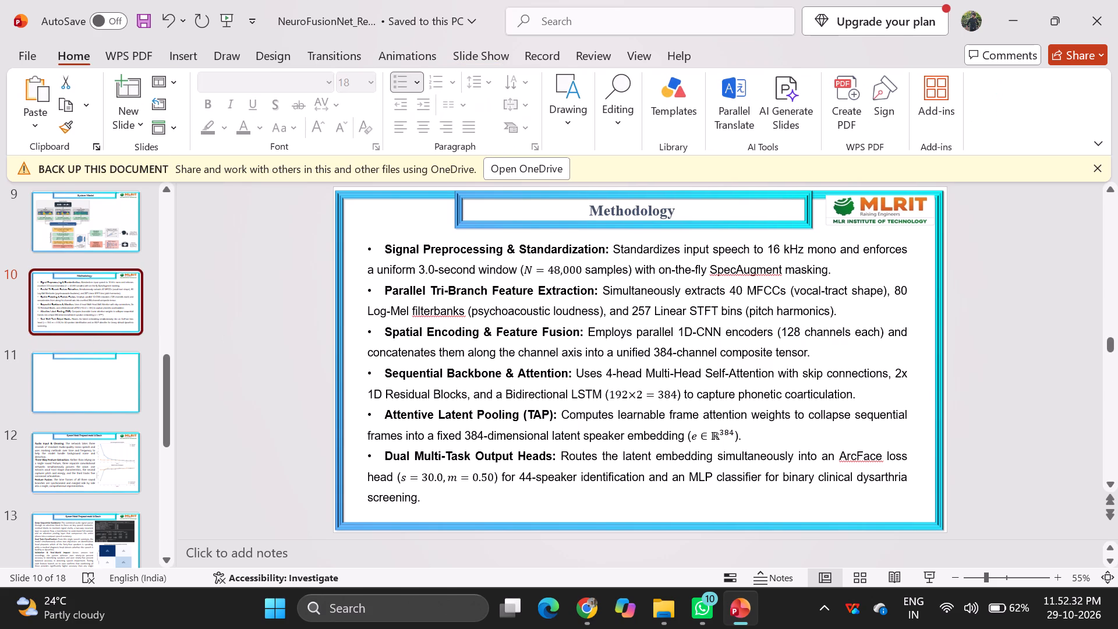
left_click(842, 215)
key("ctrl+c")
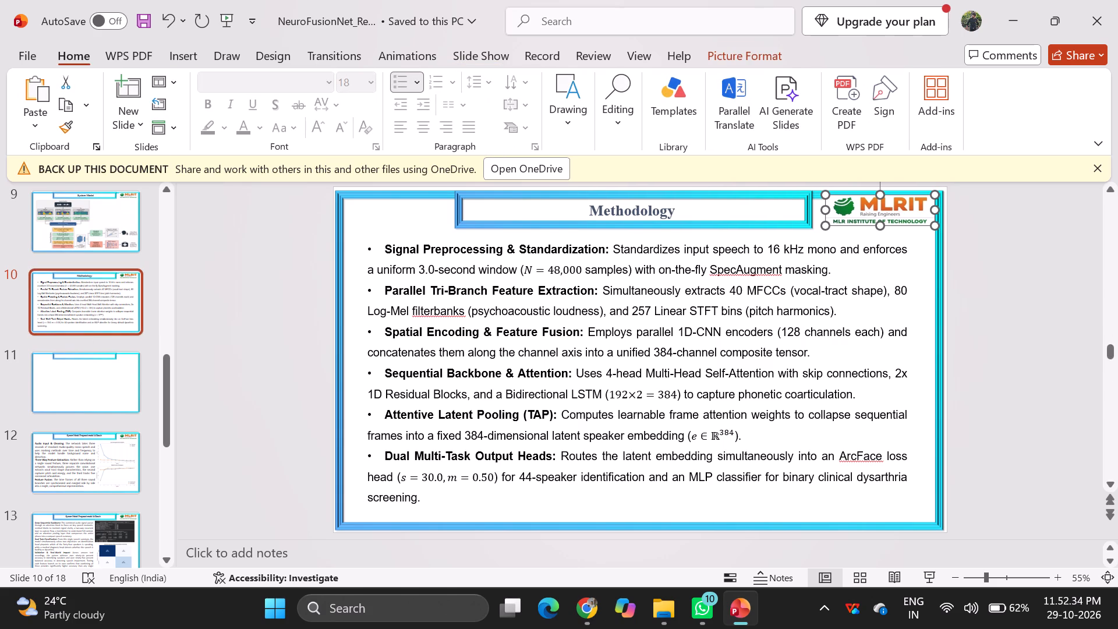
left_click(116, 393)
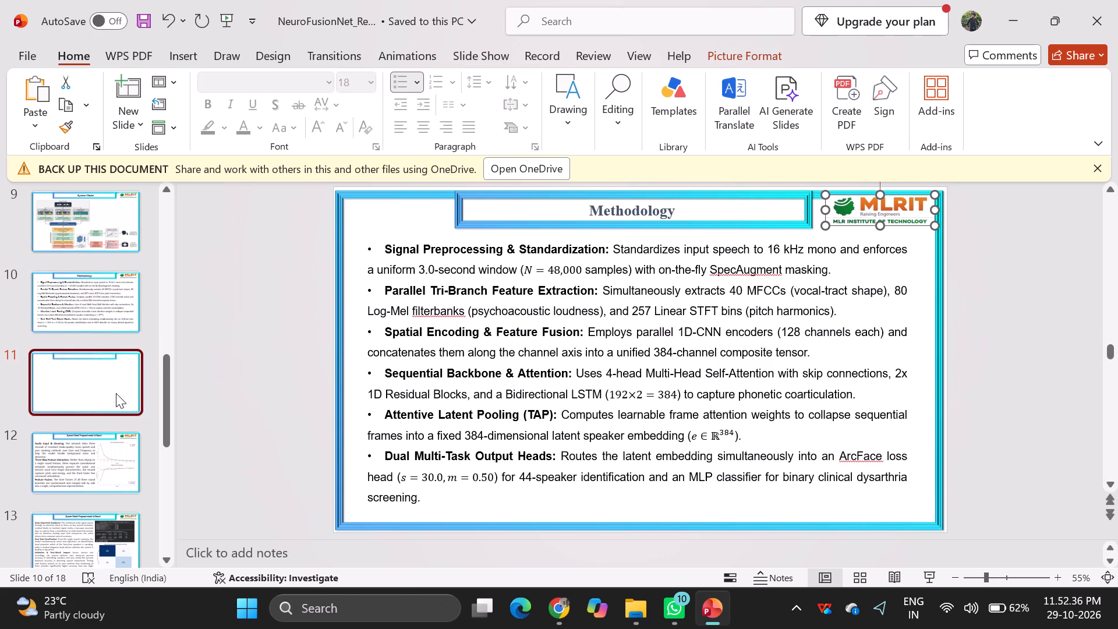
key("ctrl+v")
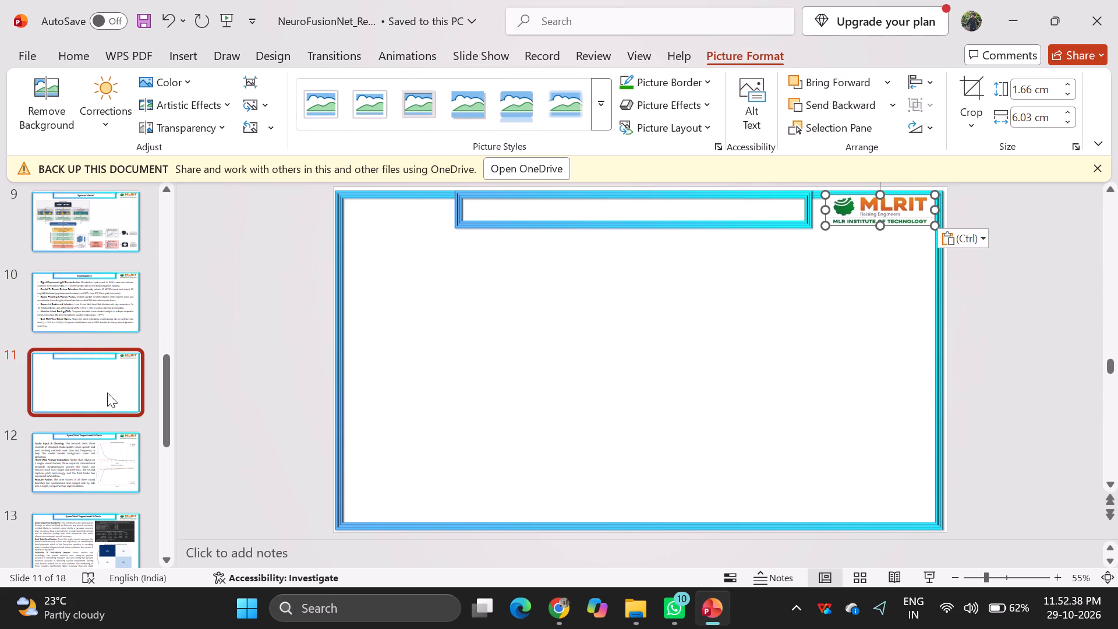
Copy the title text from the Methodology slide onto slide 11, shrink its text box to fit and centre it in the title banner.
left_click(96, 291)
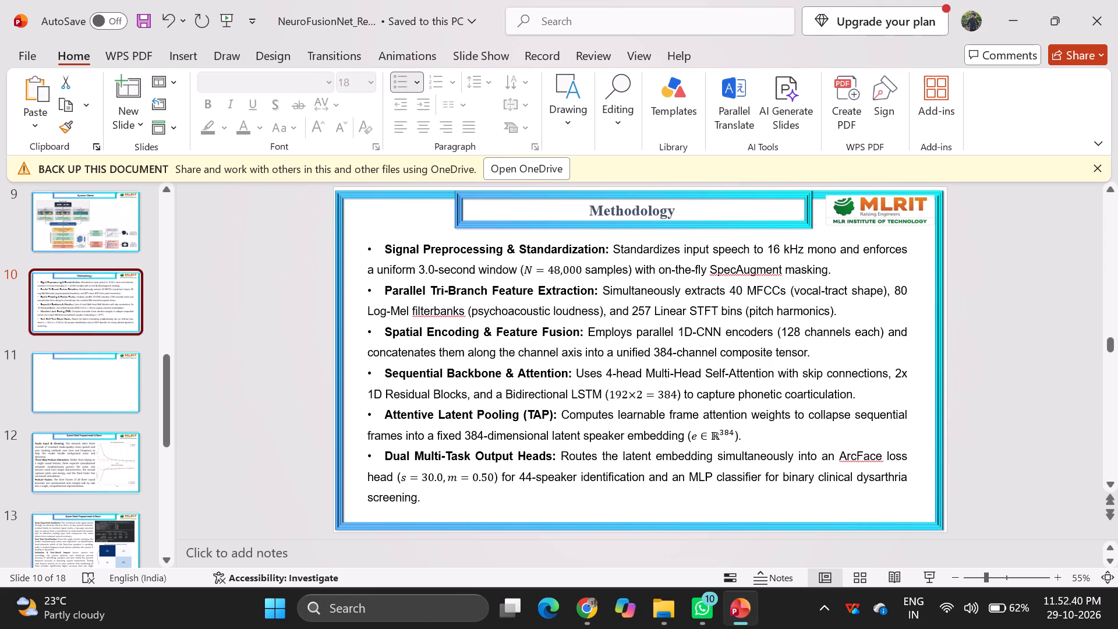
left_click(611, 209)
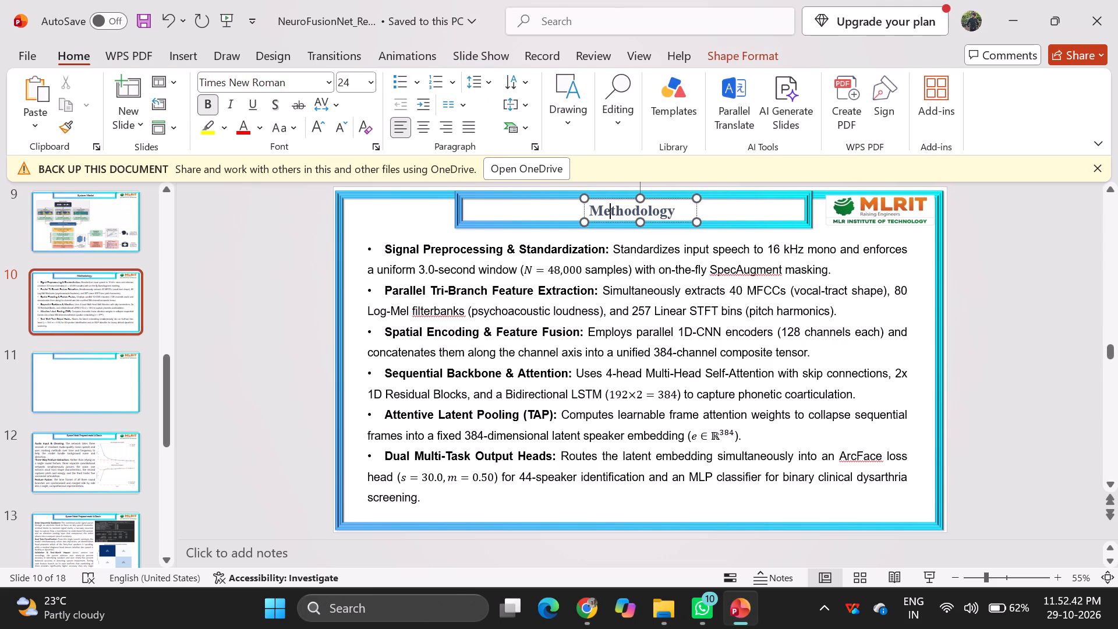
key("ctrl+a")
key("ctrl+c")
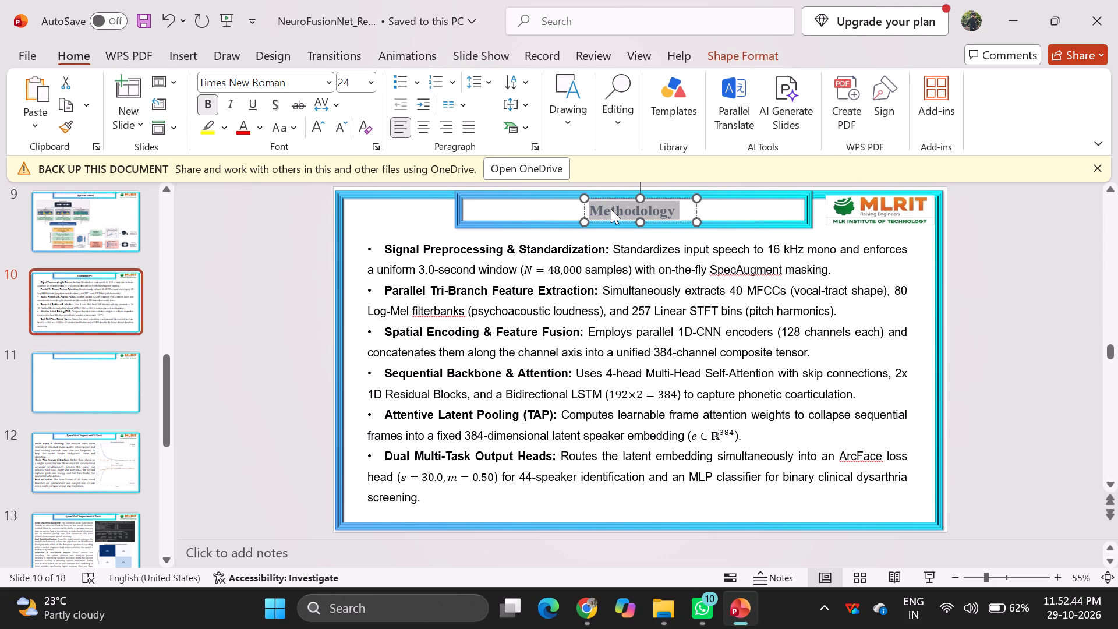
left_click(89, 387)
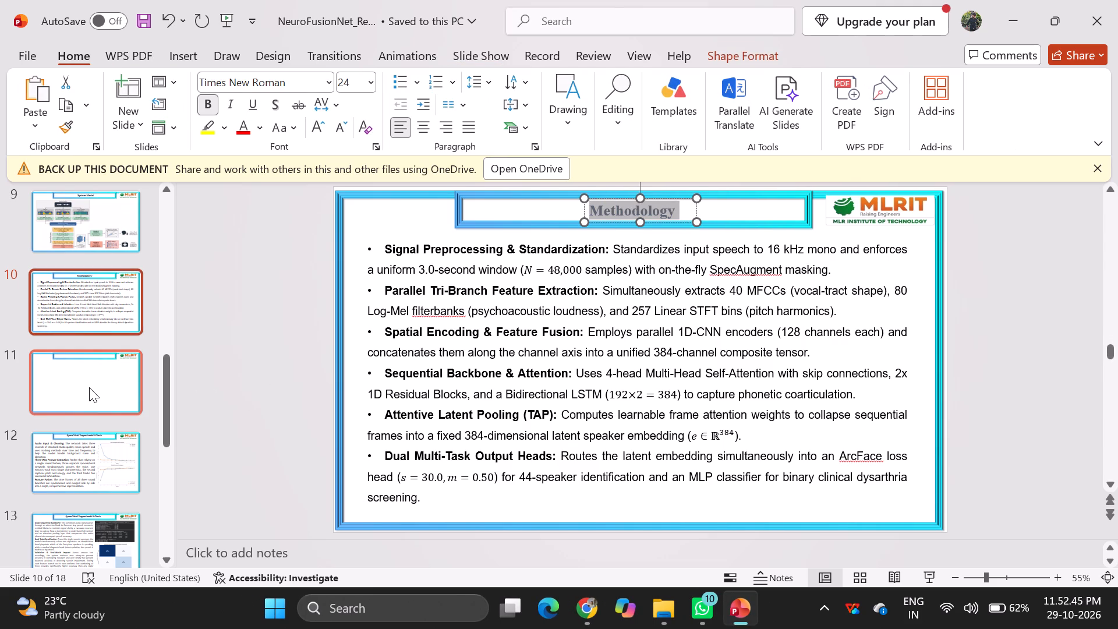
left_click(576, 214)
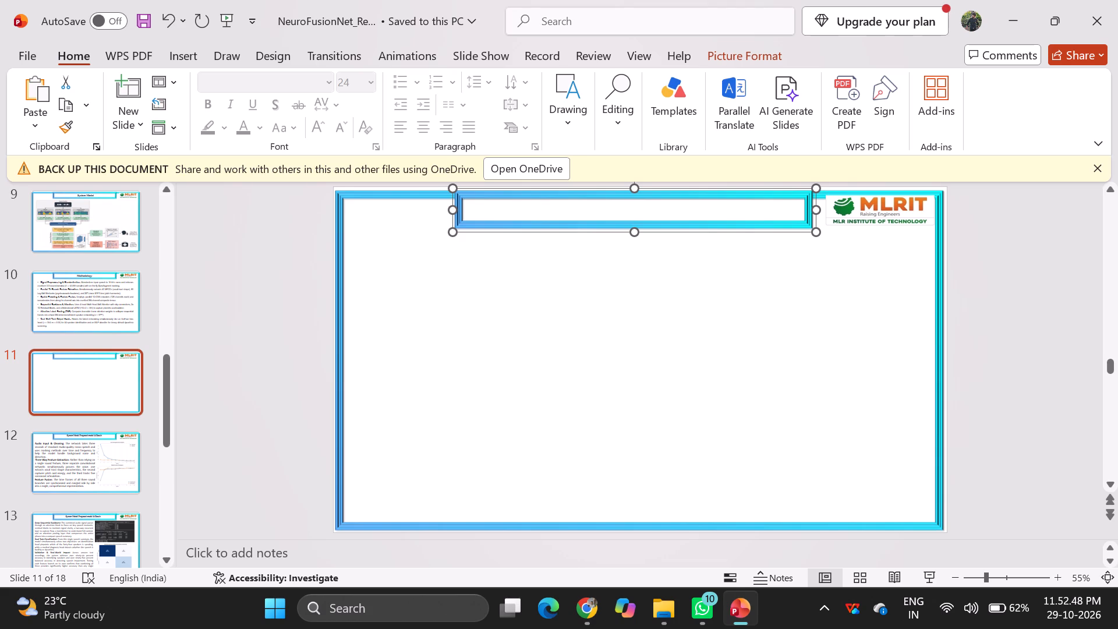
double_click(576, 214)
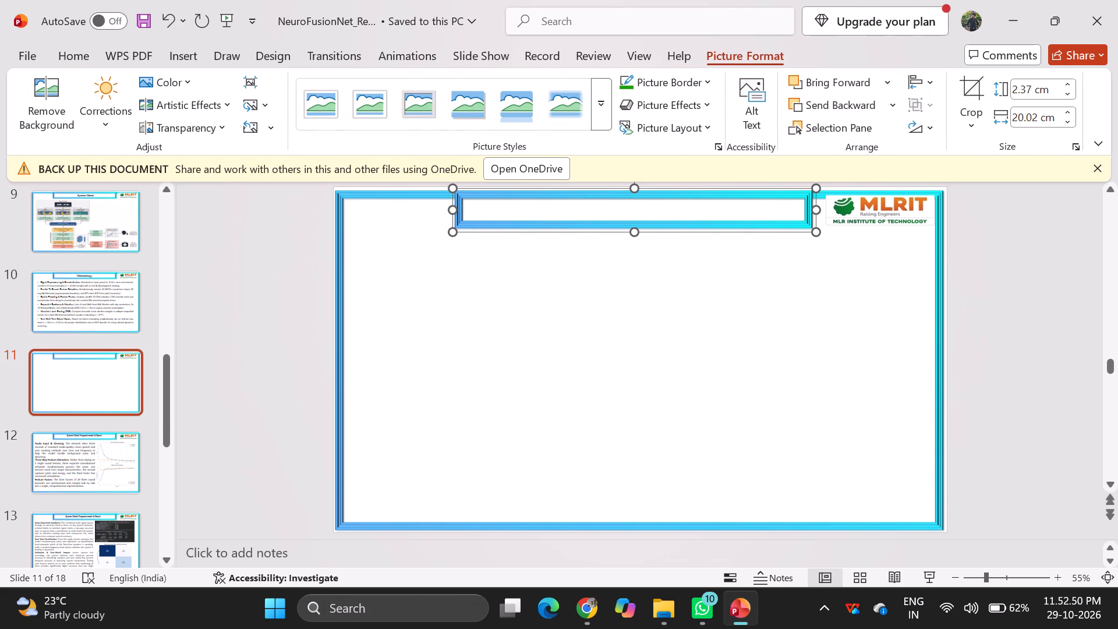
key("ctrl+v")
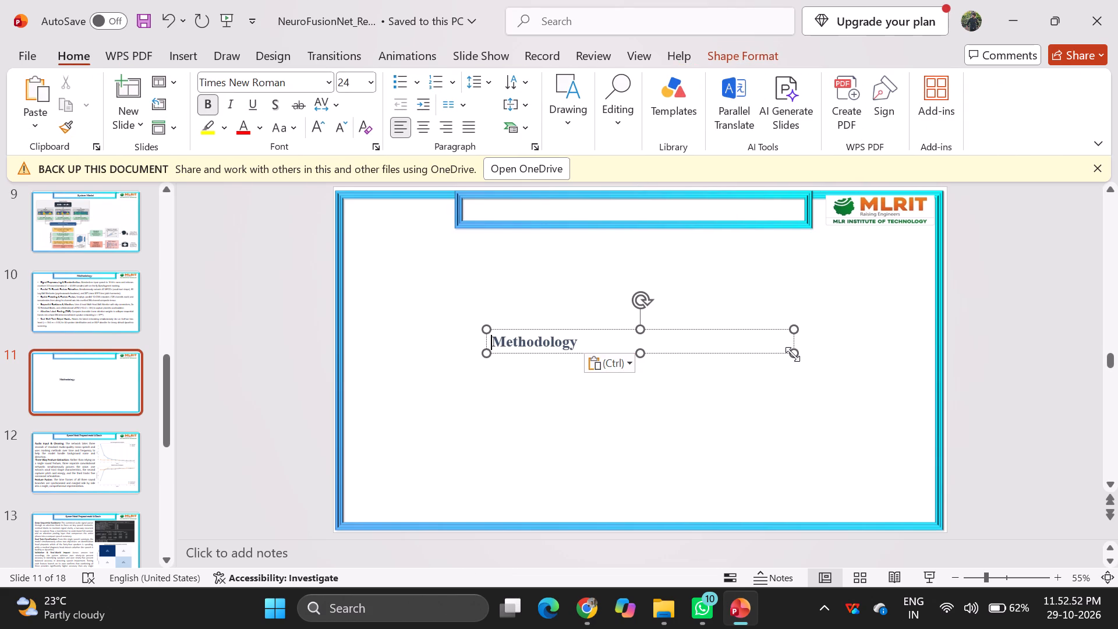
left_click_drag(792, 354, 586, 353)
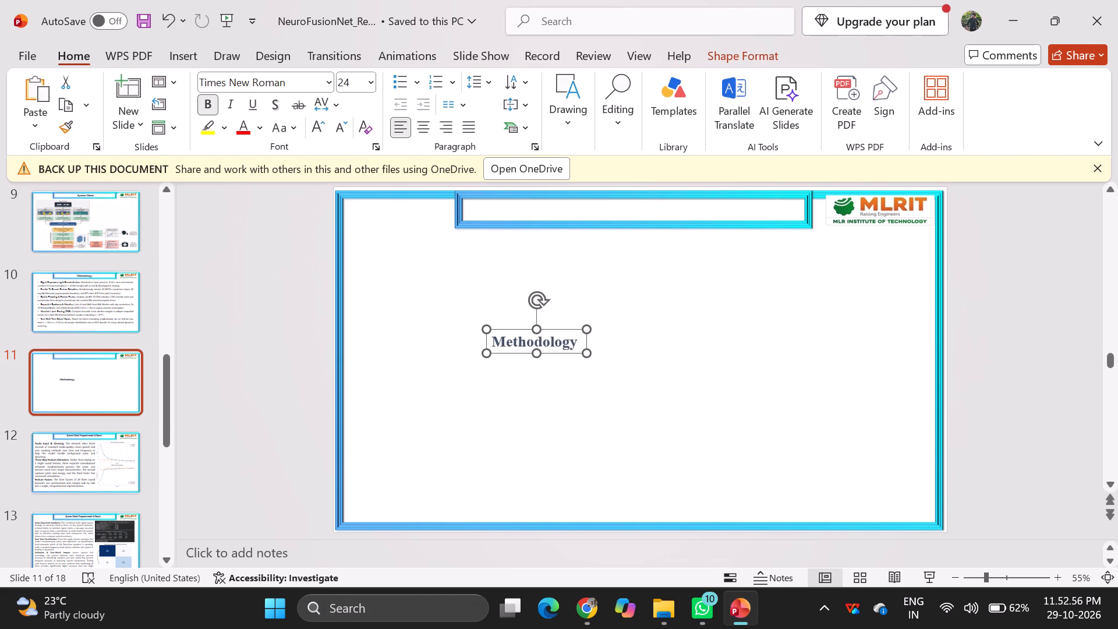
left_click_drag(542, 331, 615, 206)
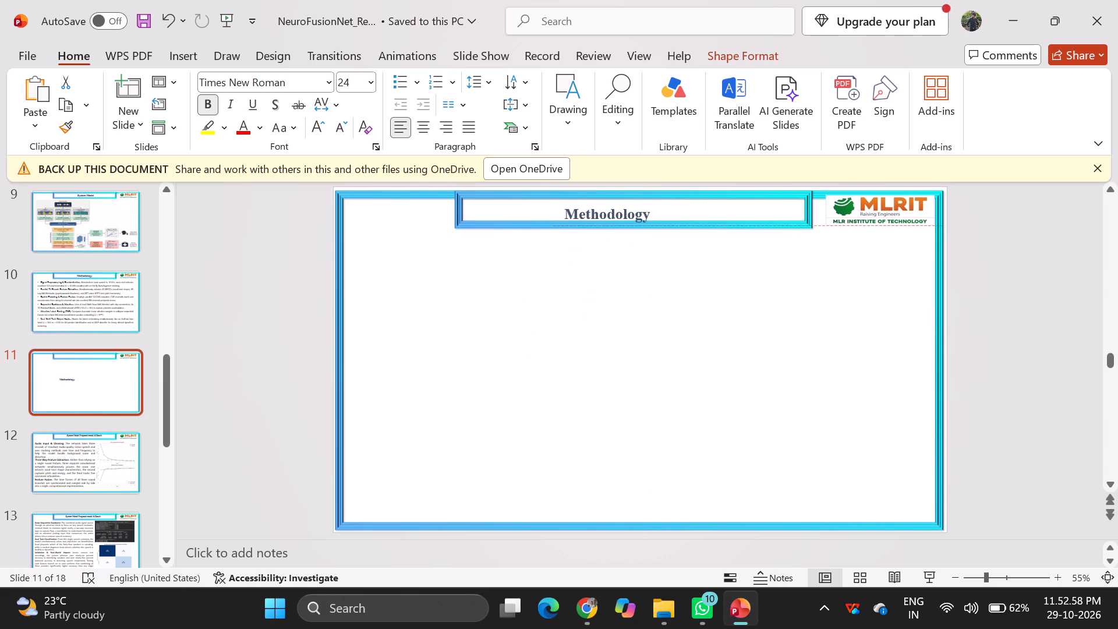
left_click_drag(615, 206, 628, 199)
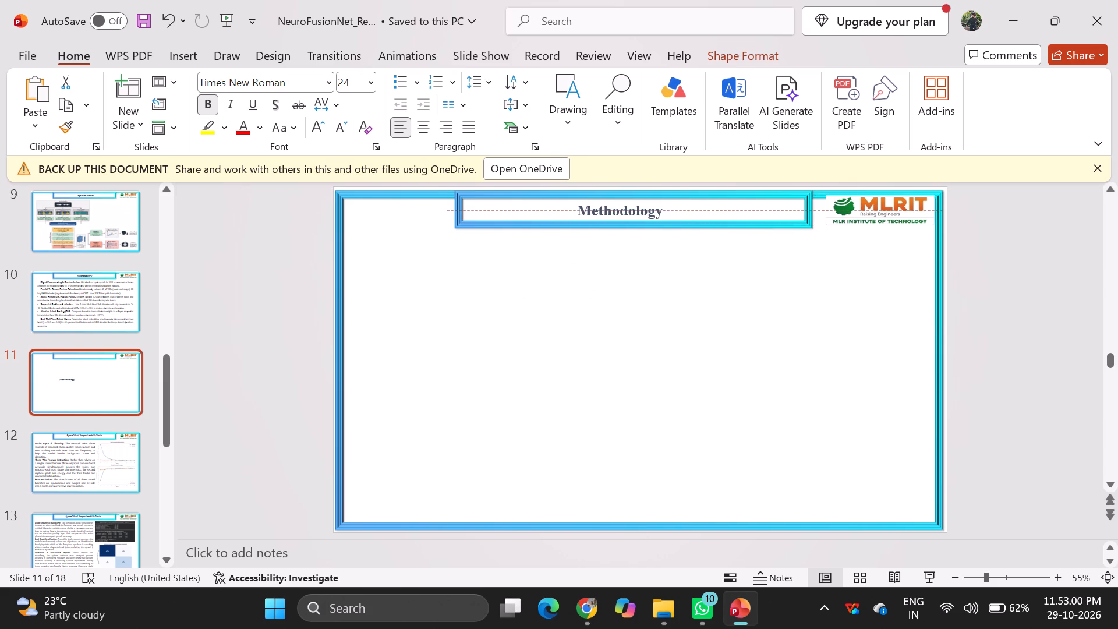
left_click_drag(628, 199, 639, 199)
Replace slide 11's title text with "Implementation" and widen its text box so the title fits on one line.
left_click(673, 207)
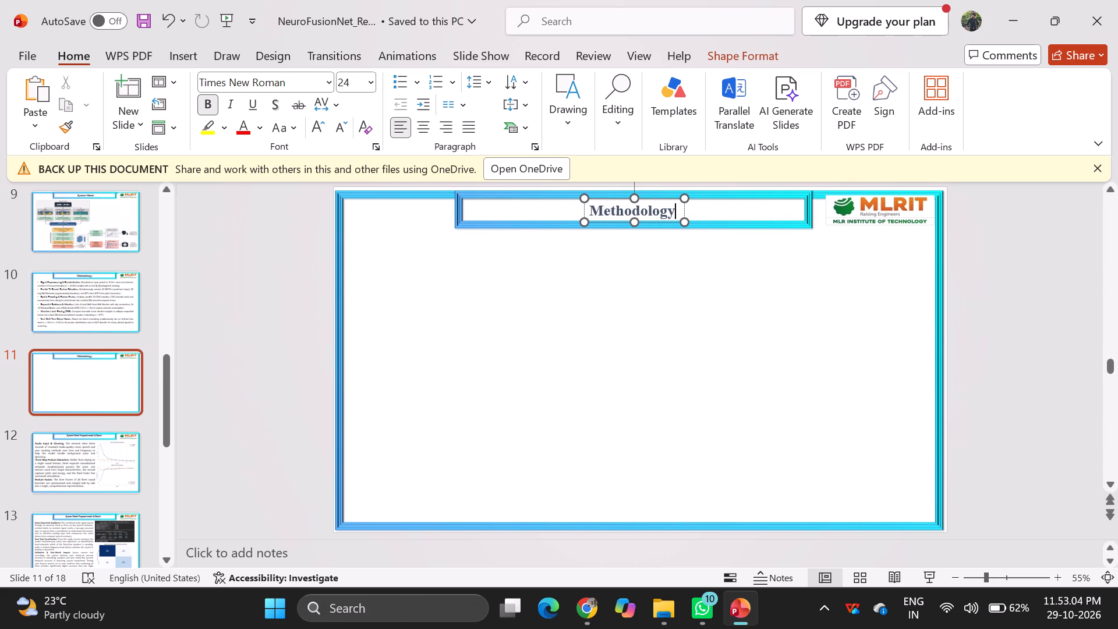
key("BackSpace")
key("BackSpace")
key("BackSpace")
key("BackSpace")
key("BackSpace")
key("BackSpace")
key("BackSpace")
key("BackSpace")
key("BackSpace")
key("BackSpace")
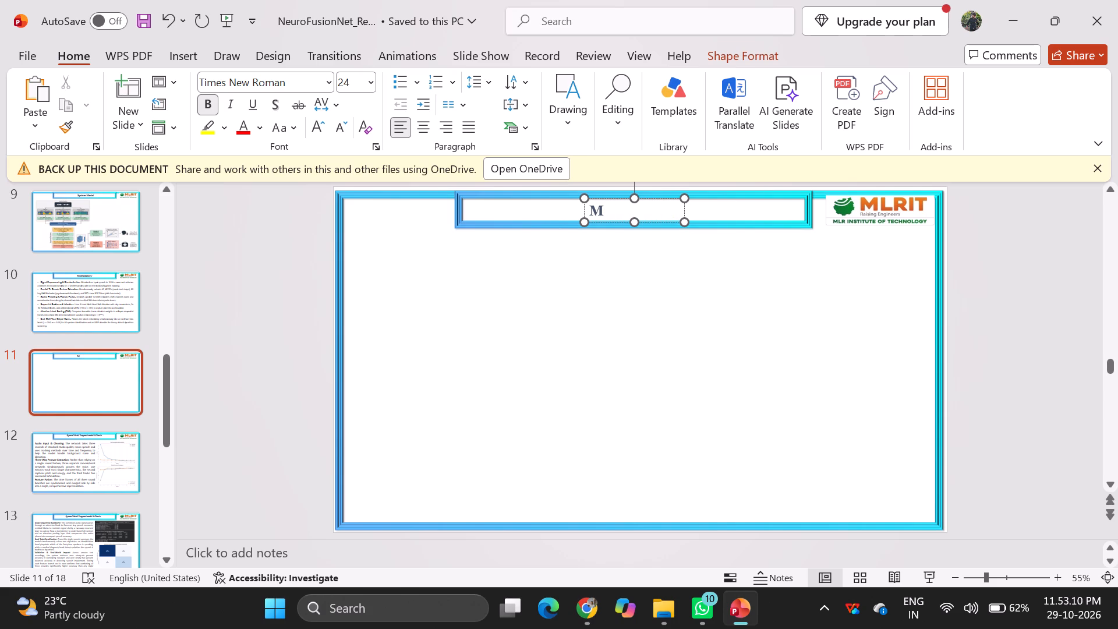
type("Im")
type("plementation")
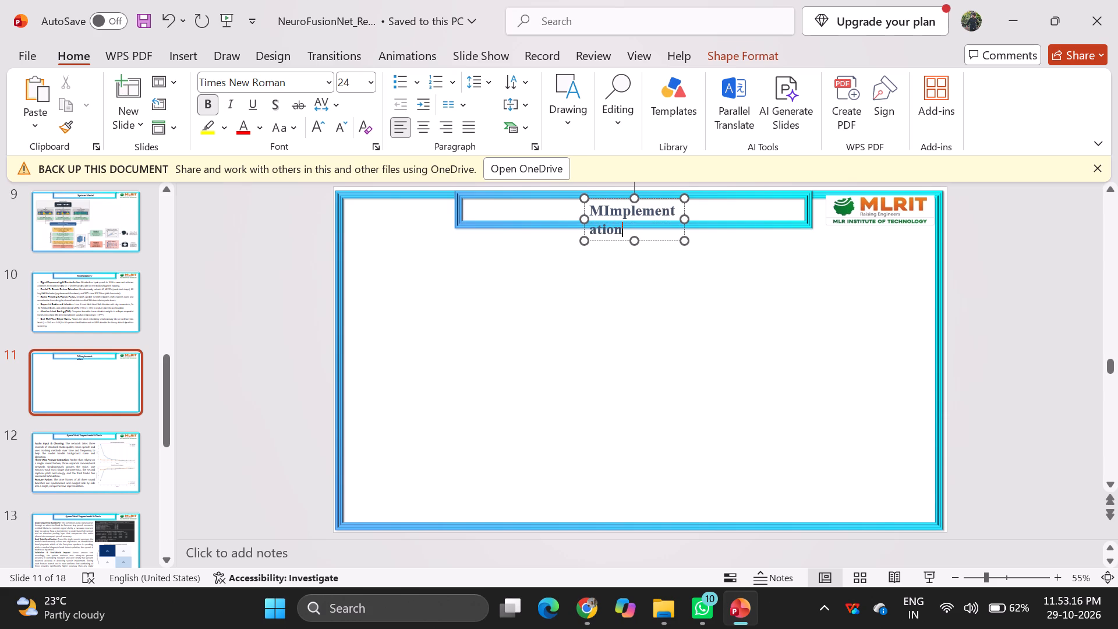
left_click(603, 213)
key("BackSpace")
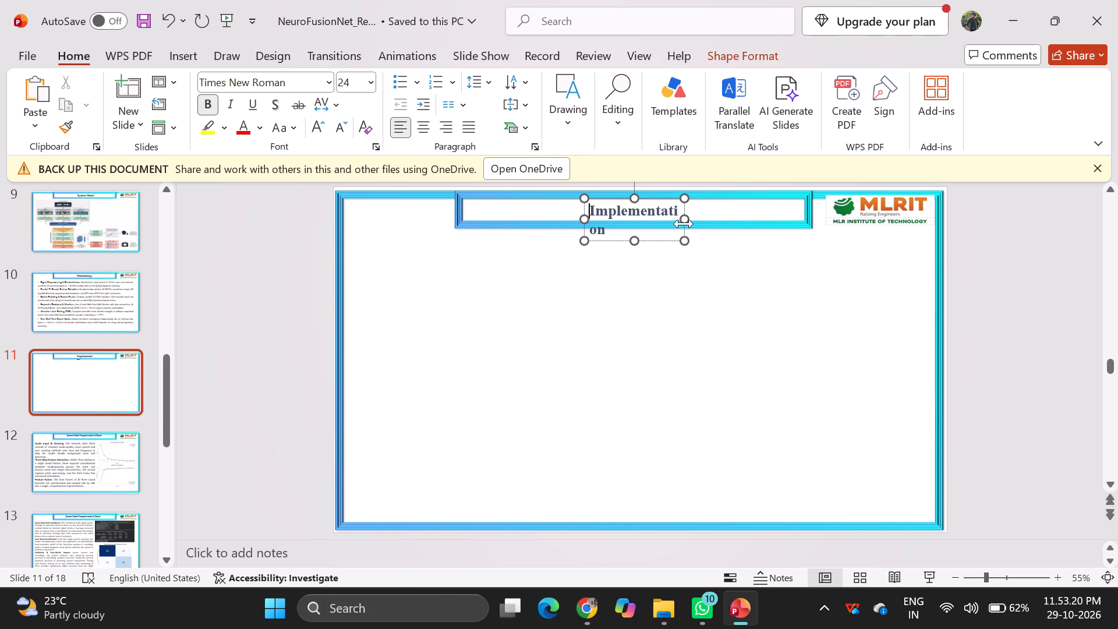
left_click_drag(684, 224, 726, 213)
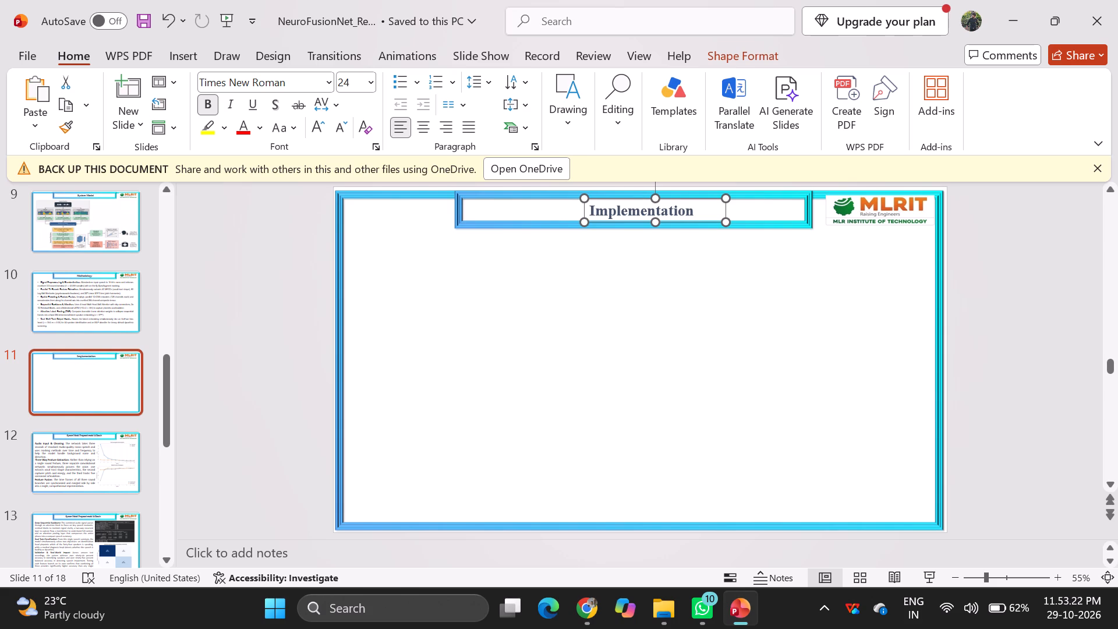
left_click(689, 268)
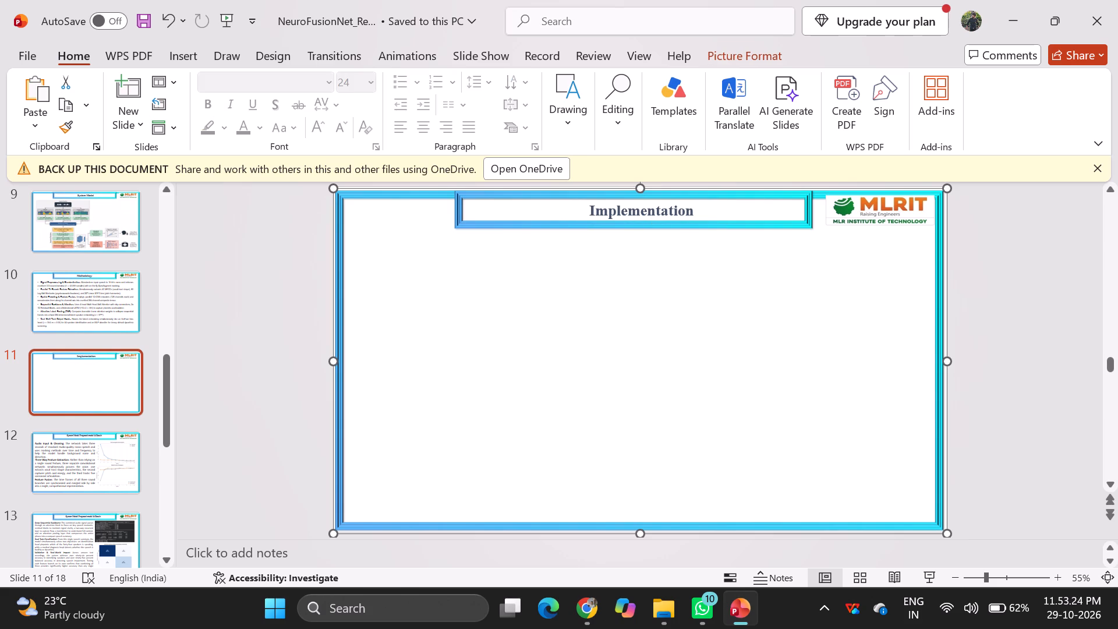
left_click(583, 608)
left_click(548, 541)
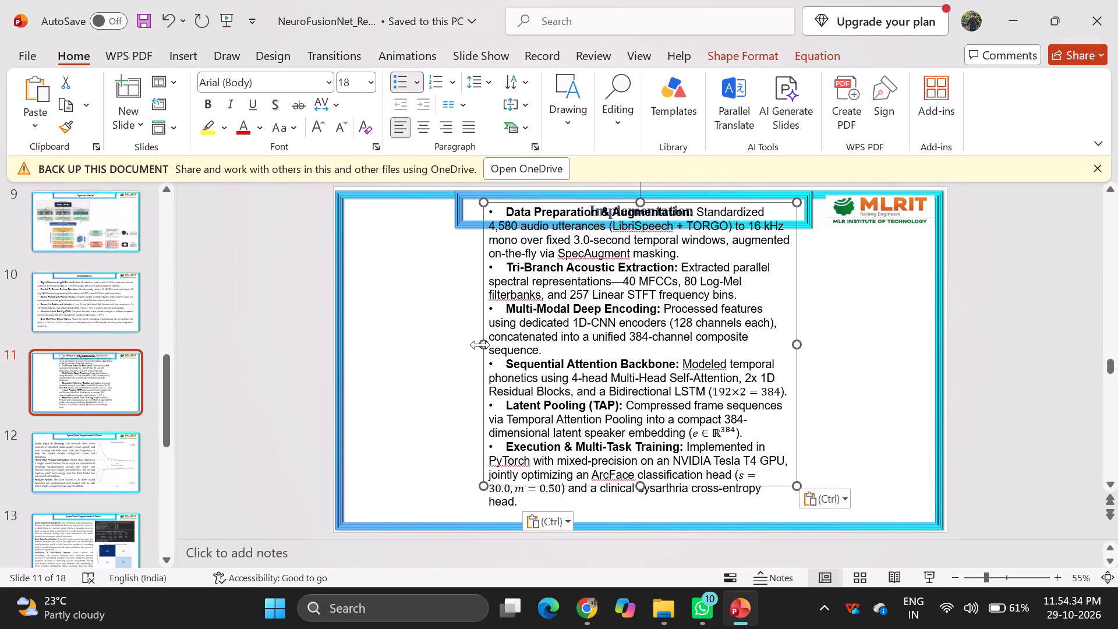
Widen the pasted implementation bullet text box on slide 11 on both sides so it spans most of the slide's width.
left_click_drag(481, 344, 376, 355)
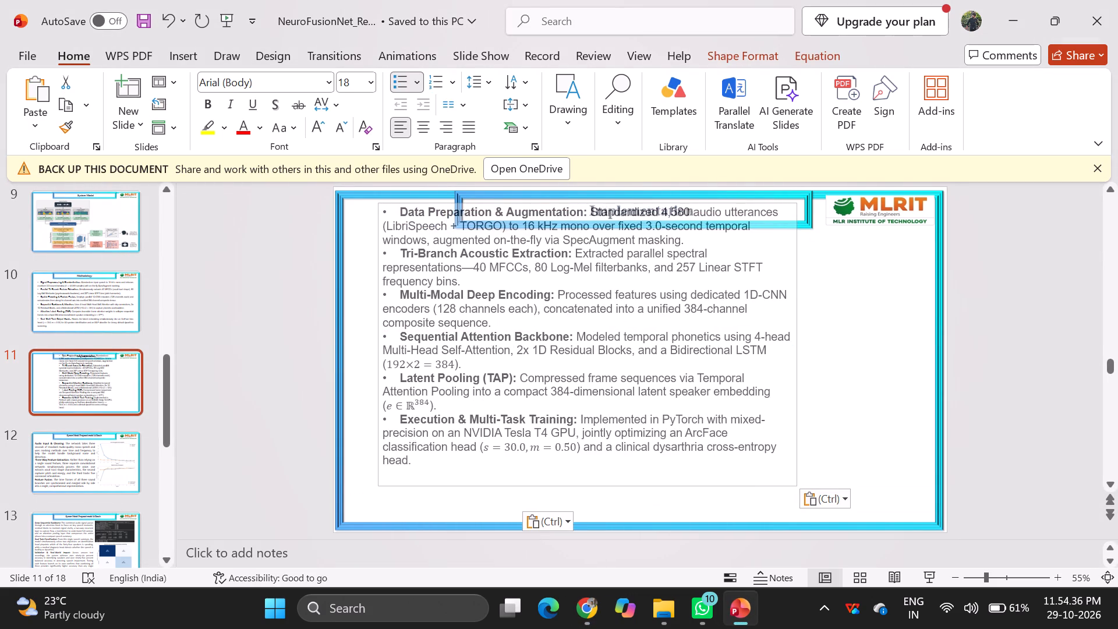
left_click_drag(376, 355, 368, 352)
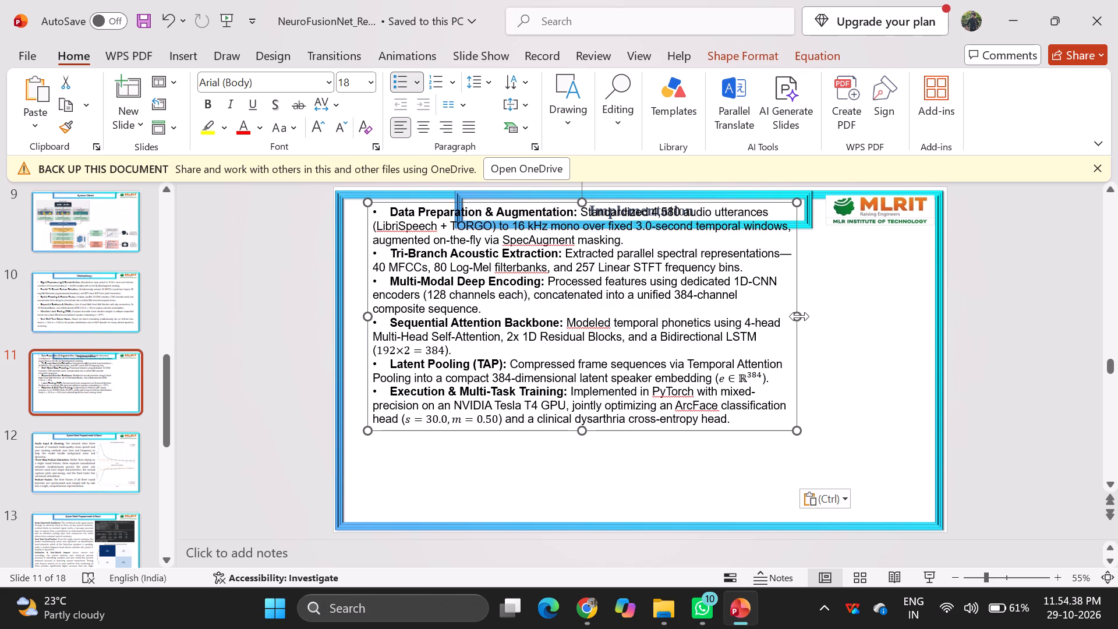
left_click_drag(799, 316, 888, 320)
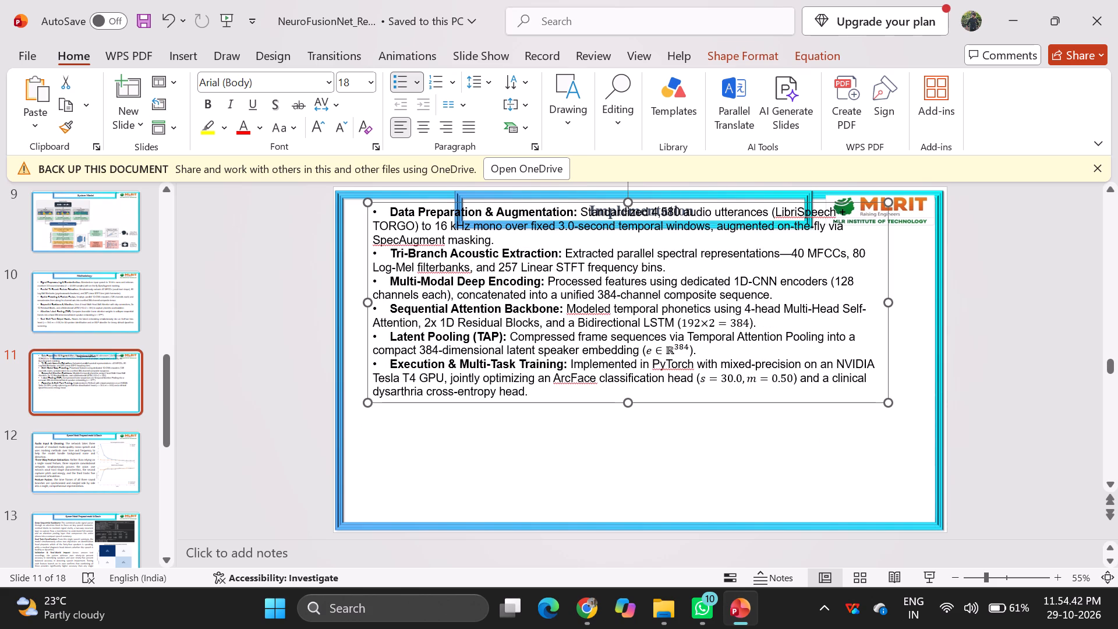
Move the pasted implementation text box on slide 11 down so it sits below the title banner.
left_click_drag(655, 399, 661, 440)
Format all the implementation bullet text on slide 11 as justified Times New Roman with 1.5 line spacing.
left_click(621, 383)
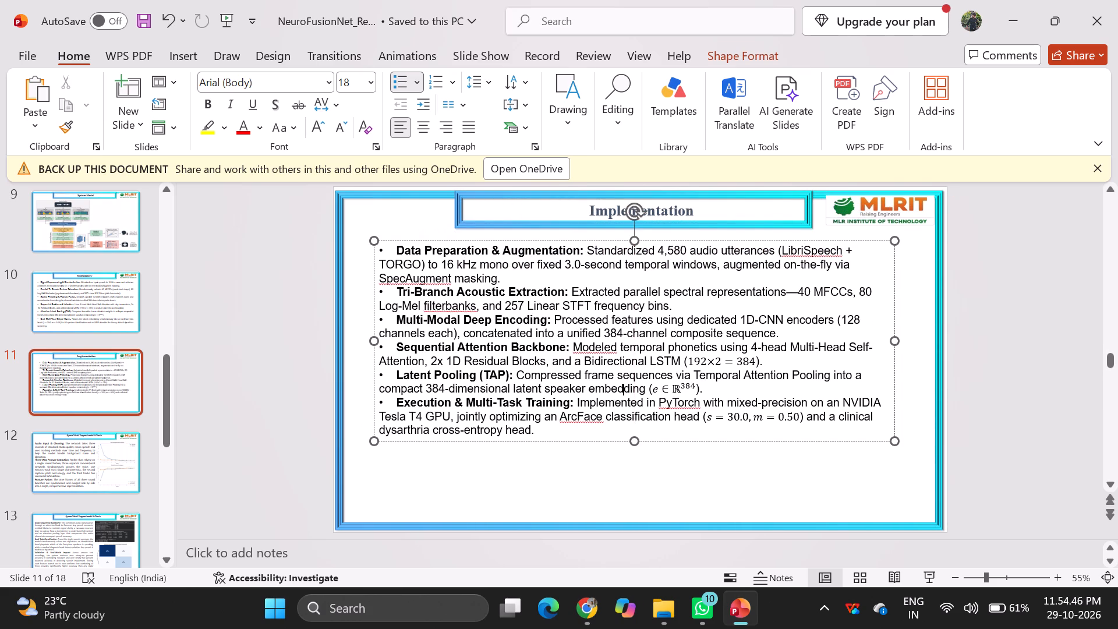
key("ctrl+a")
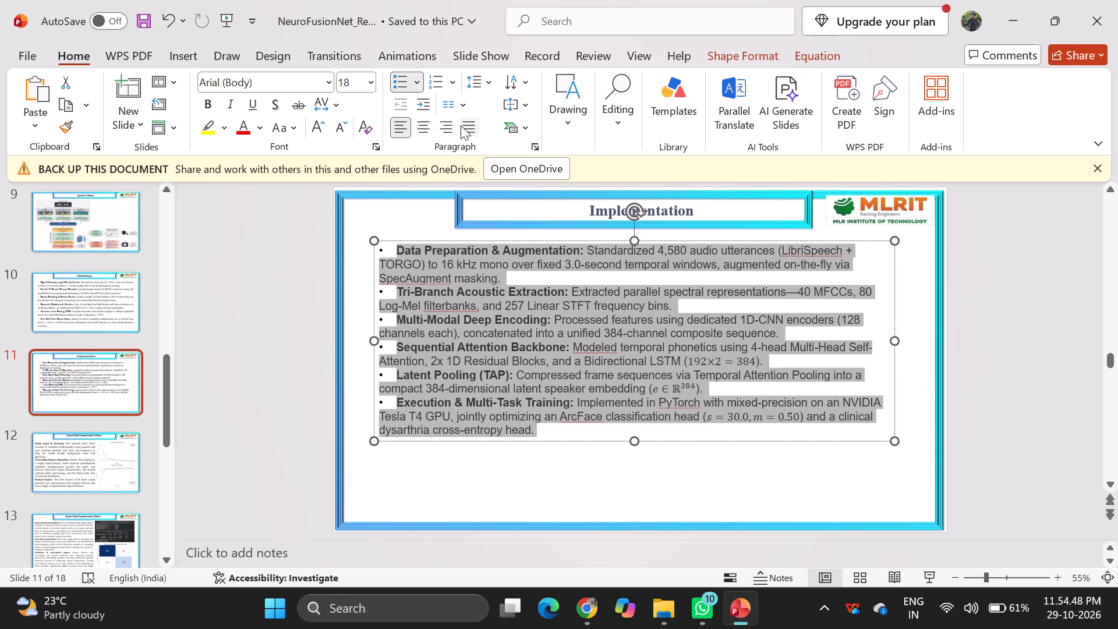
left_click(466, 128)
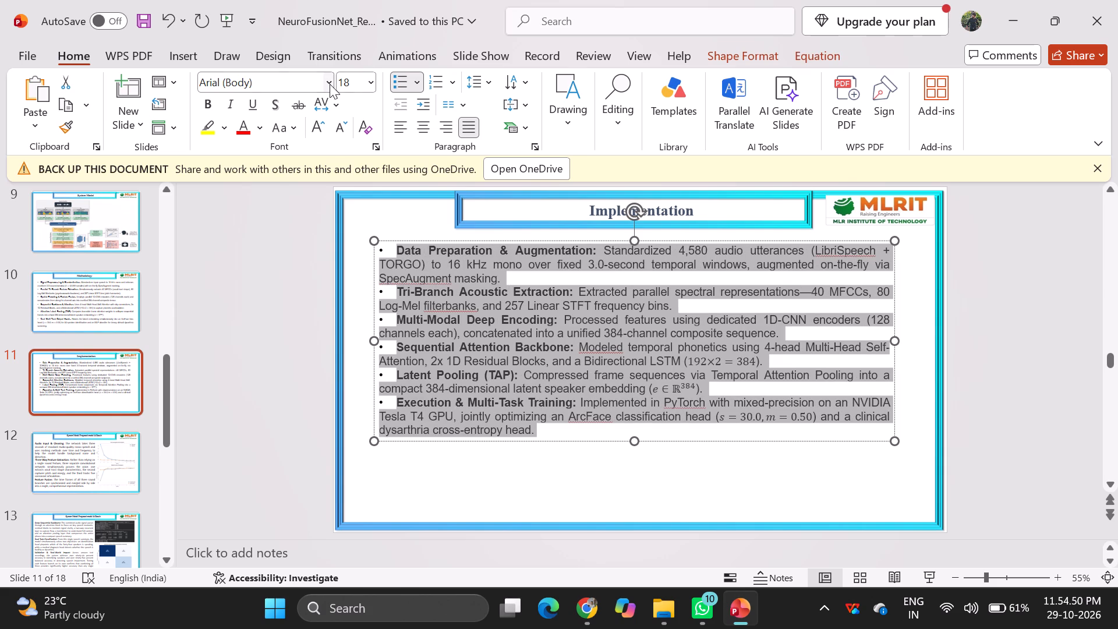
left_click(330, 84)
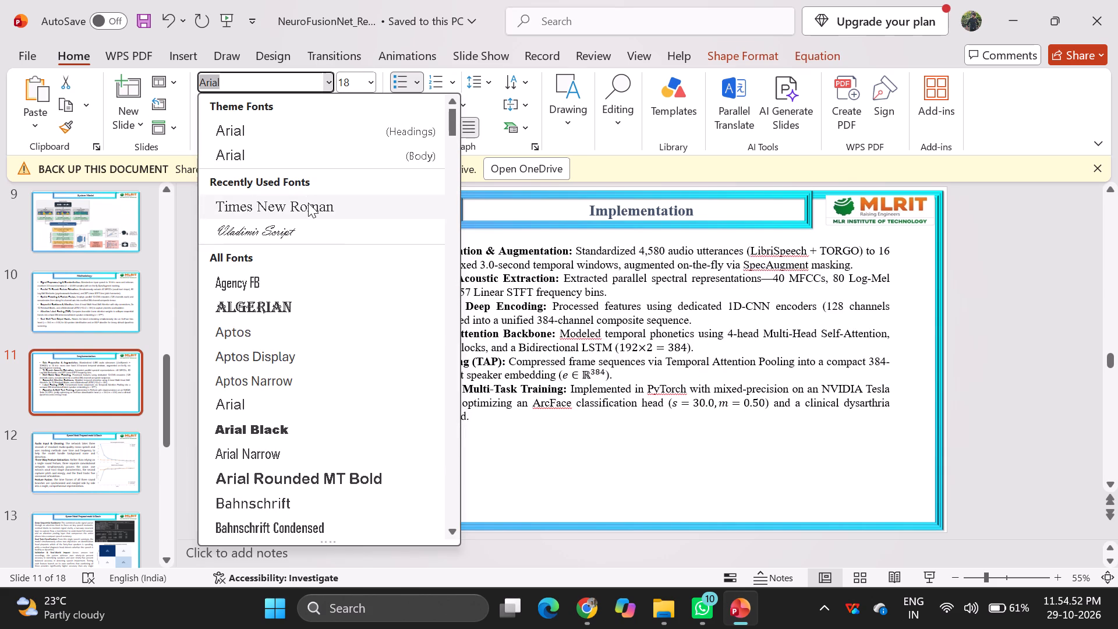
left_click(308, 203)
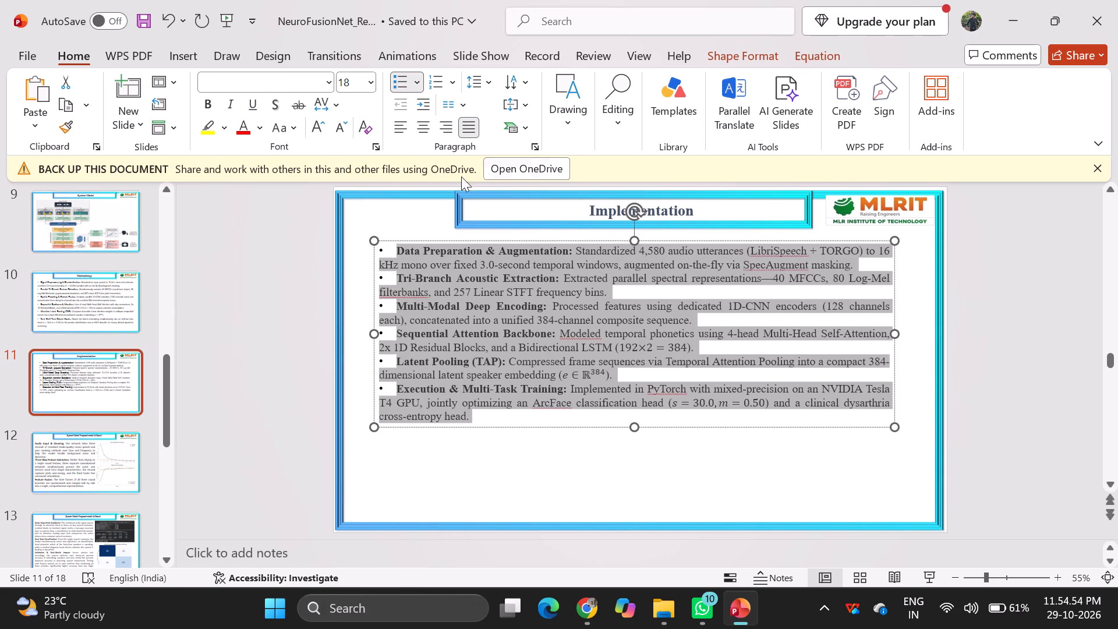
left_click(487, 82)
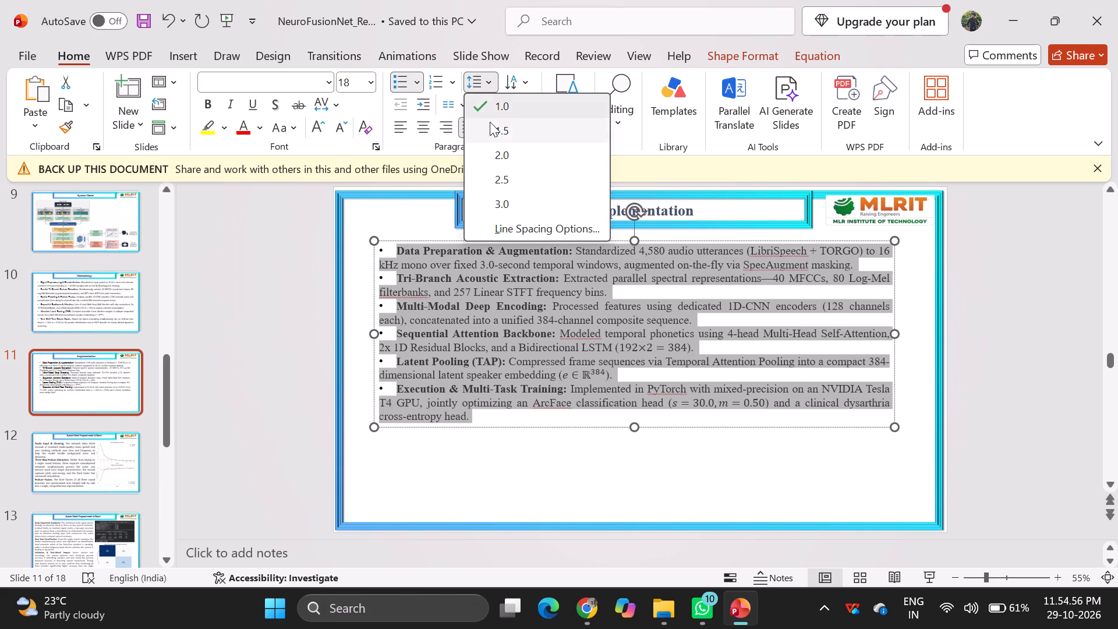
left_click(490, 127)
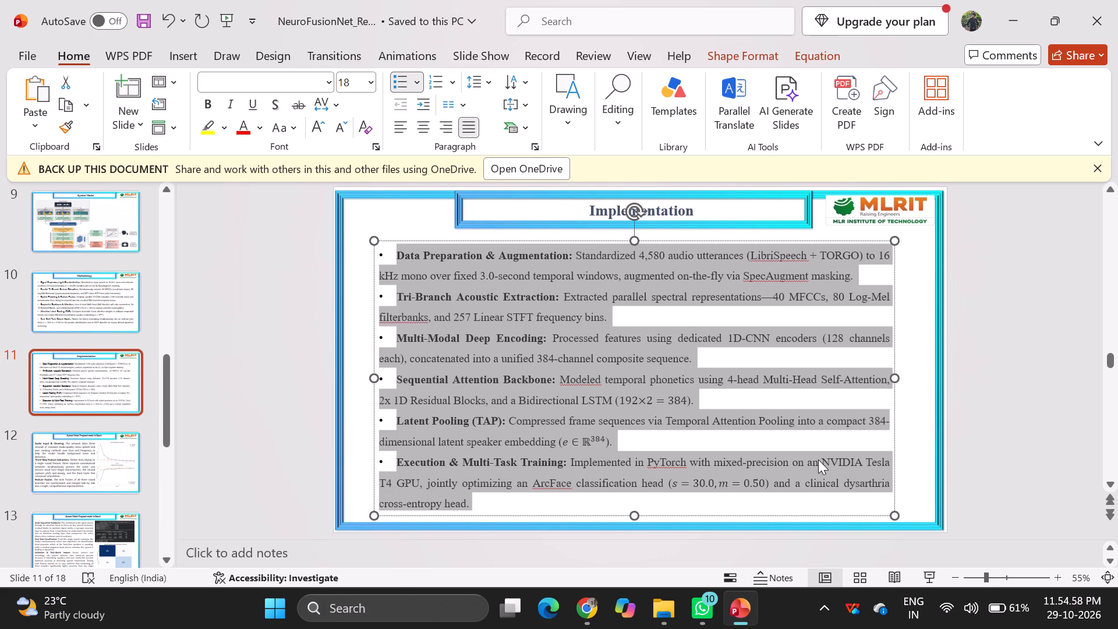
Widen the implementation text box on both sides so it nearly fills the width inside slide 11's border frame.
left_click_drag(894, 378, 912, 377)
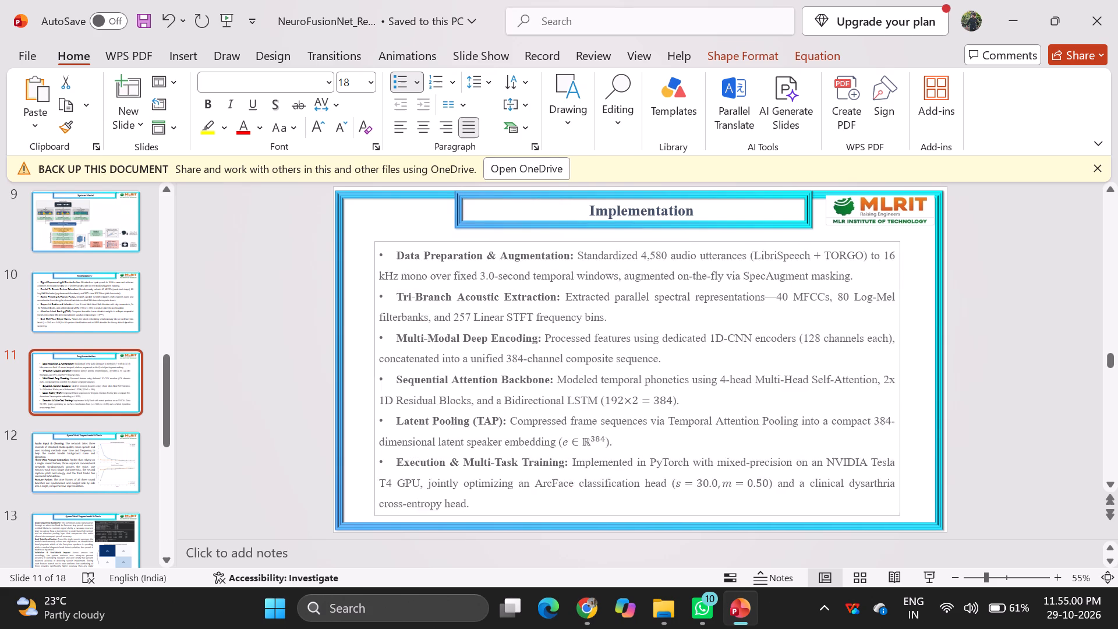
left_click_drag(912, 377, 929, 375)
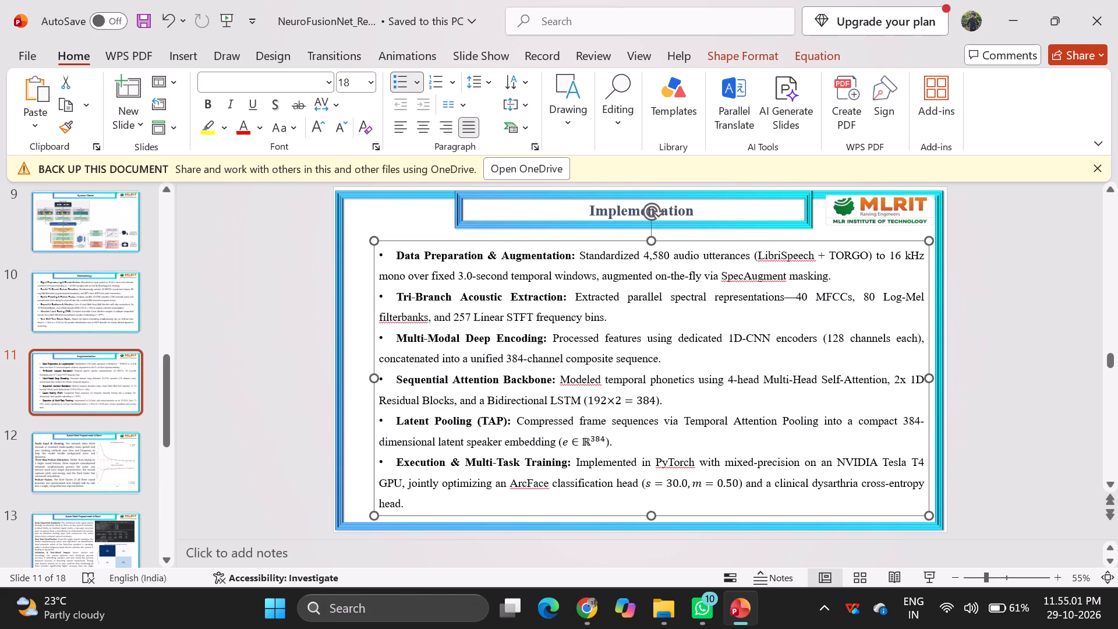
left_click_drag(378, 380, 367, 381)
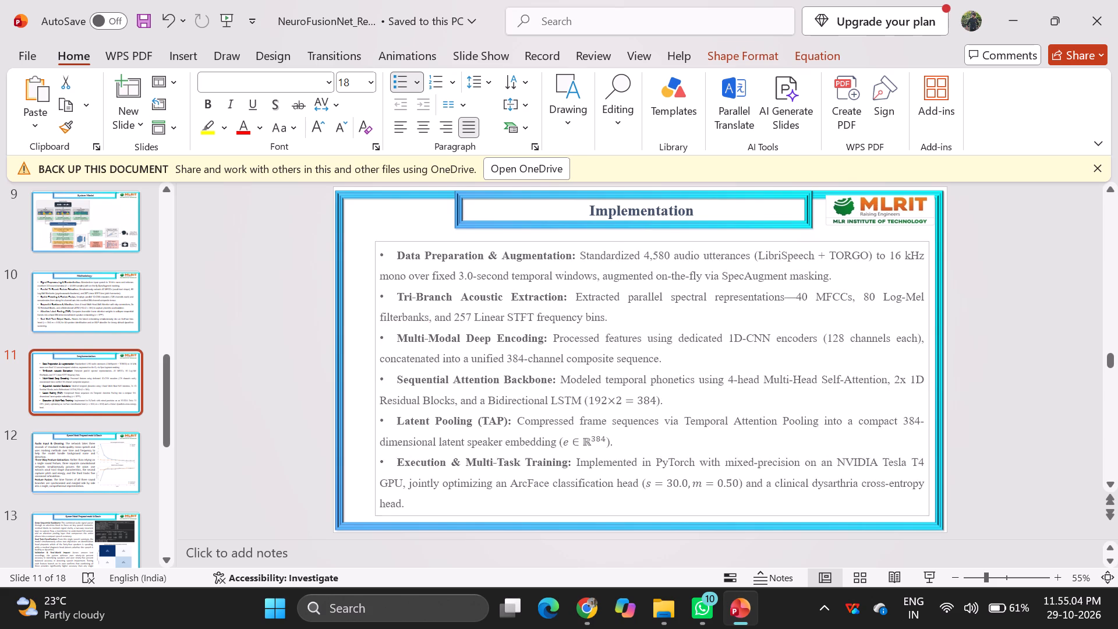
left_click_drag(367, 381, 356, 380)
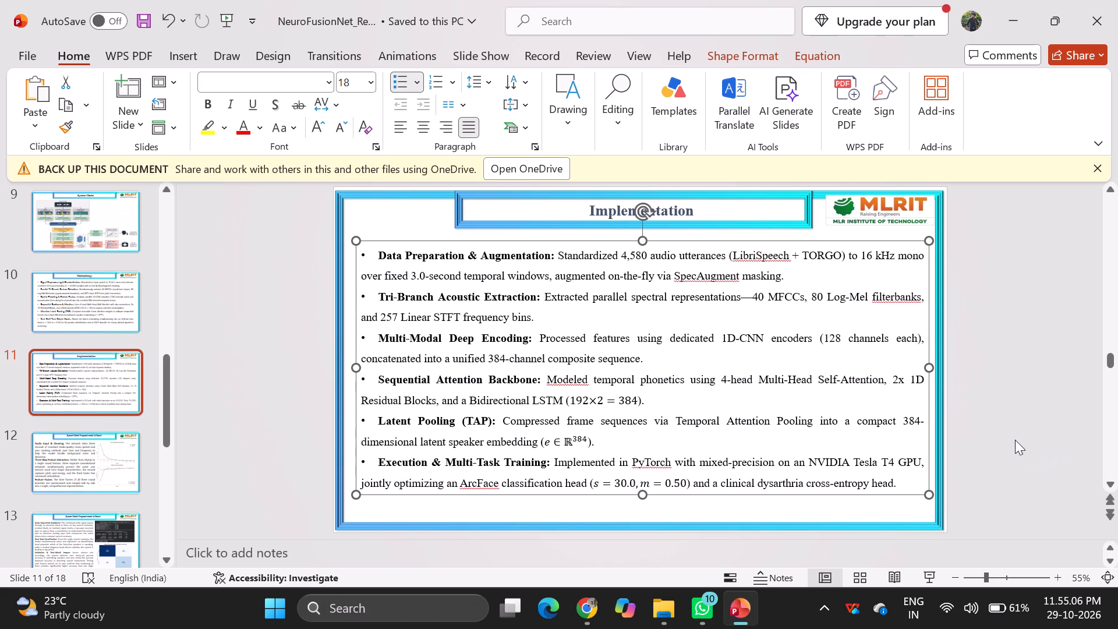
Shorten the title of slide 12 to just "Result" by removing the "System Model Proposed model &" wording.
left_click(1015, 440)
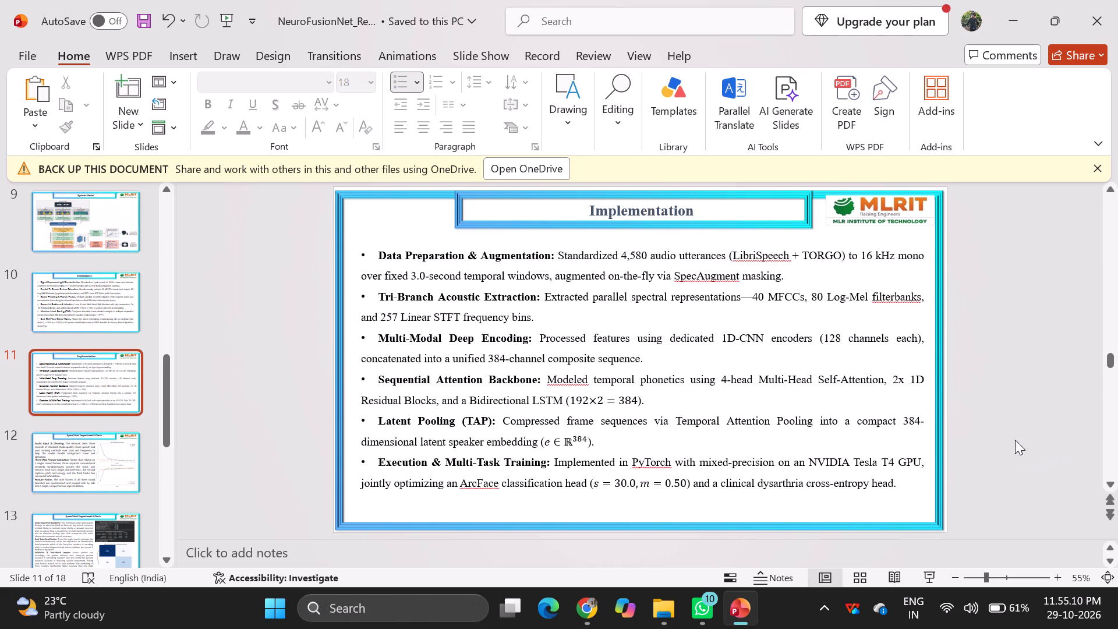
key("Down")
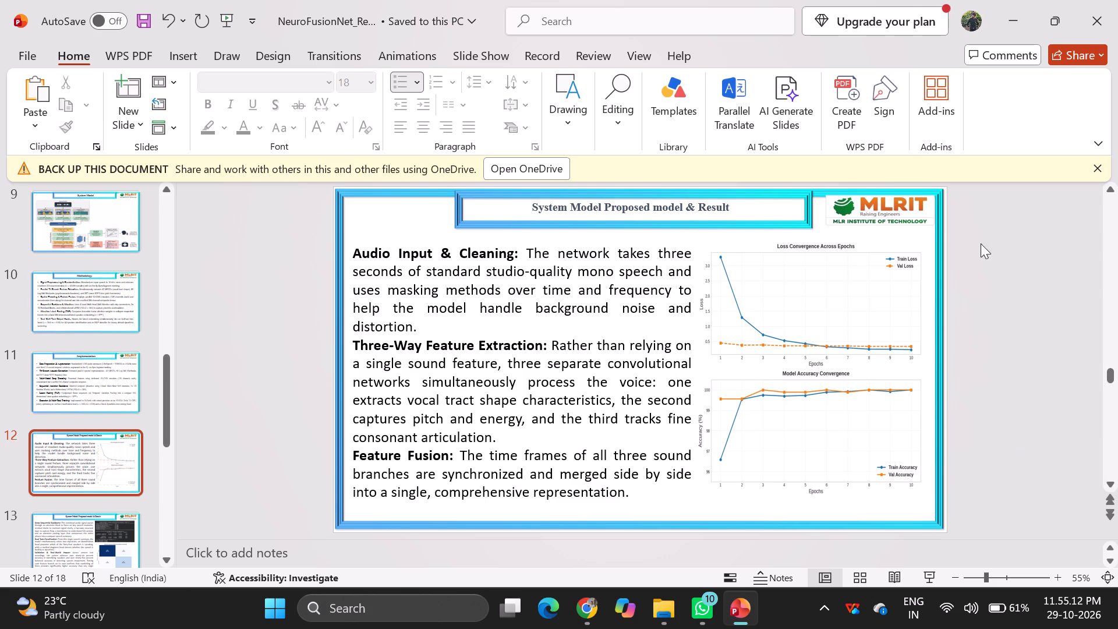
left_click(600, 211)
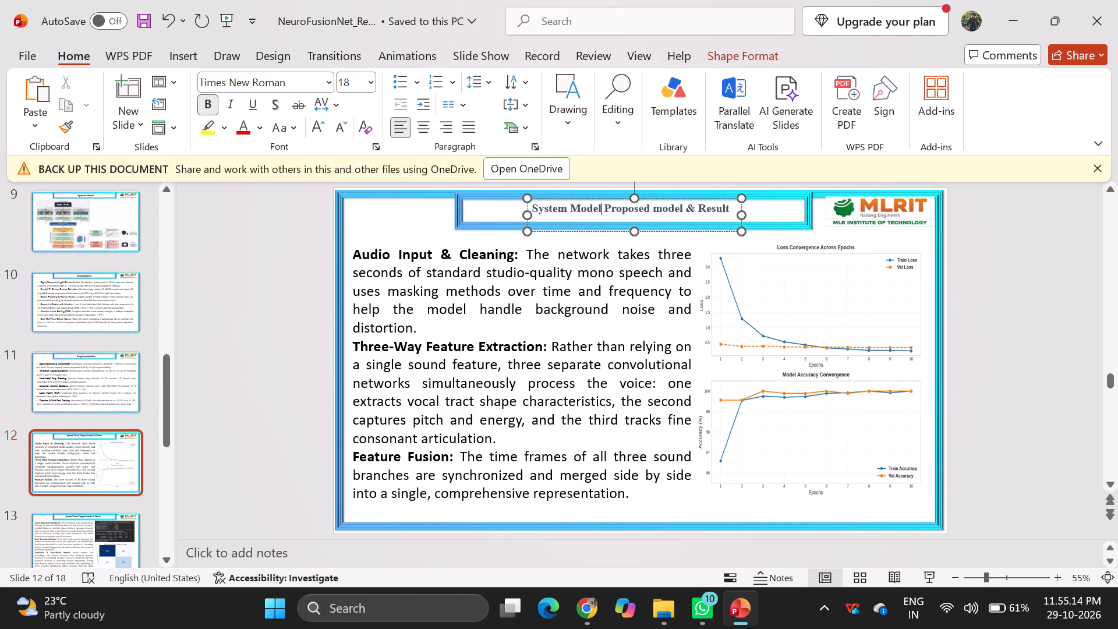
left_click(694, 207)
key("BackSpace")
key("BackSpace")
key("BackSpace")
key("BackSpace")
key("BackSpace")
key("BackSpace")
key("BackSpace")
key("BackSpace")
key("BackSpace")
key("BackSpace")
key("BackSpace")
key("BackSpace")
key("BackSpace")
key("BackSpace")
key("BackSpace")
key("BackSpace")
key("BackSpace")
key("BackSpace")
key("BackSpace")
key("BackSpace")
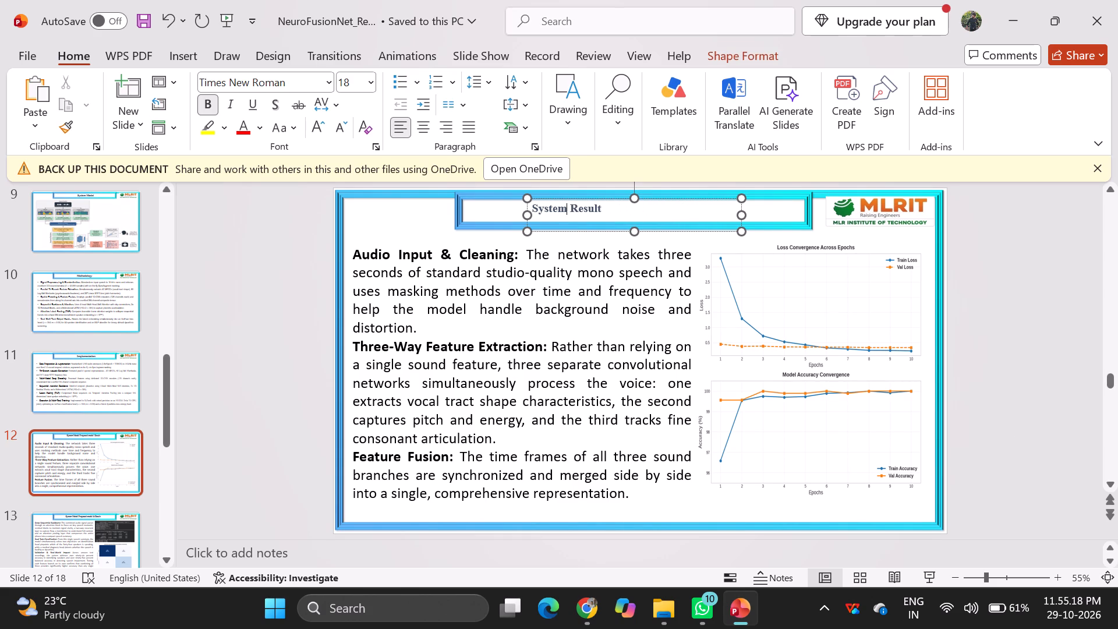
key("BackSpace")
key("BackSpace")
key("BackSpace")
key("BackSpace")
key("BackSpace")
key("BackSpace")
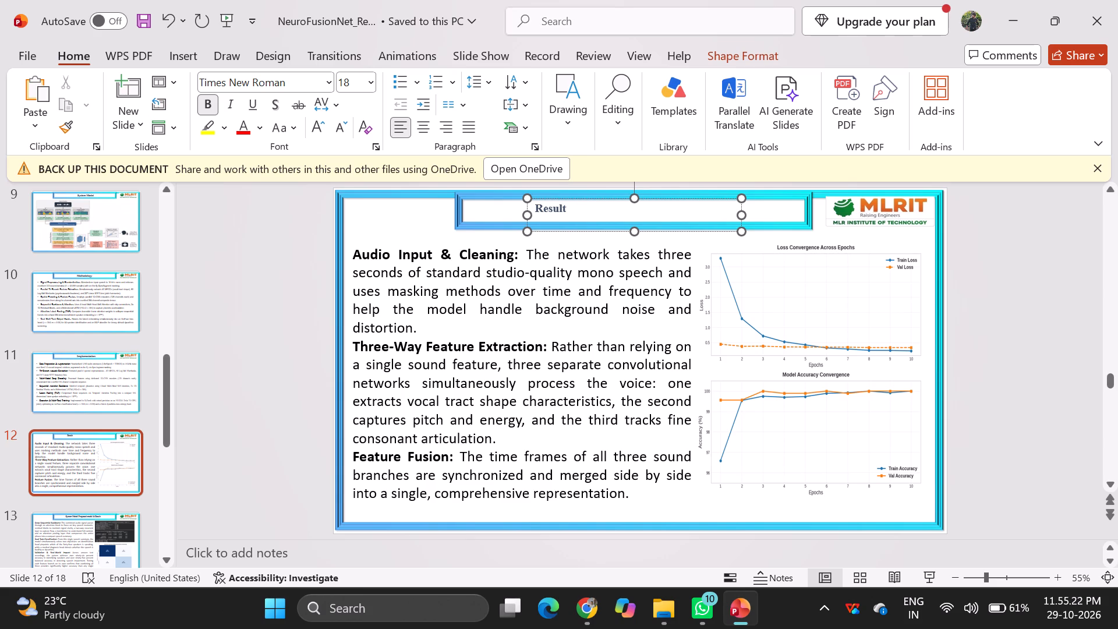
Narrow slide 12's title text box to fit its single word and centre it inside the title banner.
left_click_drag(746, 215, 599, 211)
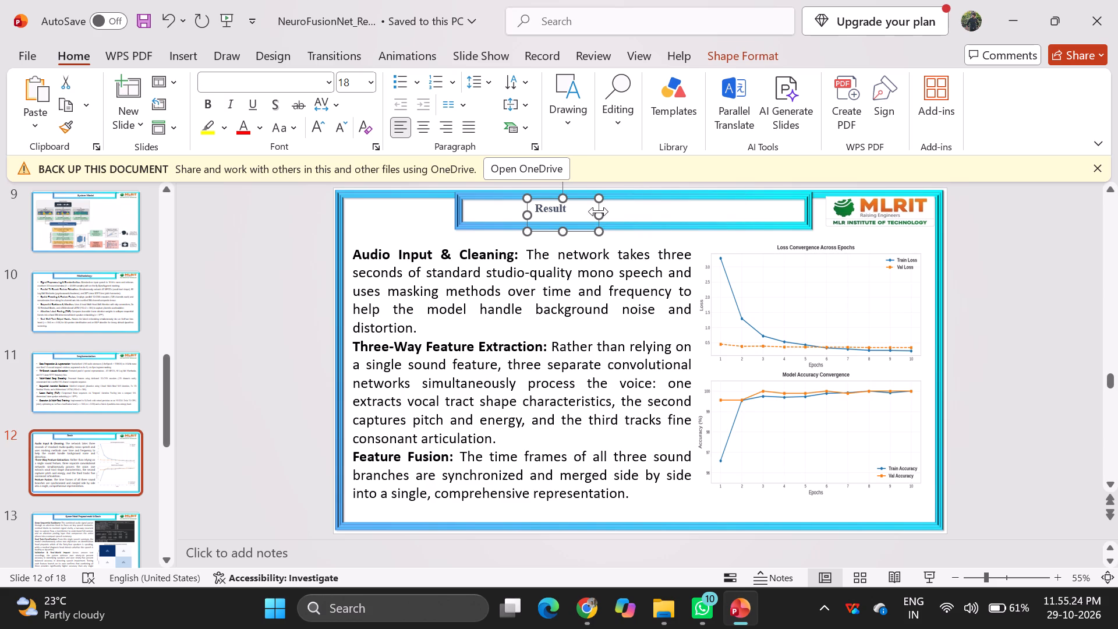
left_click_drag(576, 203, 608, 203)
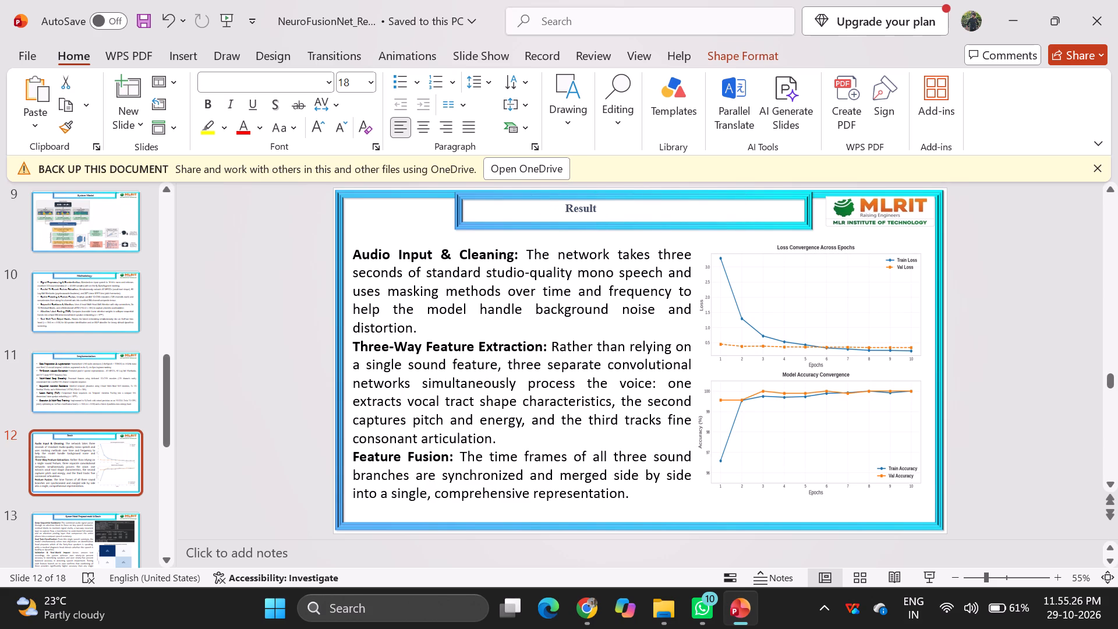
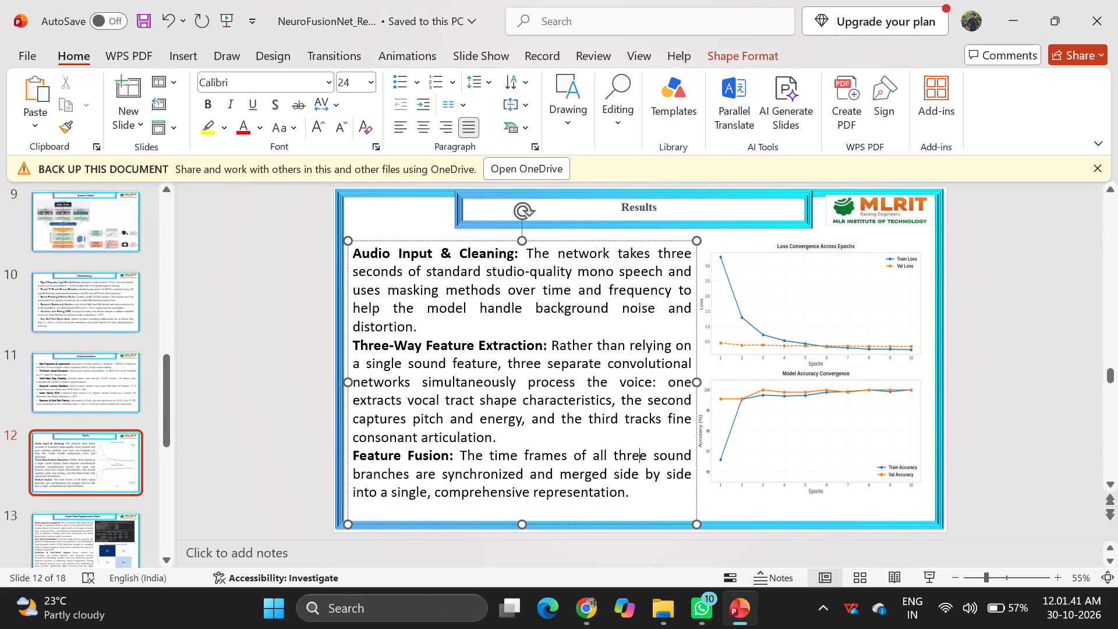
key("Delete")
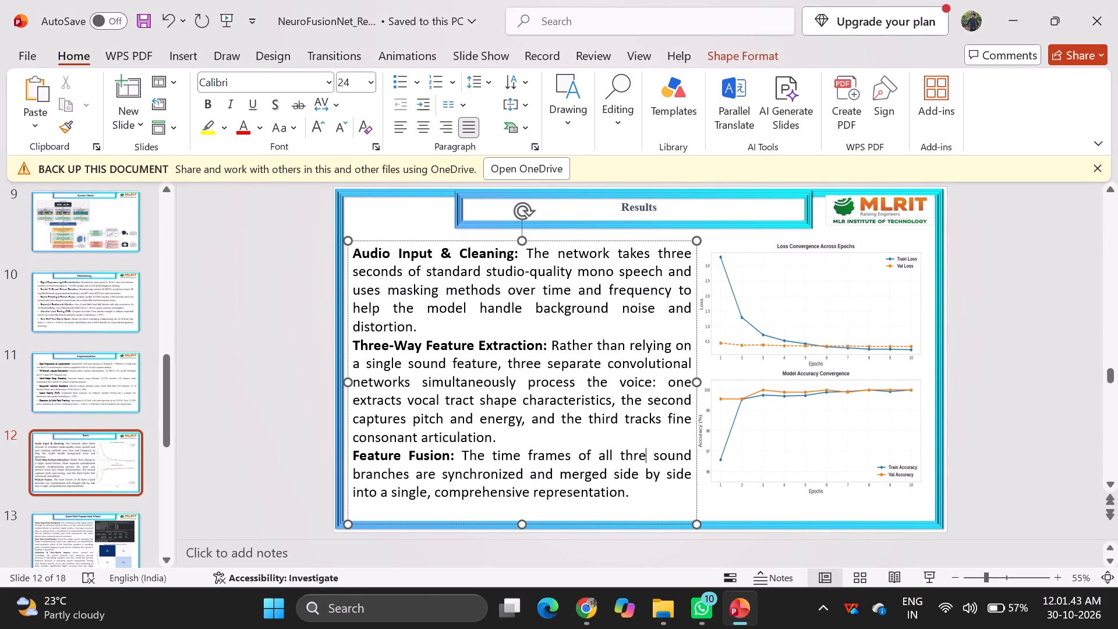
left_click(625, 415)
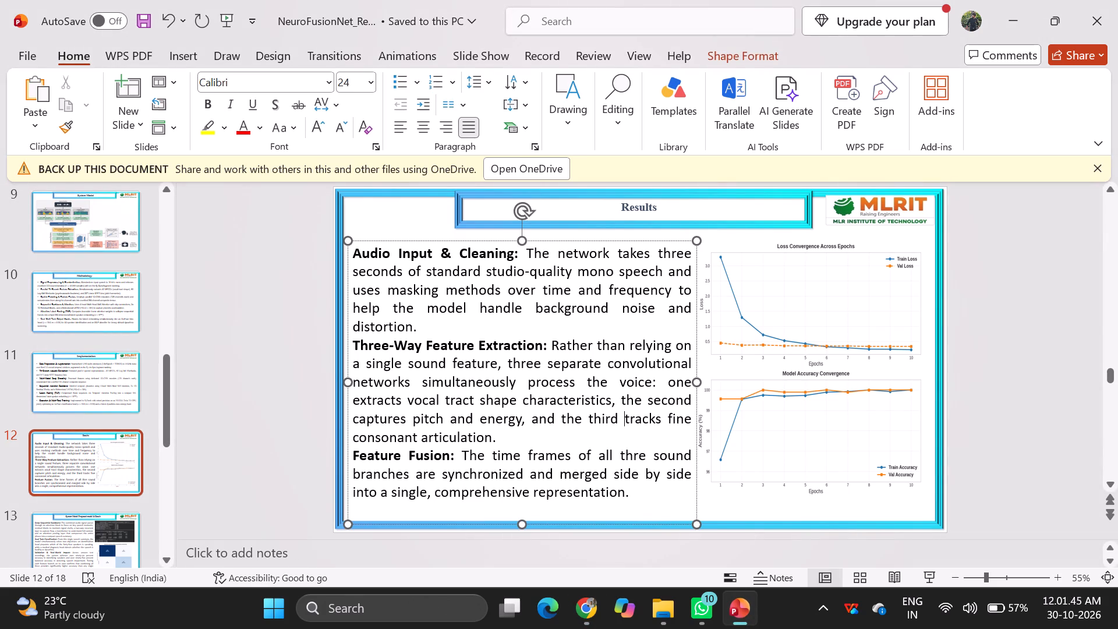
key("ctrl+a")
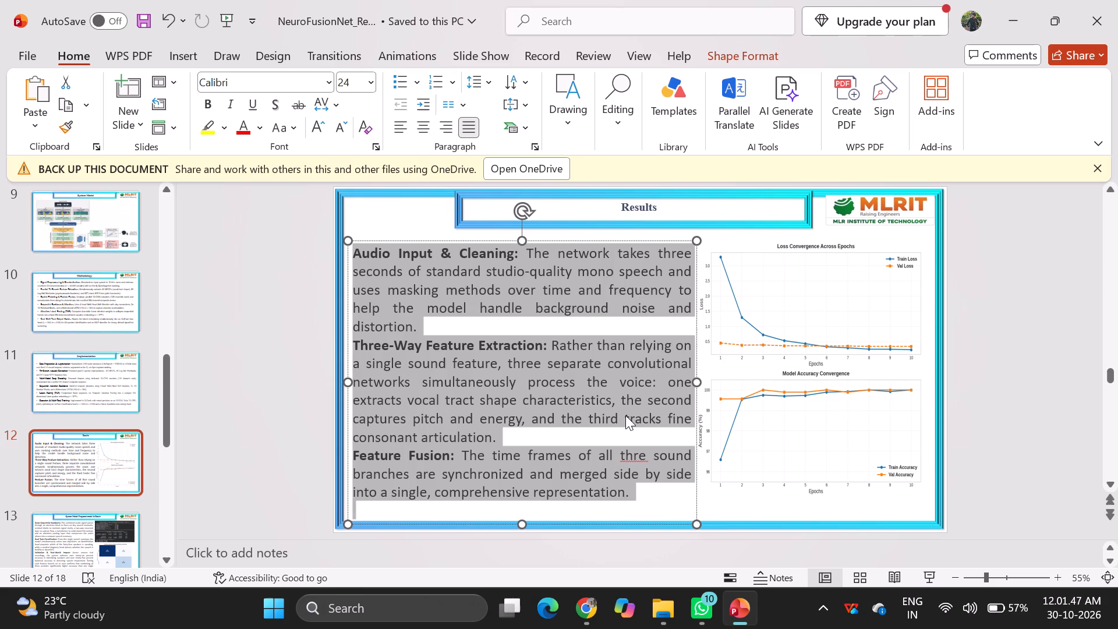
key("BackSpace")
key("ctrl+v")
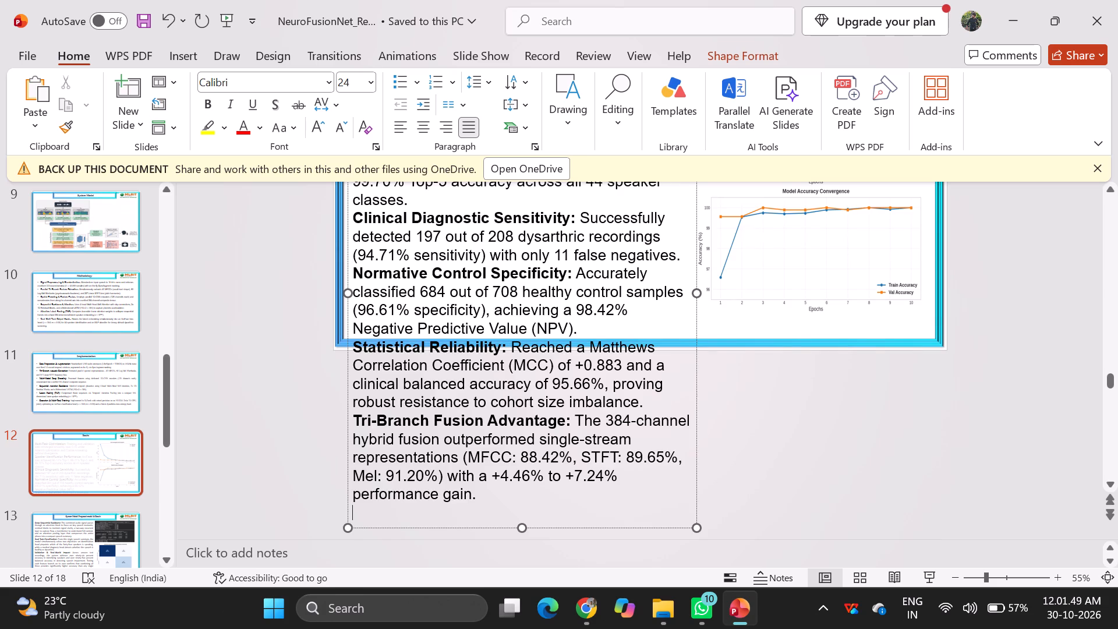
Delete the loss and accuracy convergence charts from slide 12 and widen the text box across the freed space.
left_click(772, 290)
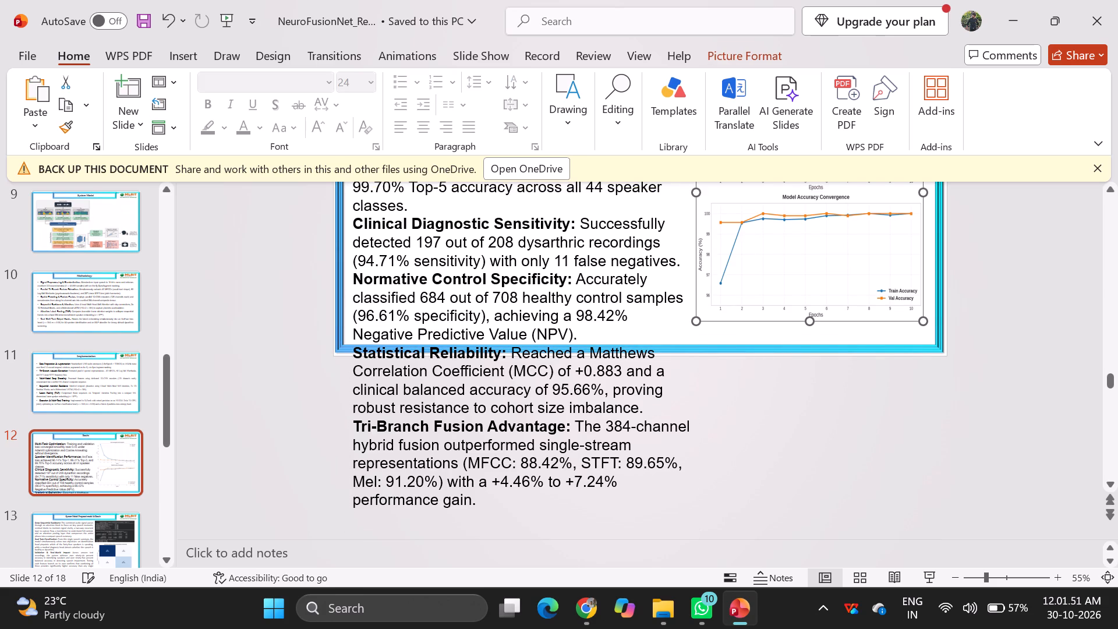
key("Delete")
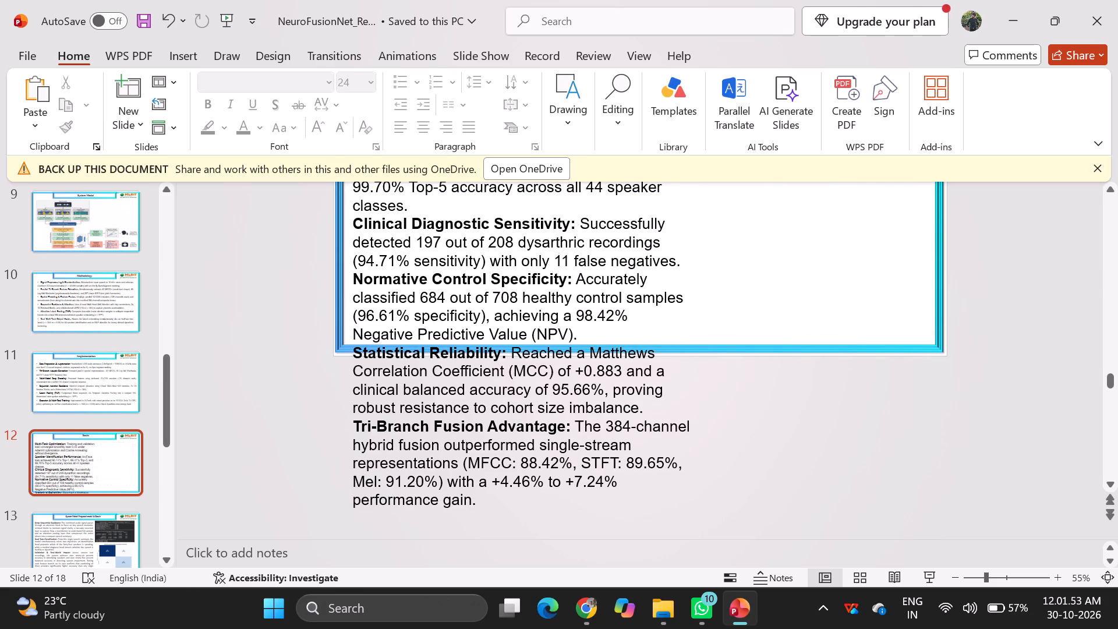
left_click(588, 306)
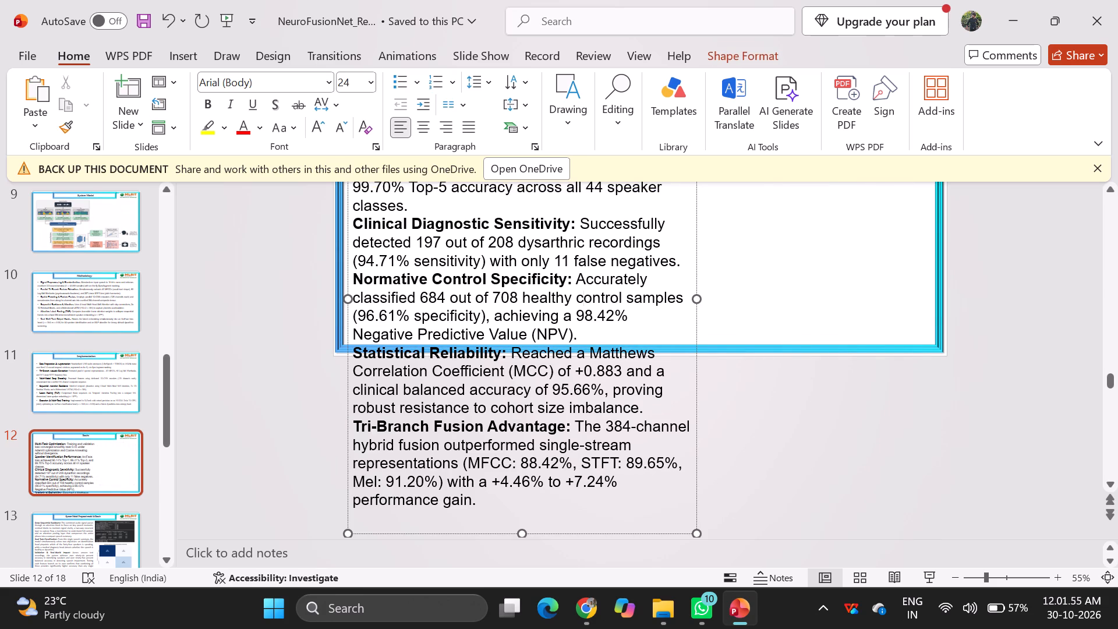
left_click_drag(699, 301, 914, 271)
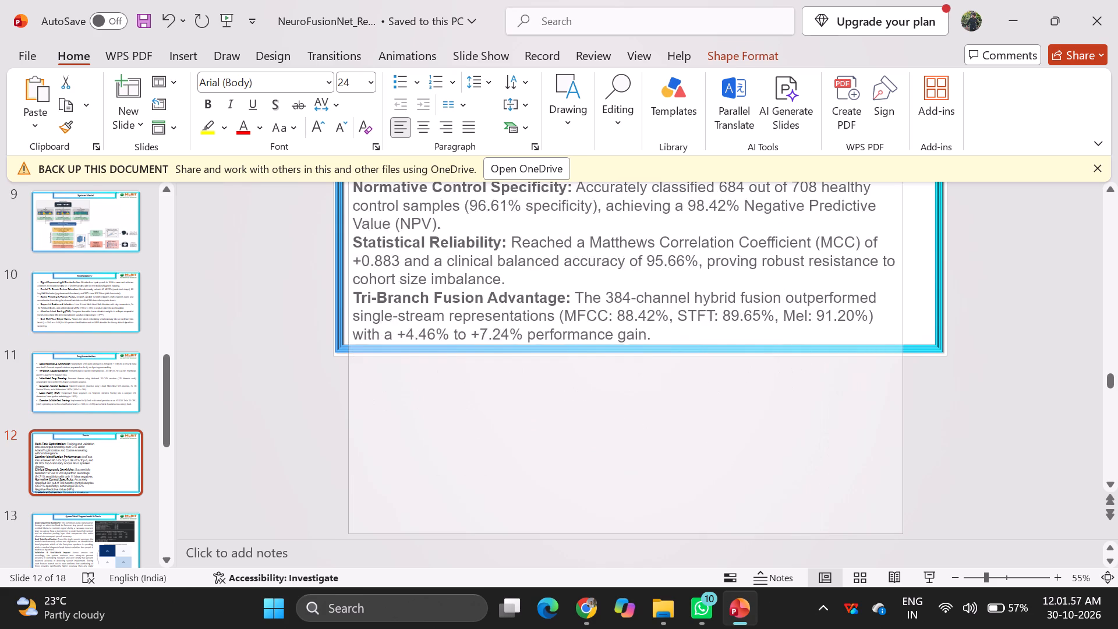
left_click_drag(914, 271, 924, 281)
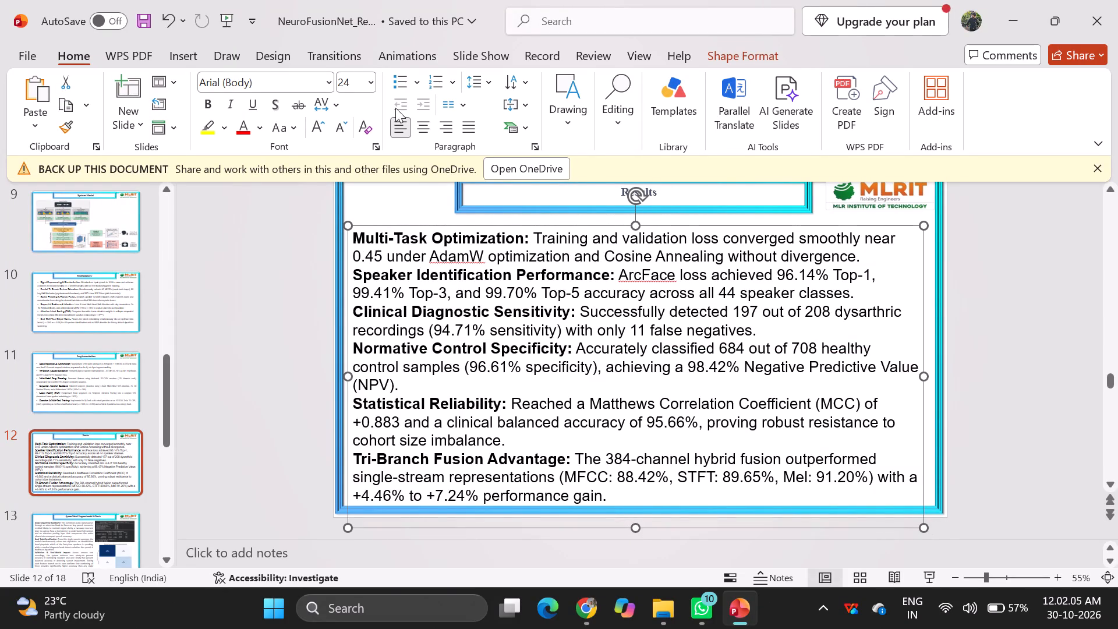
Format slide 12's body text as 18 pt Times New Roman, justified, with 1.5 line spacing.
left_click(370, 79)
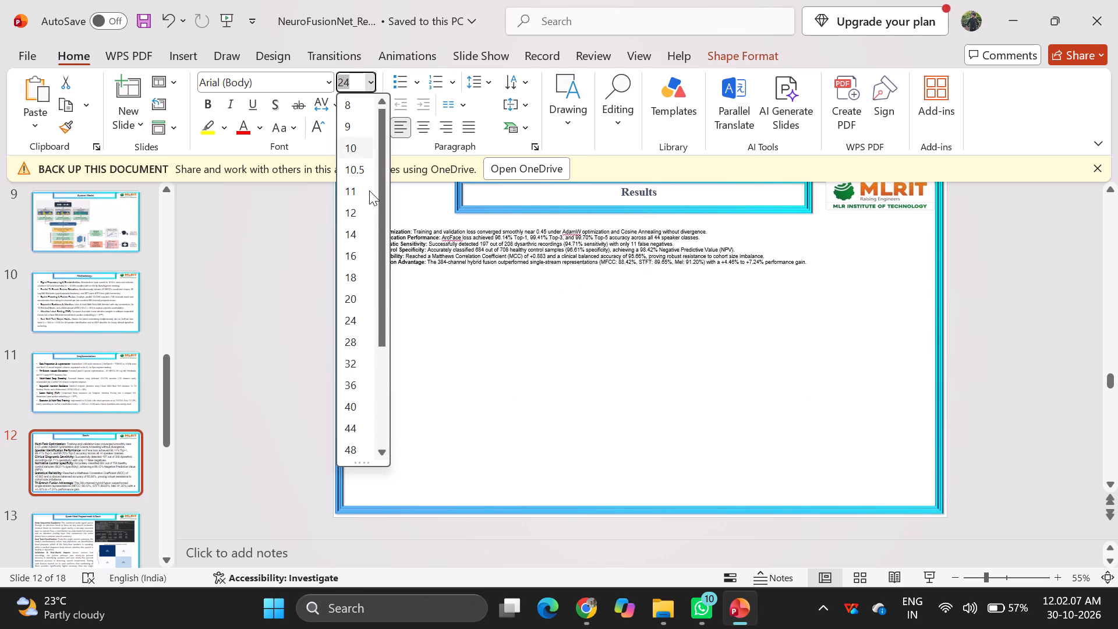
left_click(355, 278)
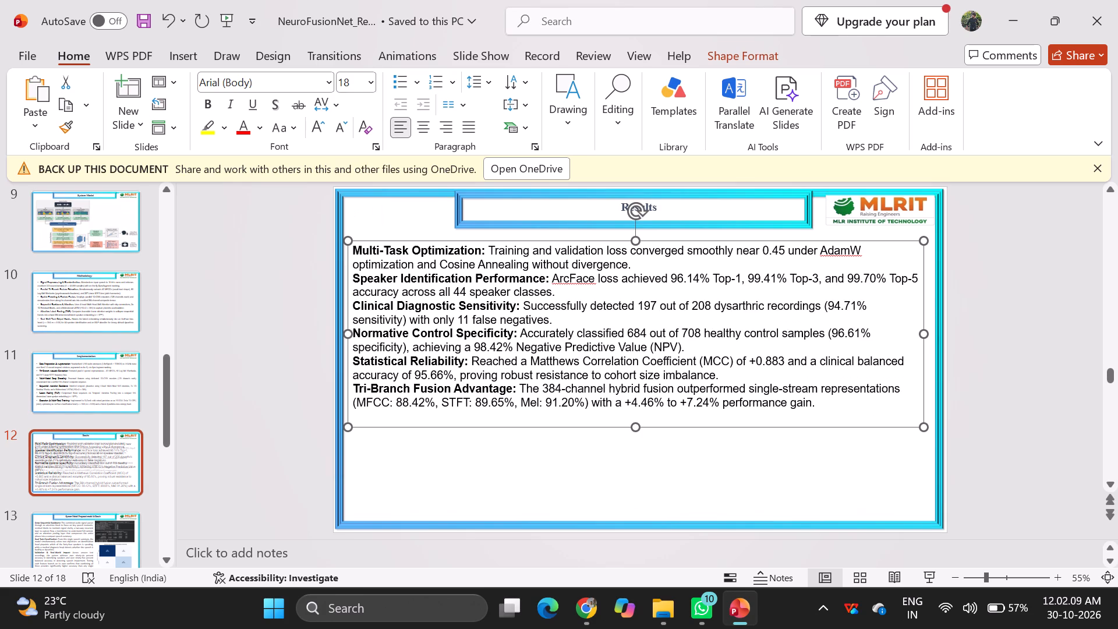
left_click(458, 323)
key("ctrl+a")
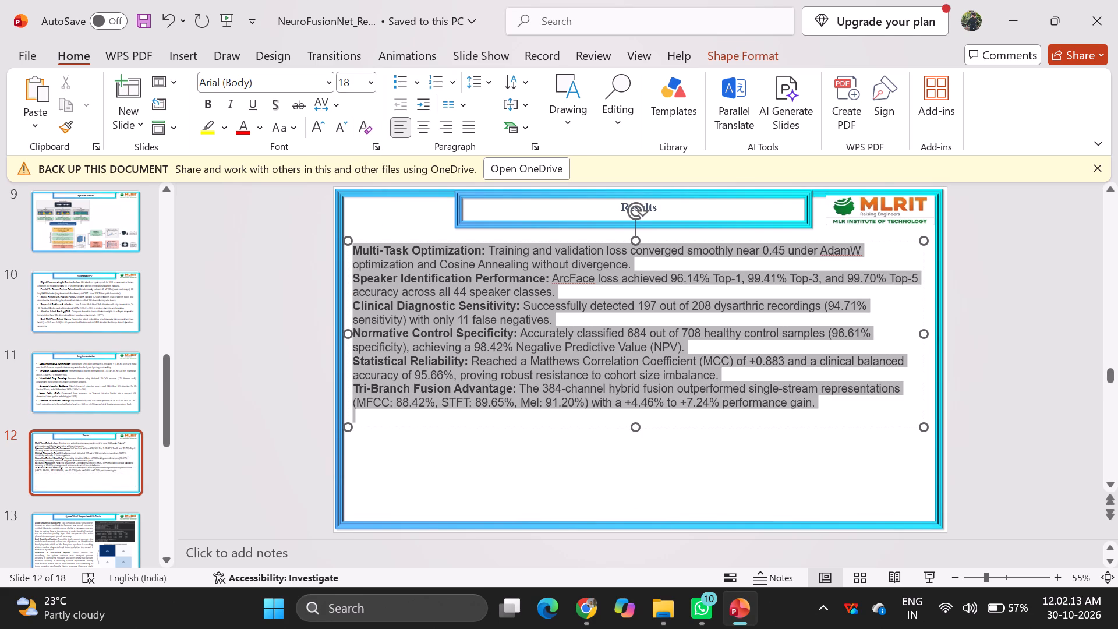
left_click(467, 128)
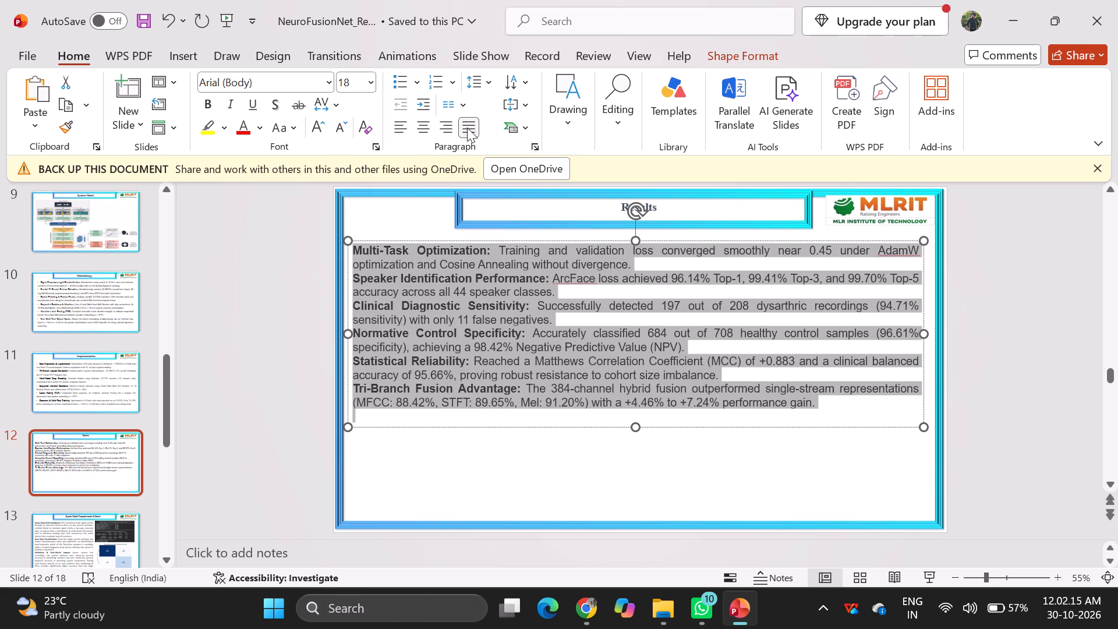
left_click(487, 82)
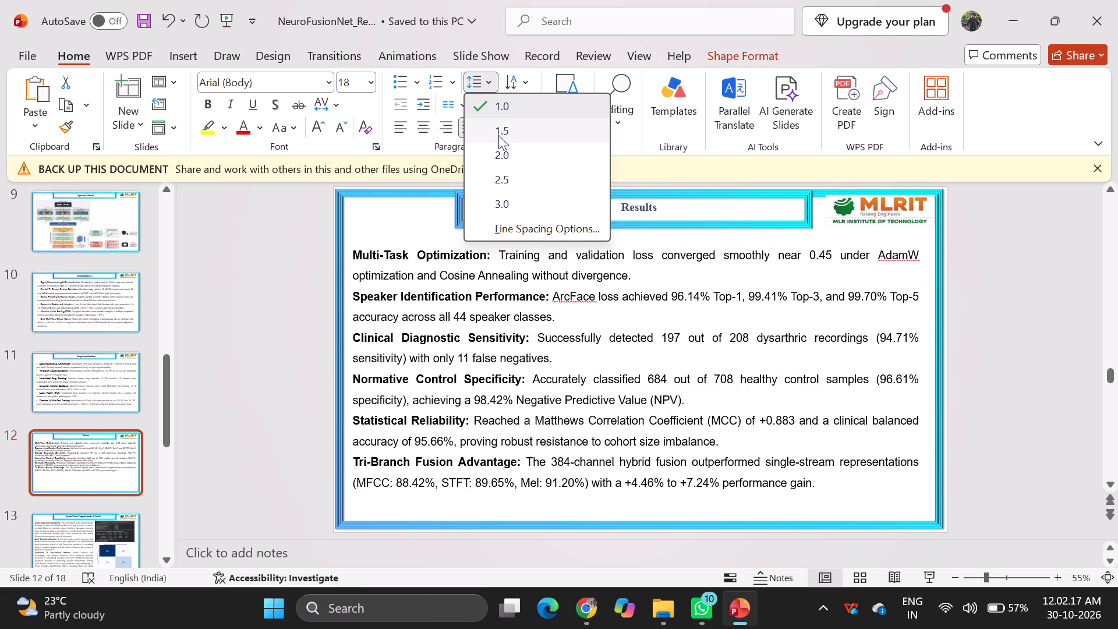
left_click(498, 135)
left_click(331, 79)
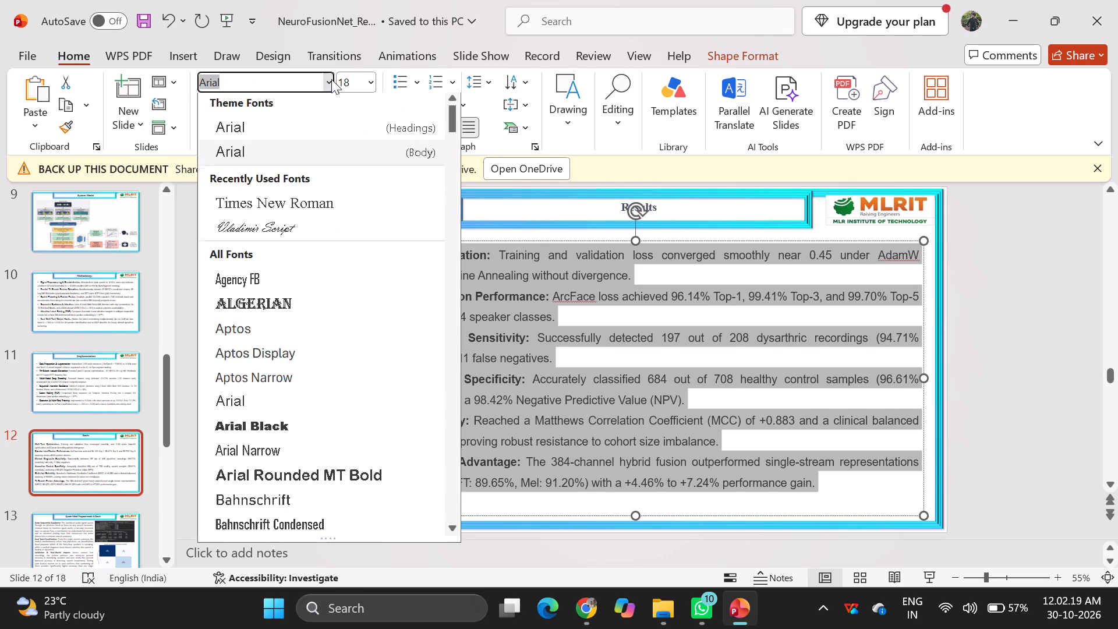
left_click(281, 207)
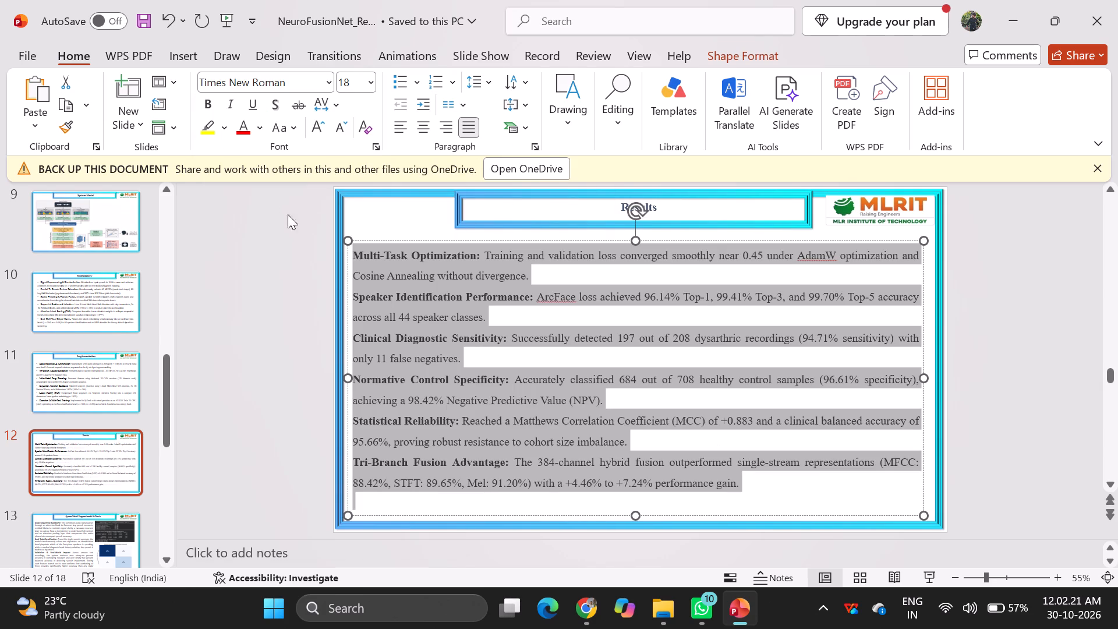
left_click(966, 452)
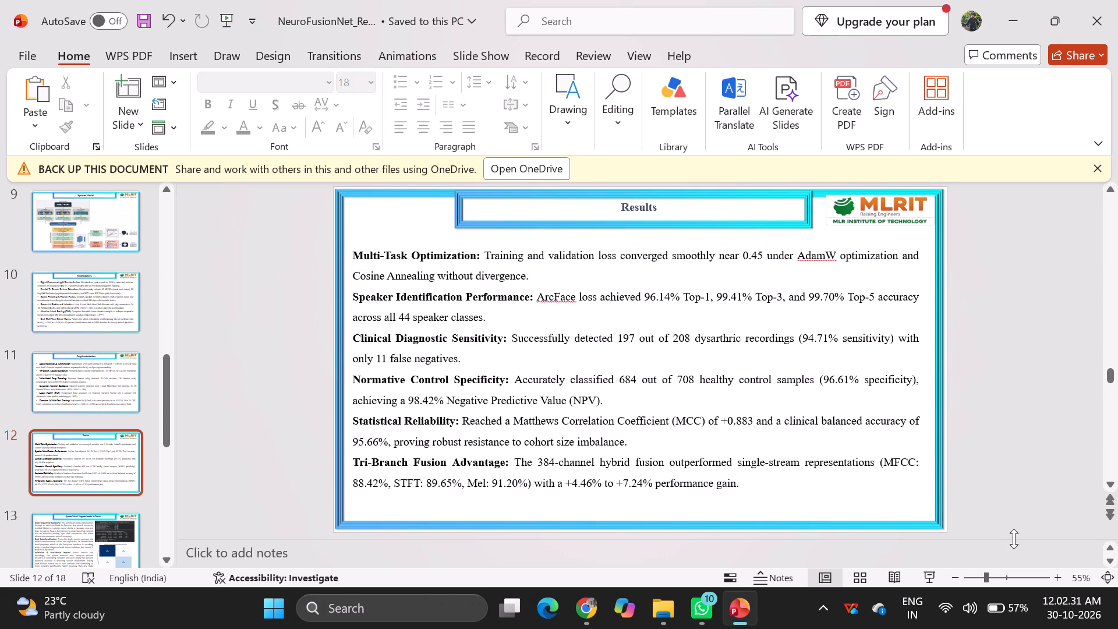
Shorten the title of slide 13 to "Result" by removing the words before it.
key("Down")
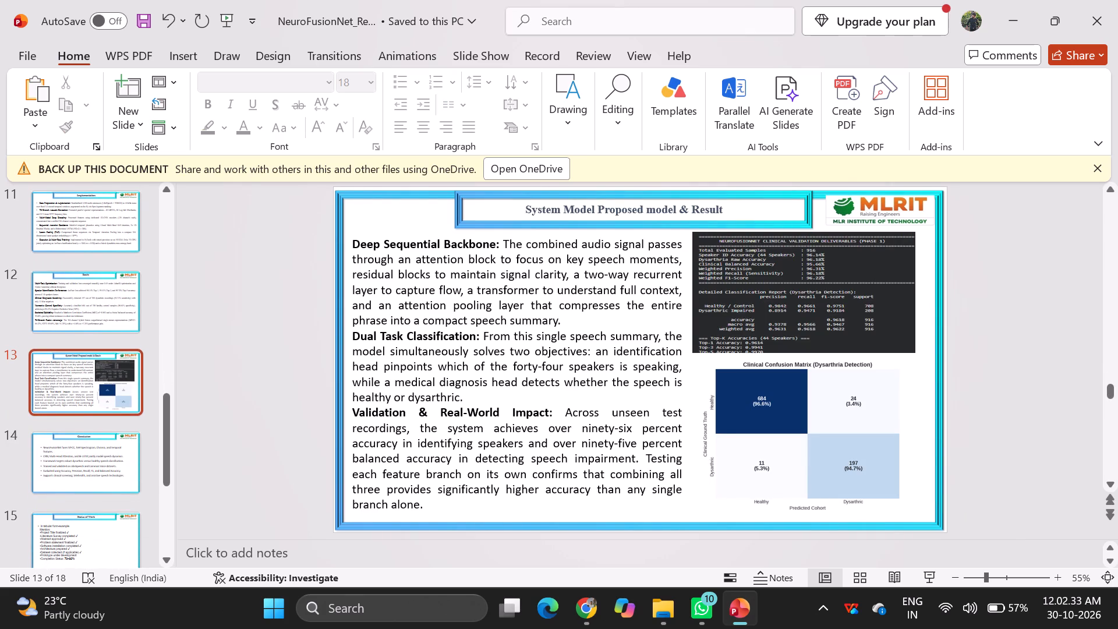
left_click(685, 209)
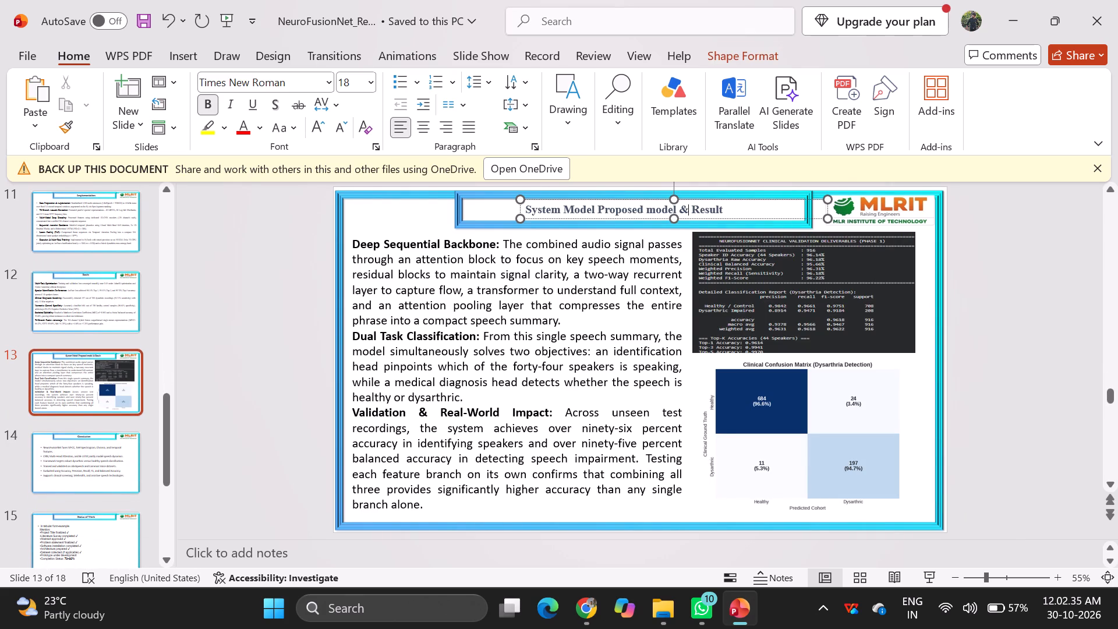
key("BackSpace")
key("BackSpace")
key("BackSpace")
key("BackSpace")
key("BackSpace")
key("BackSpace")
key("BackSpace")
key("BackSpace")
key("BackSpace")
key("BackSpace")
key("BackSpace")
key("BackSpace")
key("BackSpace")
key("BackSpace")
key("BackSpace")
key("BackSpace")
key("BackSpace")
key("BackSpace")
key("BackSpace")
key("BackSpace")
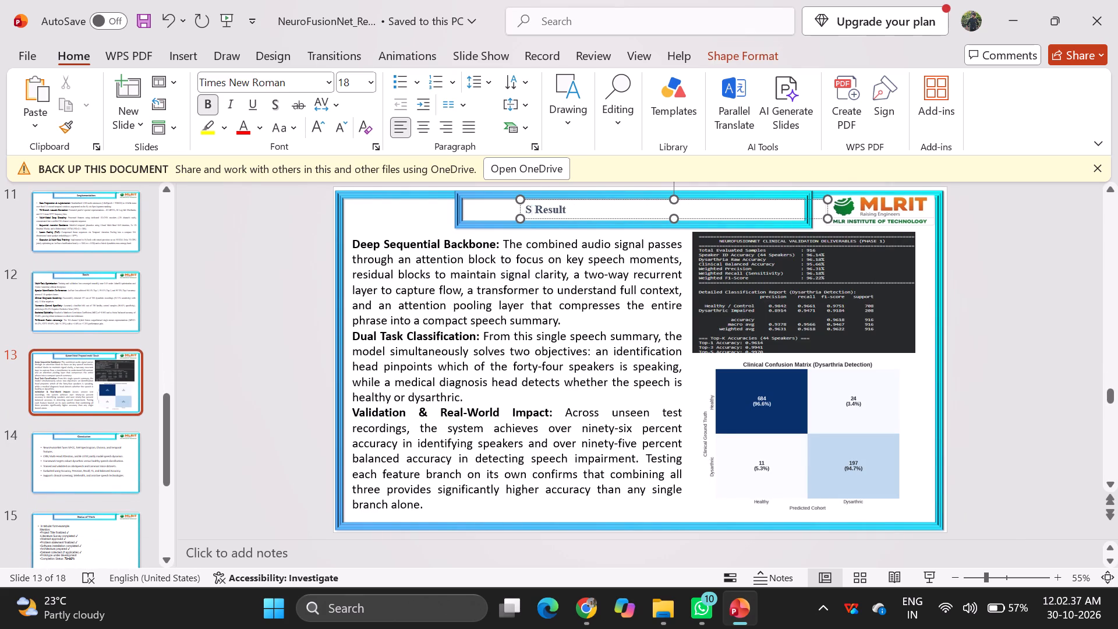
key("BackSpace")
Narrow slide 13's title box to fit its text and move it to the centre of the banner.
left_click_drag(827, 216, 621, 220)
left_click_drag(585, 199, 597, 201)
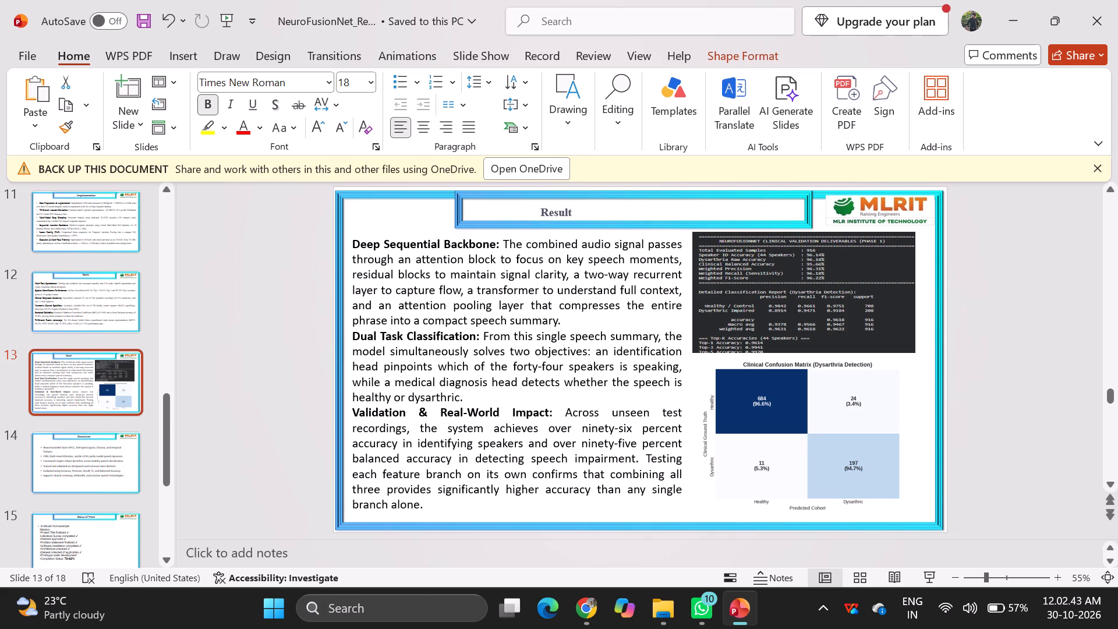
left_click_drag(597, 201, 671, 197)
left_click_drag(671, 197, 671, 197)
left_click_drag(671, 197, 670, 197)
Change the title of slide 13 to "Results".
left_click(648, 210)
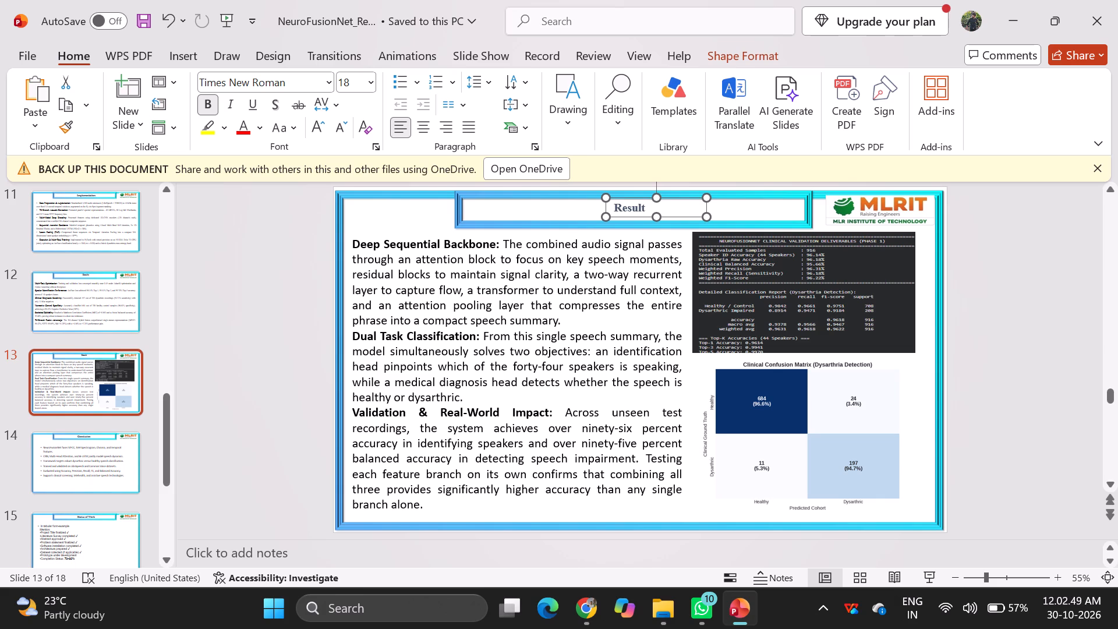
left_click(648, 210)
double_click(648, 210)
key("s")
Delete all the body text beside the images on slide 13.
left_click(630, 268)
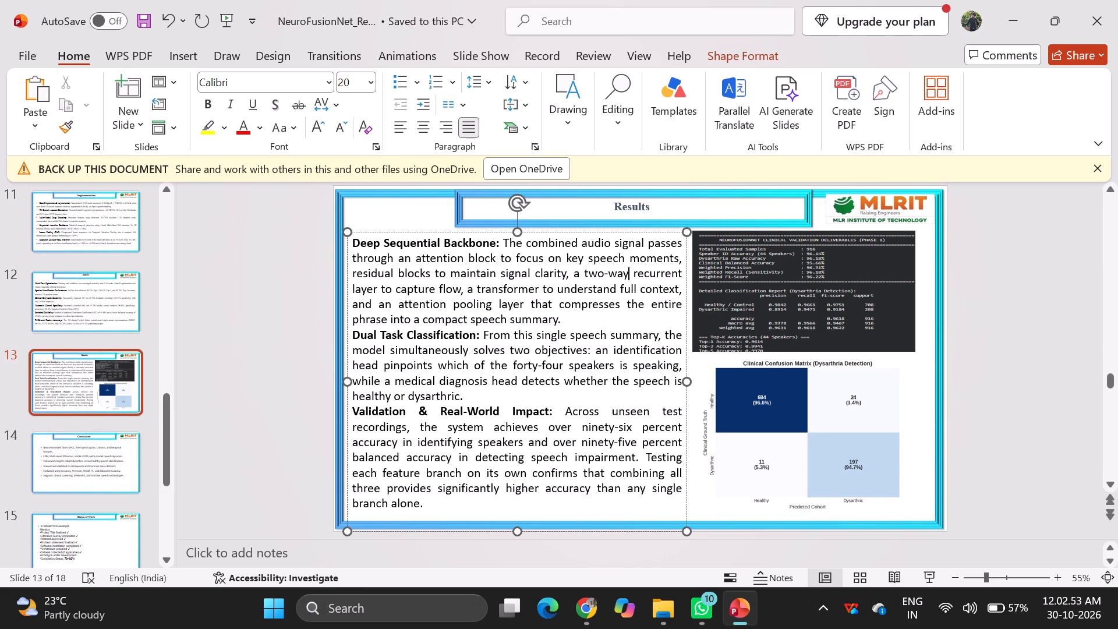
key("ctrl+a")
key("BackSpace")
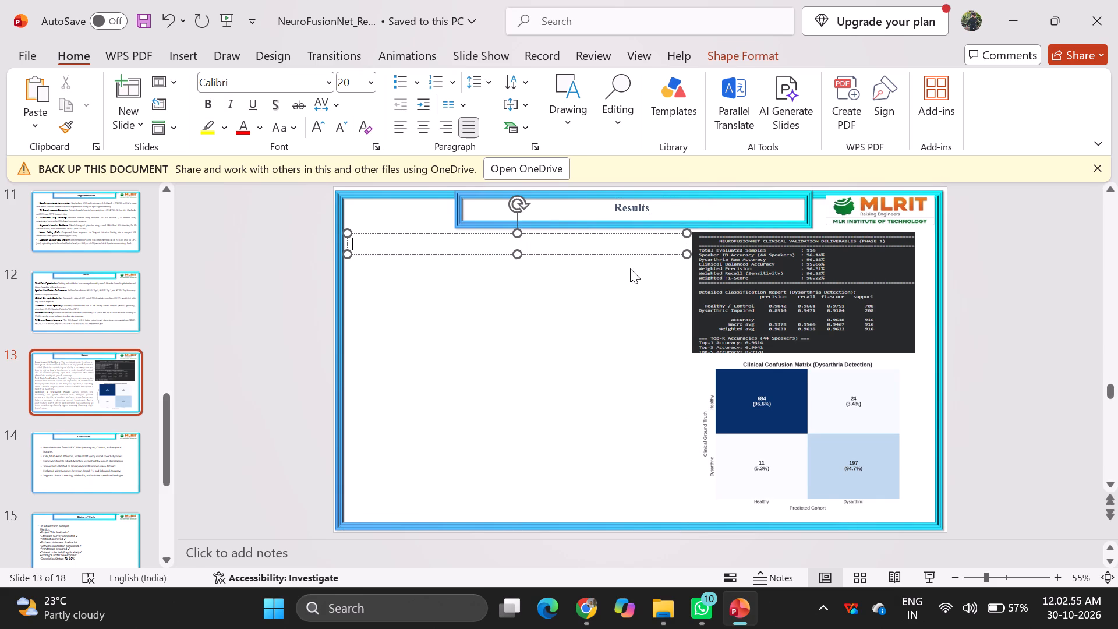
key("Delete")
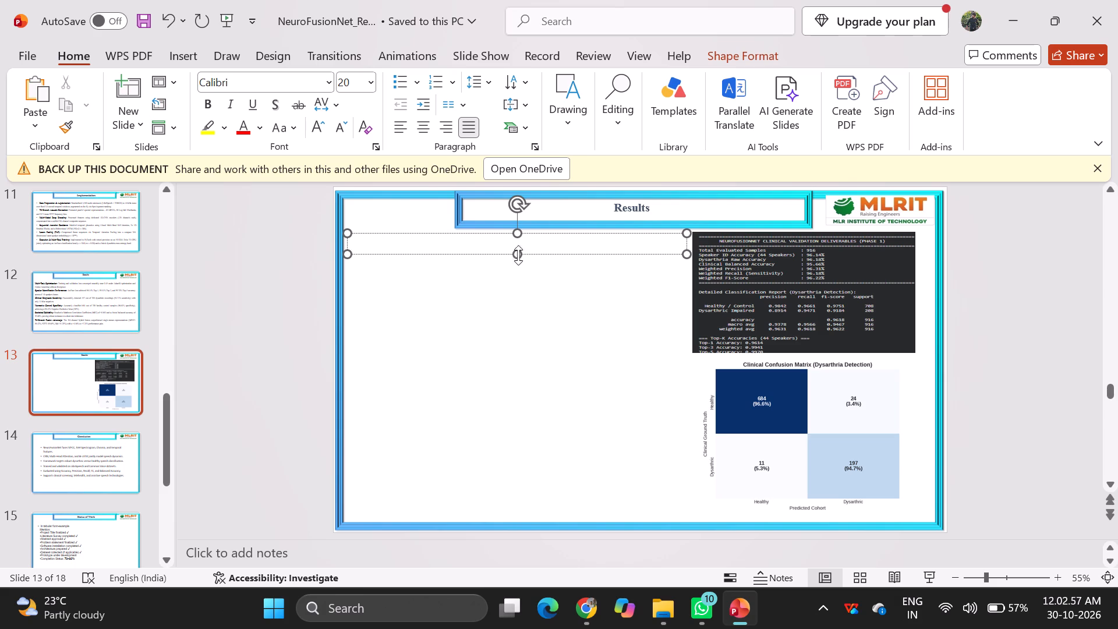
Remove the empty body text box from slide 13 by cutting it.
left_click(490, 241)
left_click(490, 241)
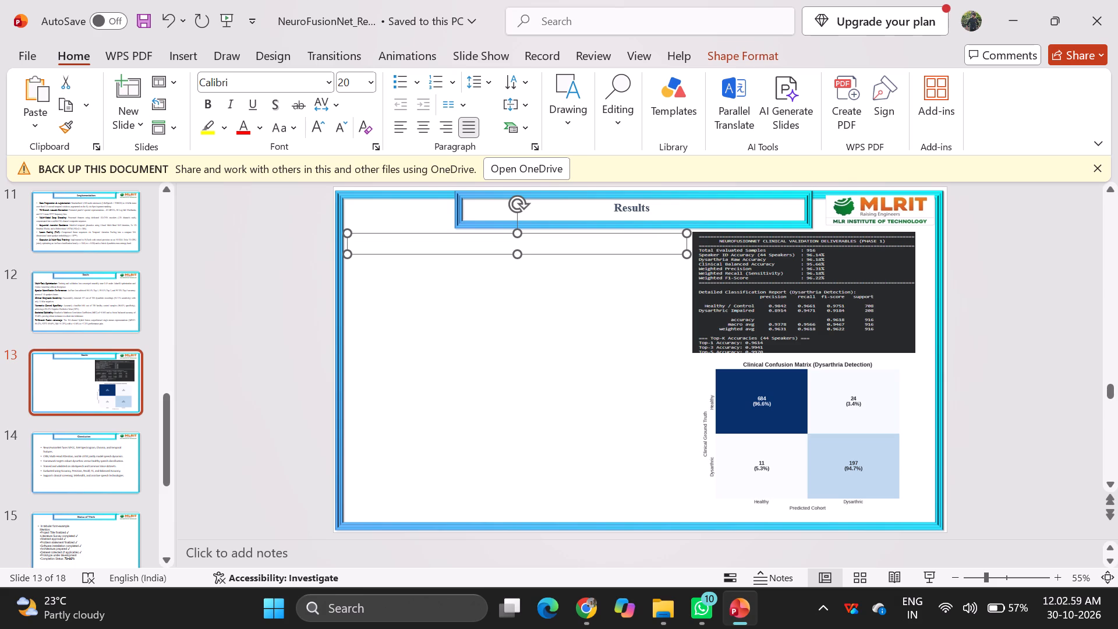
right_click(490, 241)
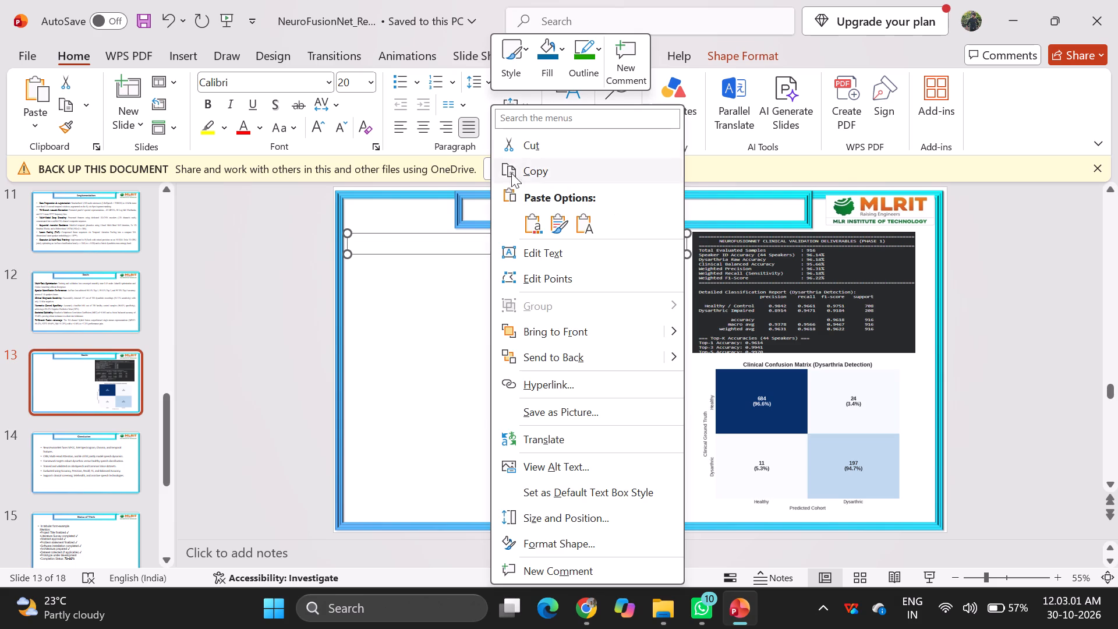
left_click(521, 151)
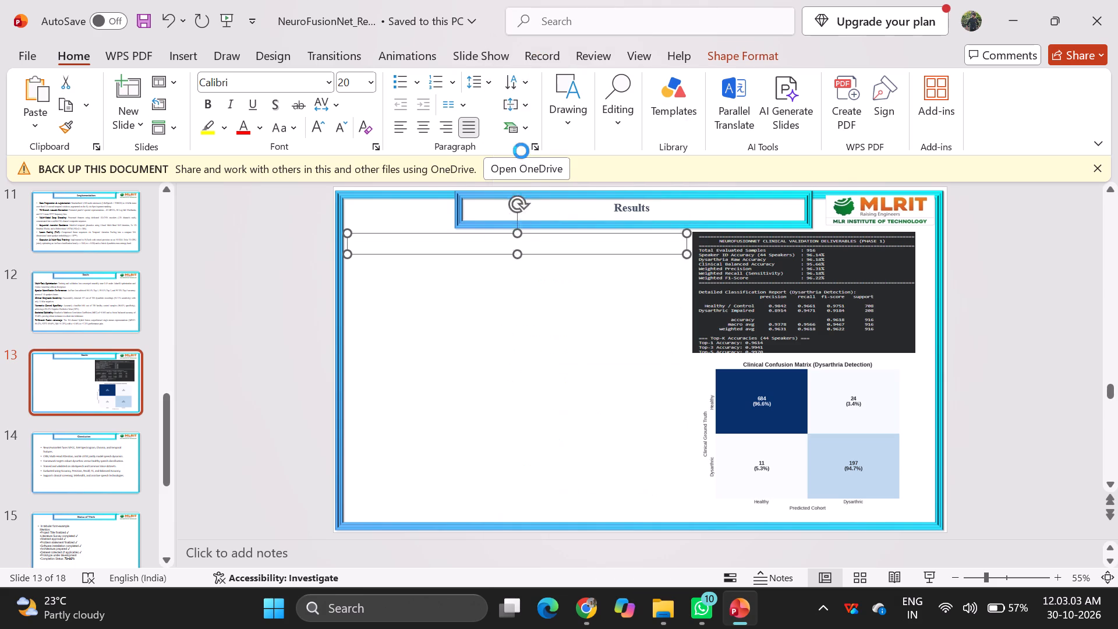
left_click(786, 299)
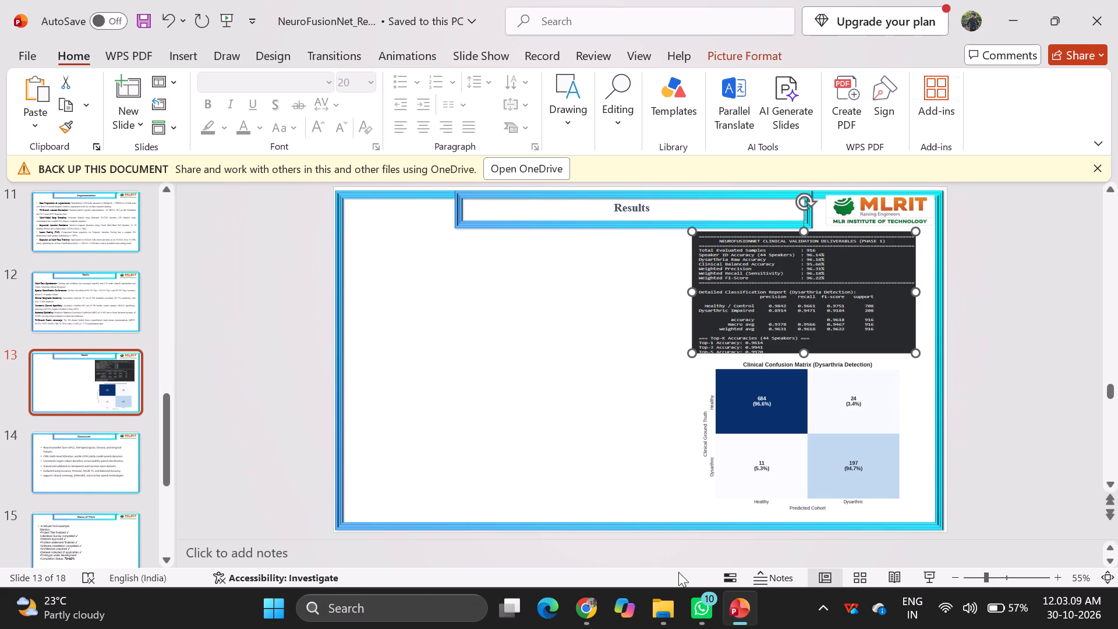
left_click(597, 615)
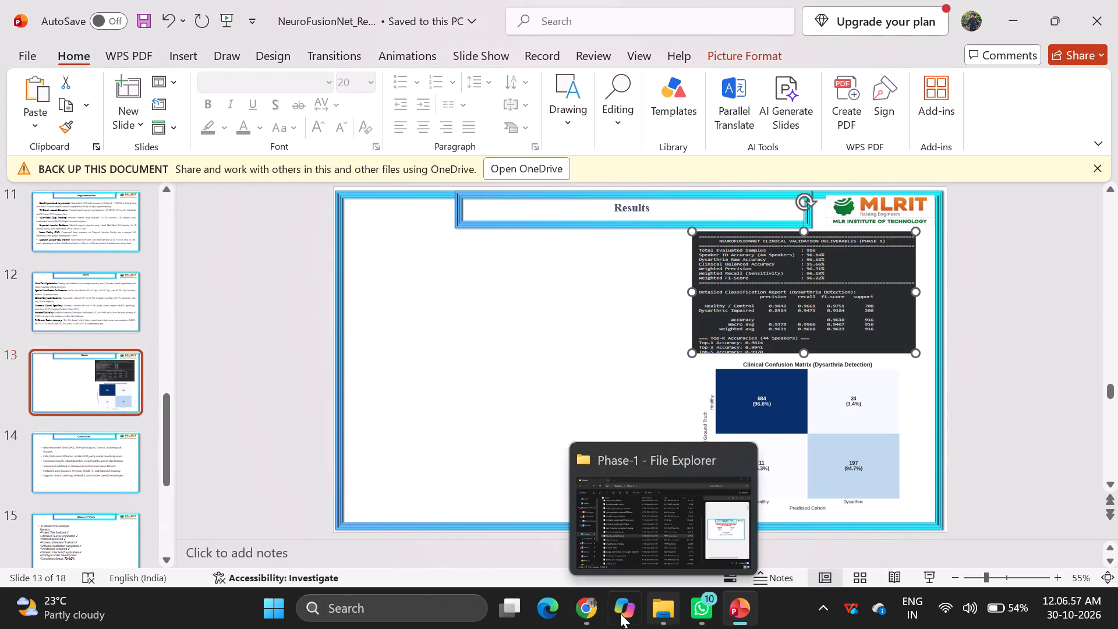
left_click(581, 619)
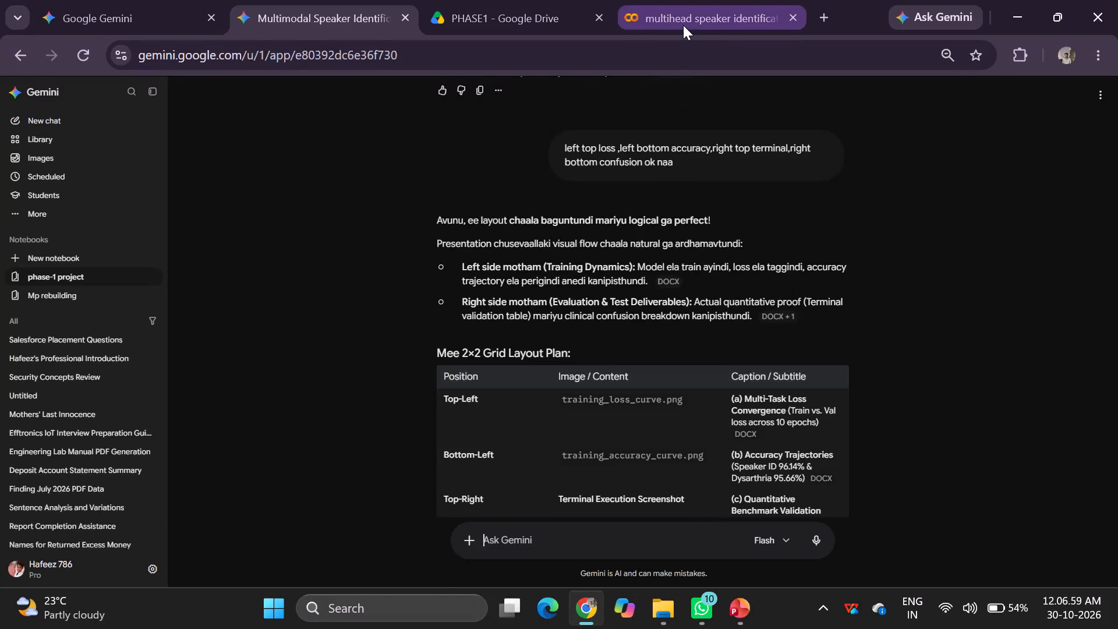
Find the loss and accuracy convergence plot in the multihead speaker identification Colab notebook and copy the image.
left_click(683, 25)
scroll(575, 295, "down", 20)
scroll(575, 295, "down", 1)
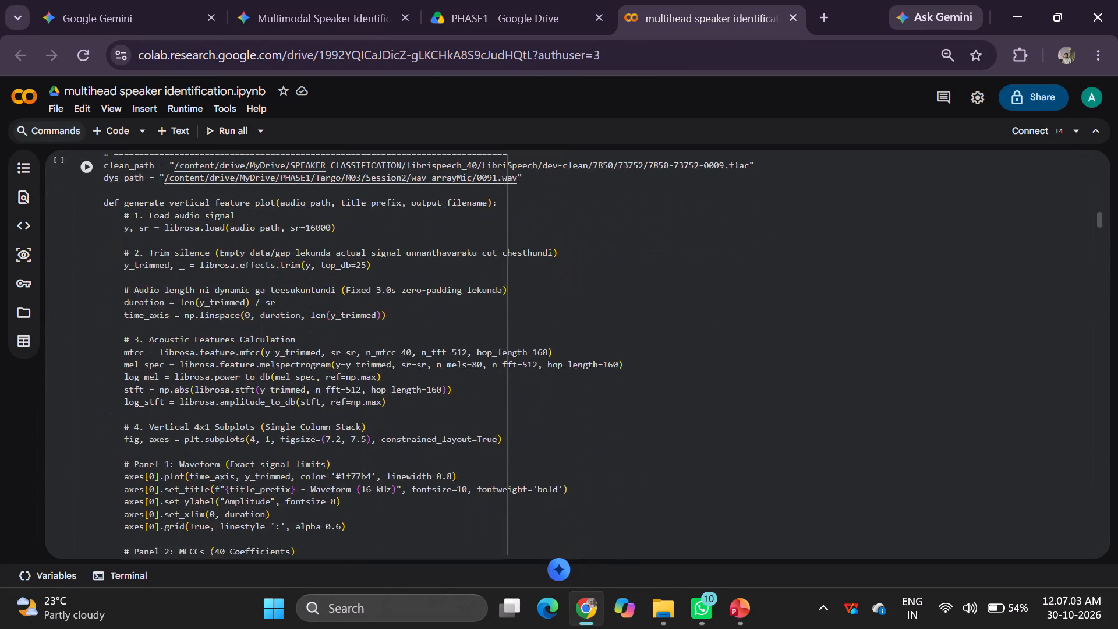
scroll(575, 295, "down", 7)
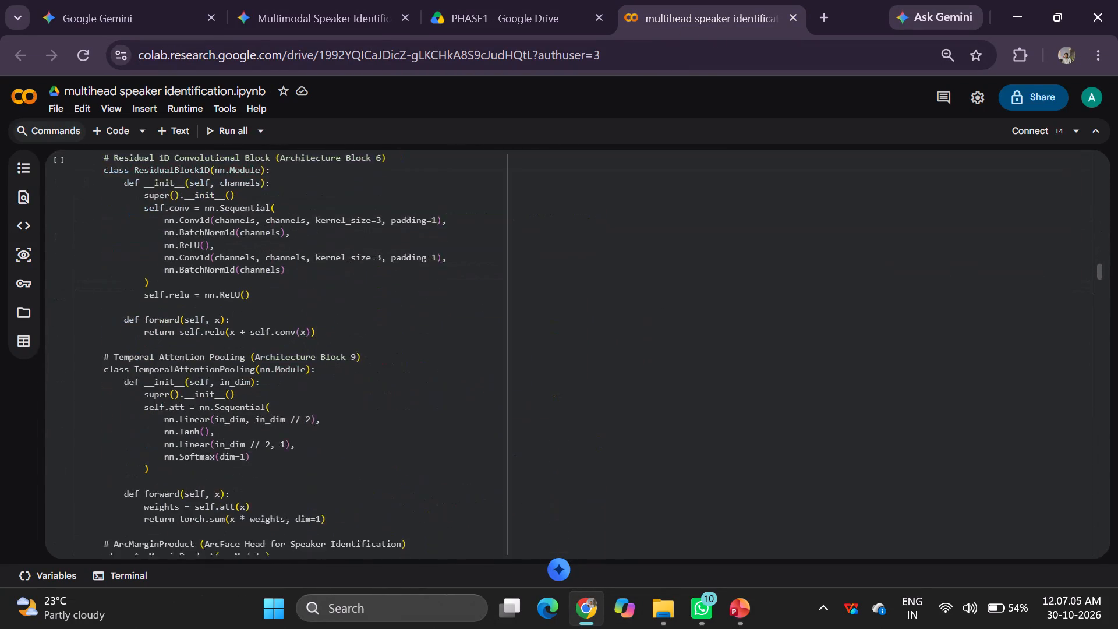
scroll(575, 295, "down", 6)
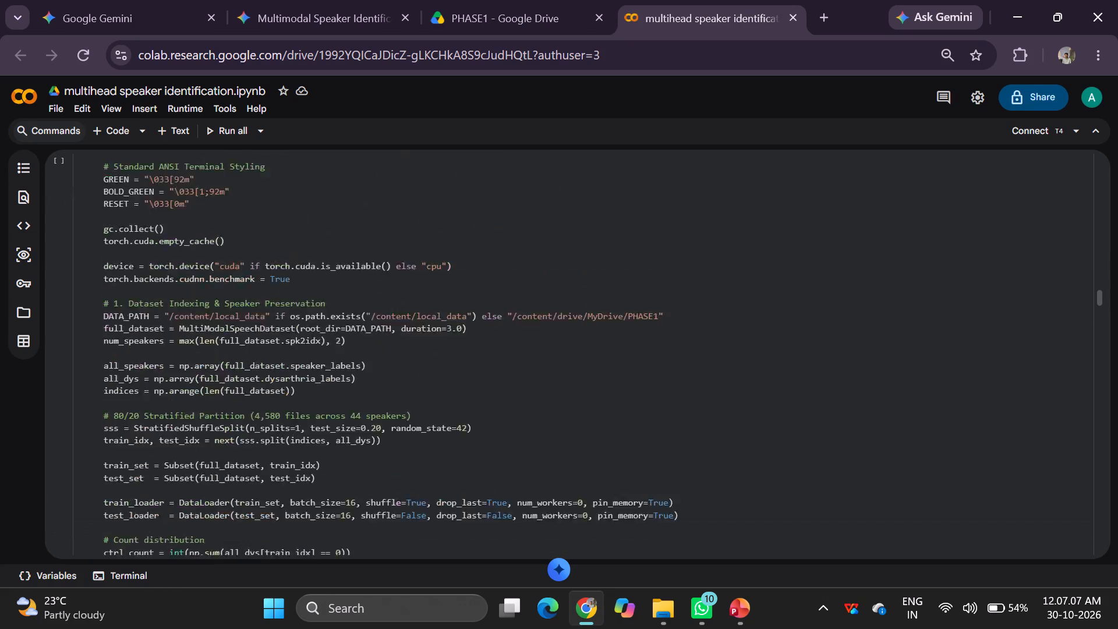
scroll(575, 295, "down", 7)
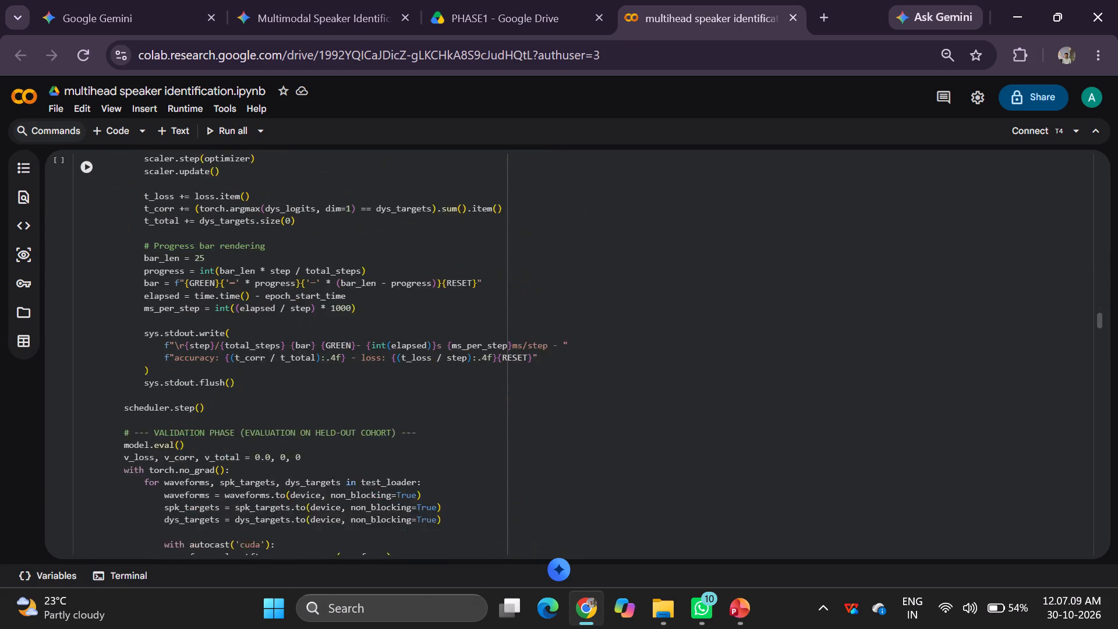
scroll(575, 295, "down", 6)
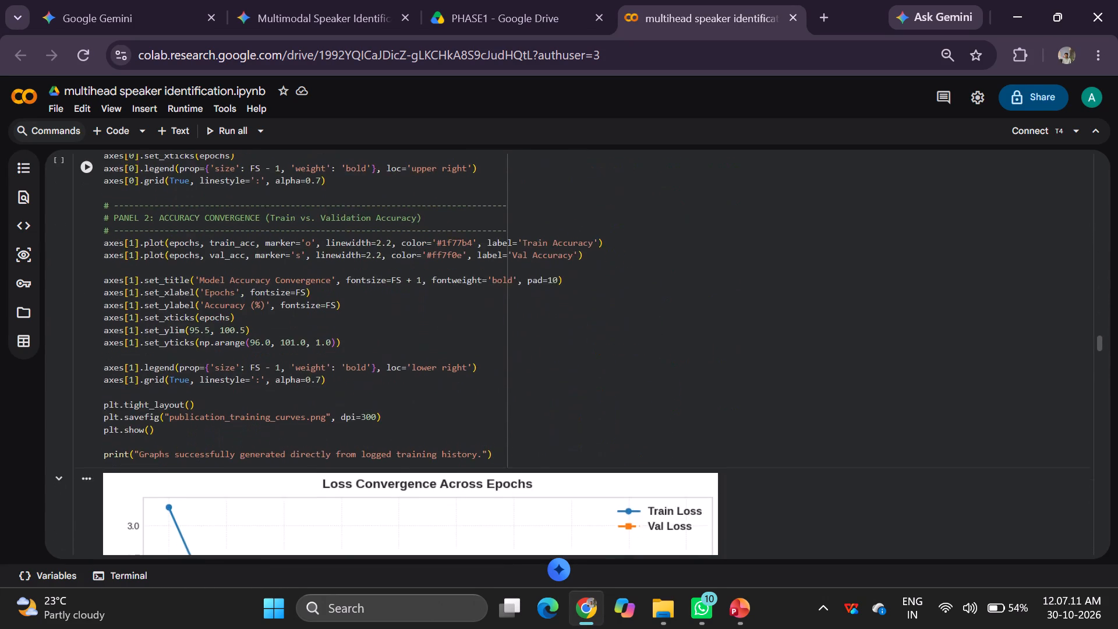
scroll(575, 295, "down", 1)
left_click(513, 372)
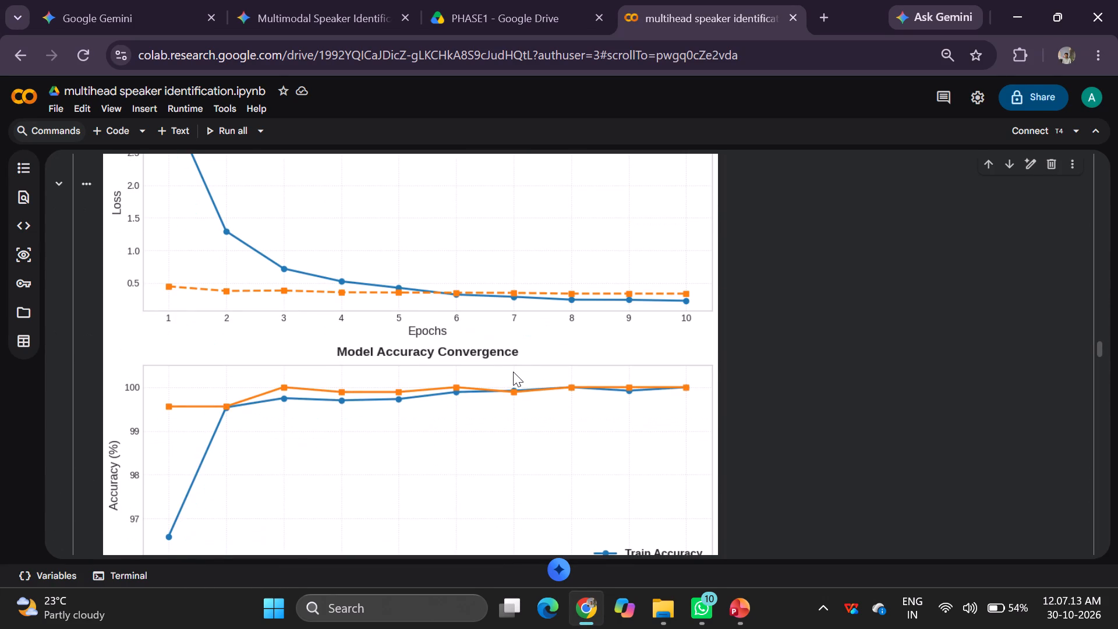
right_click(513, 372)
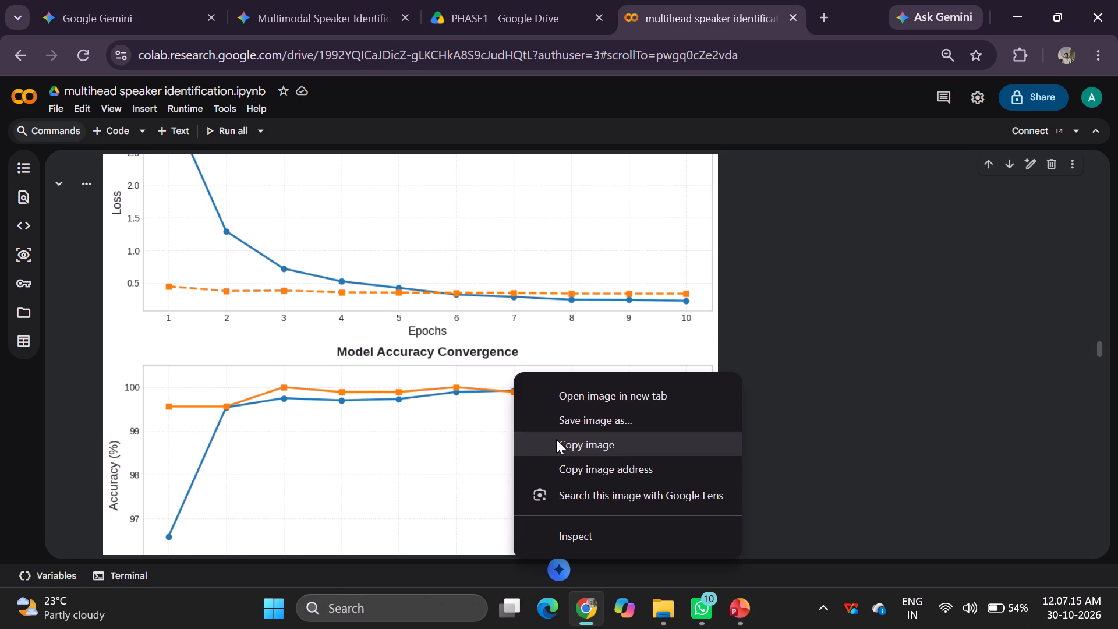
left_click(556, 439)
Switch to PowerPoint, paste the loss and accuracy plot onto slide 13, and position it in the slide's empty left half.
left_click(731, 602)
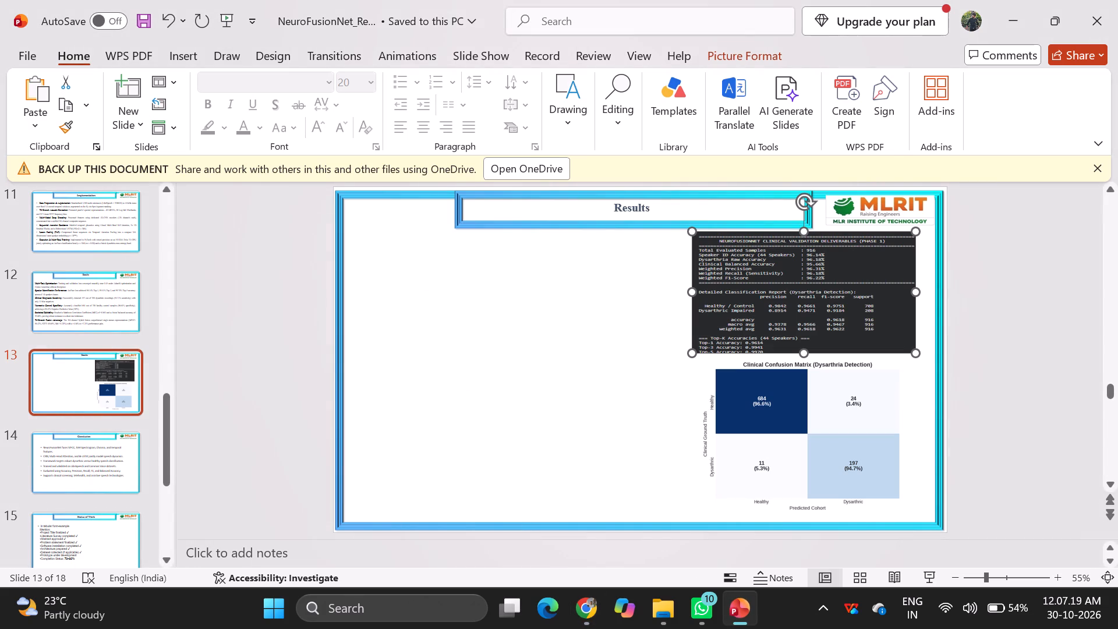
left_click(490, 386)
key("ctrl+v")
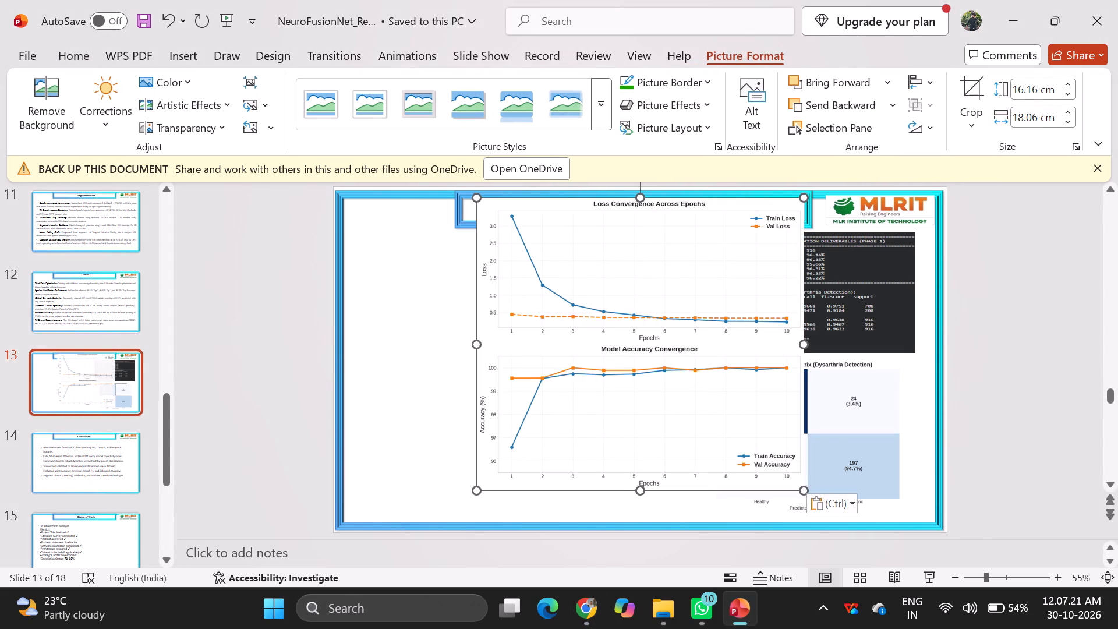
left_click_drag(599, 378, 476, 404)
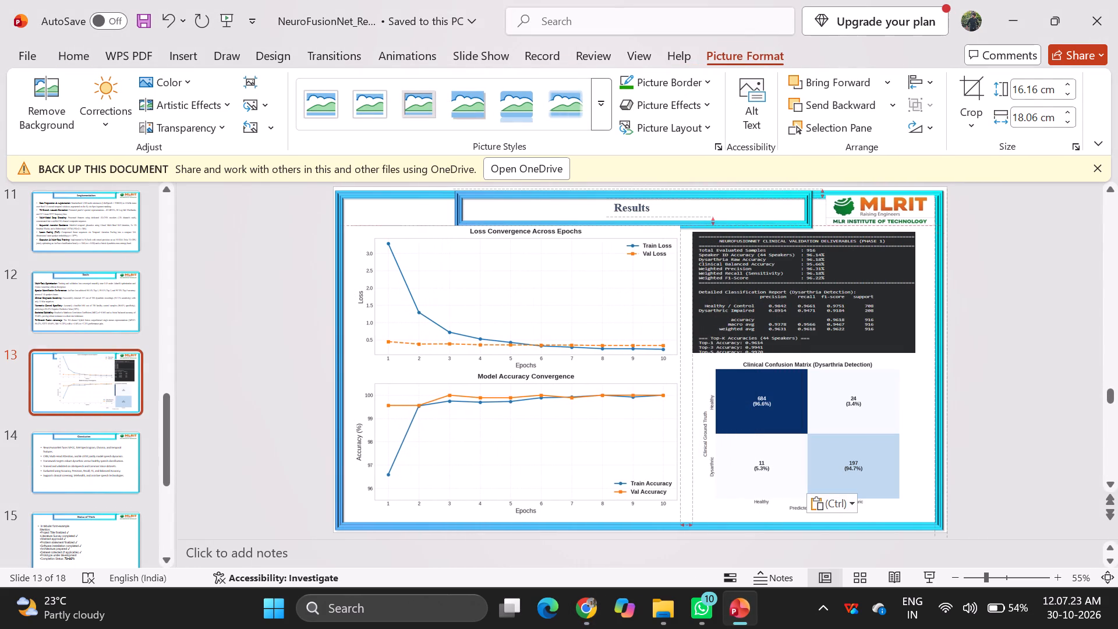
left_click_drag(476, 404, 477, 405)
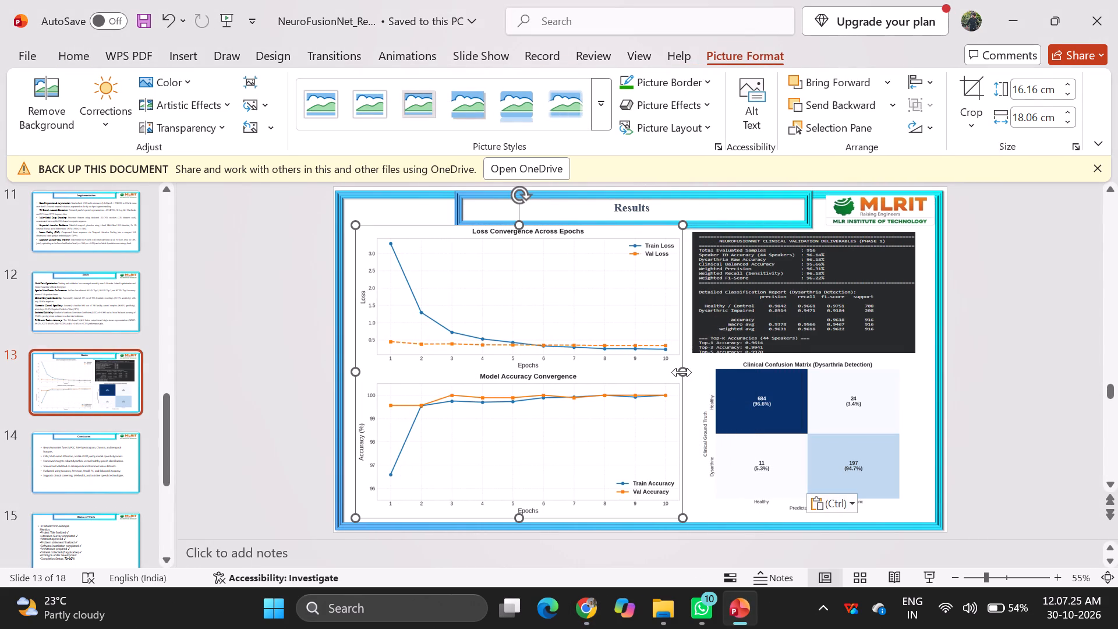
Resize the loss and accuracy plot to about 13.85 cm wide and 15.81 cm high, lowering its top edge below the Results title.
left_click_drag(682, 372, 604, 376)
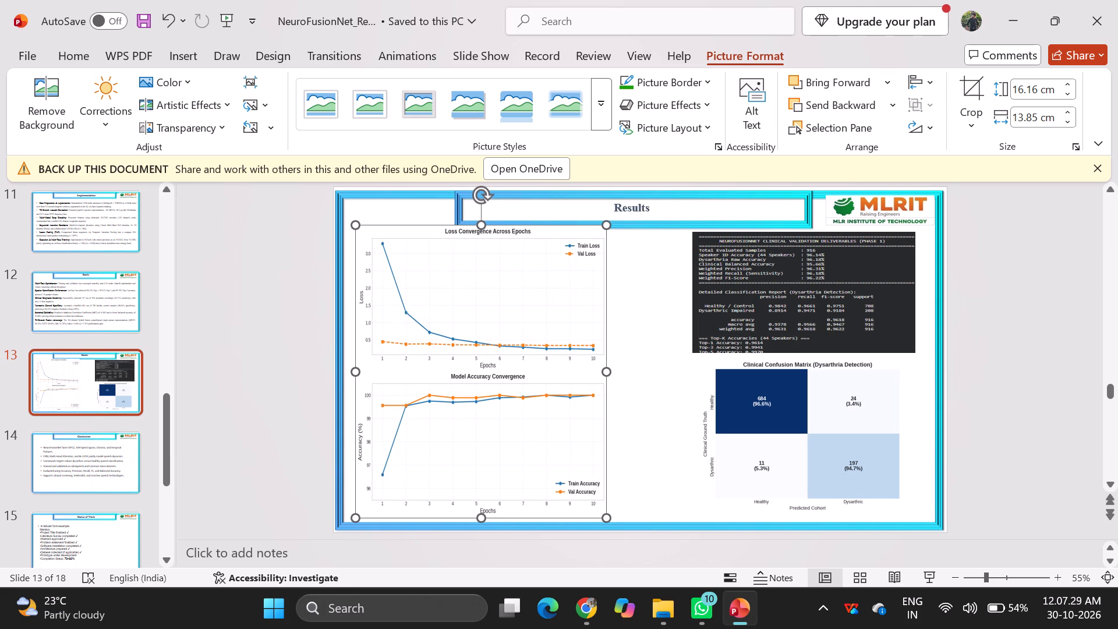
left_click_drag(483, 224, 483, 232)
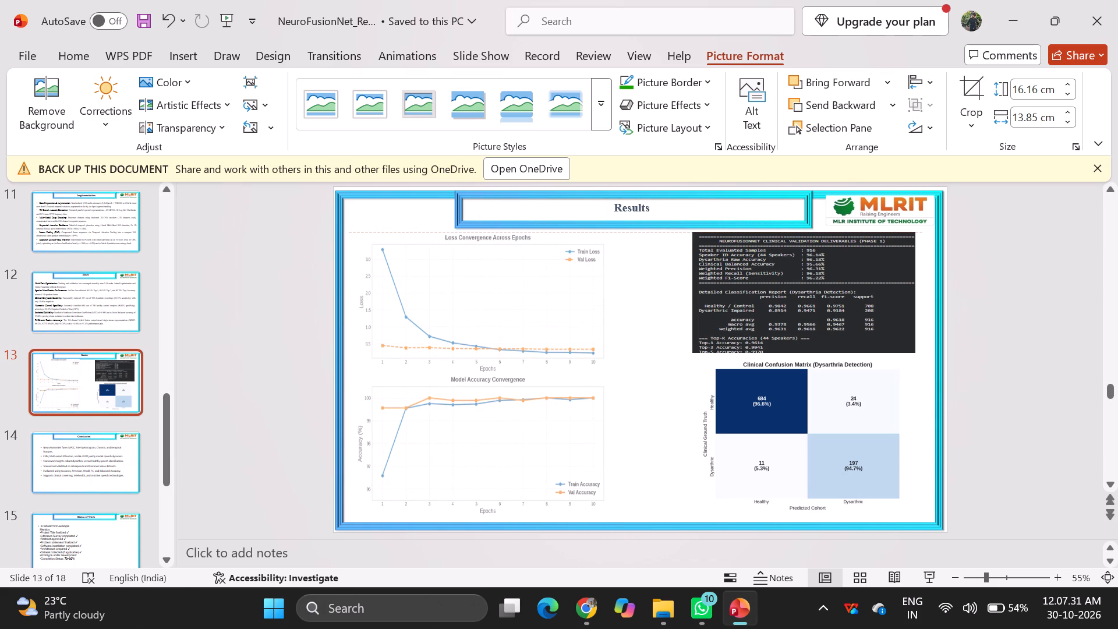
left_click_drag(483, 232, 483, 235)
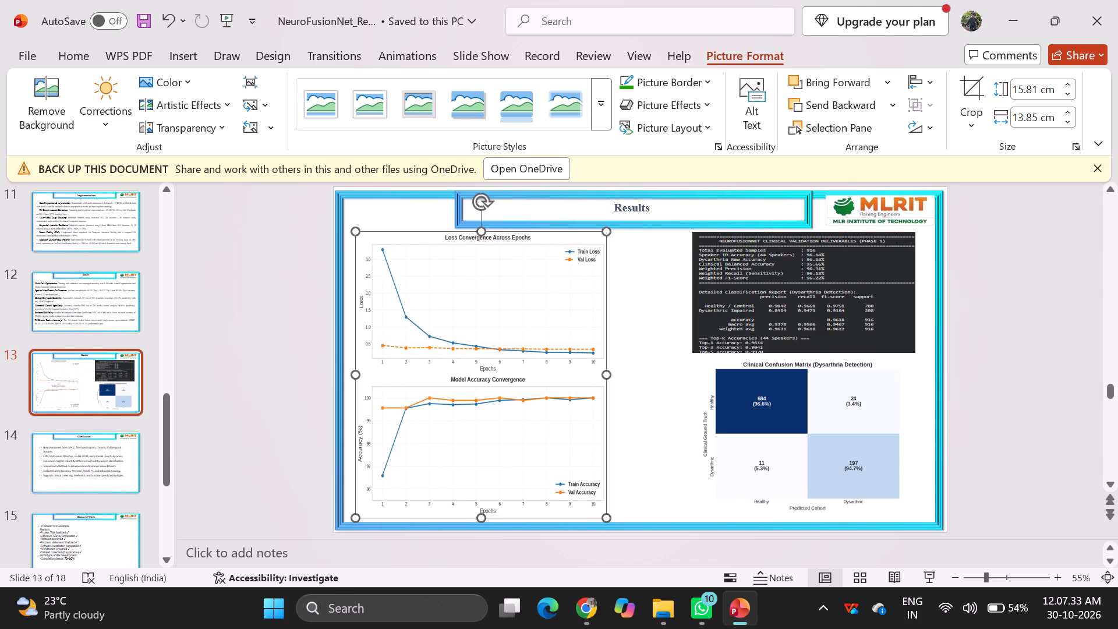
Widen the terminal report image toward the loss plot to about 14.9 cm.
left_click(650, 352)
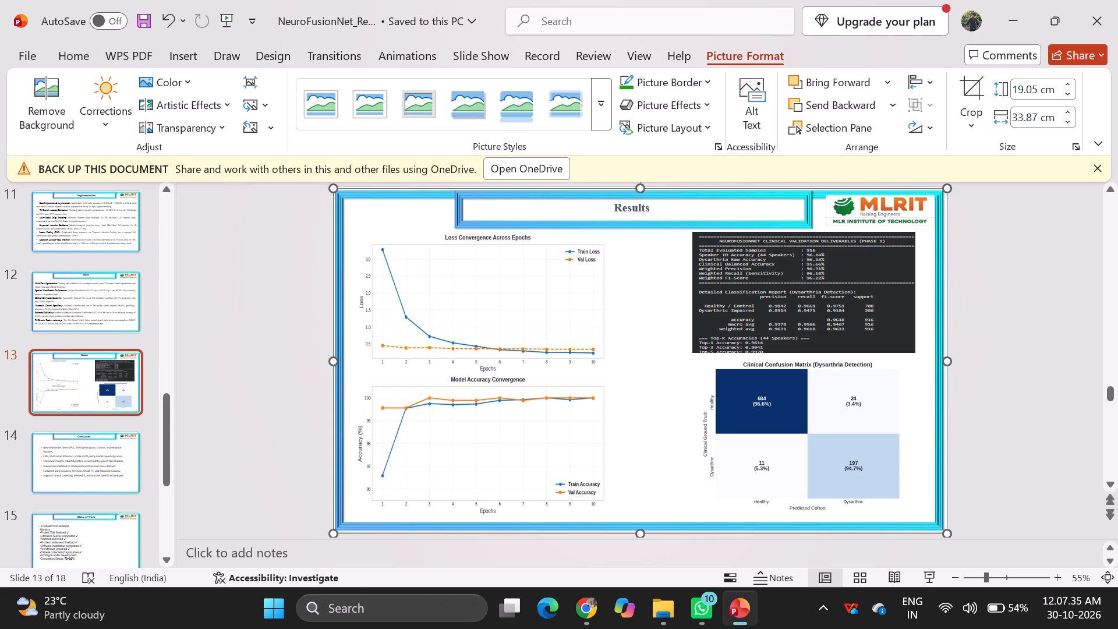
left_click(738, 329)
left_click_drag(694, 293, 678, 293)
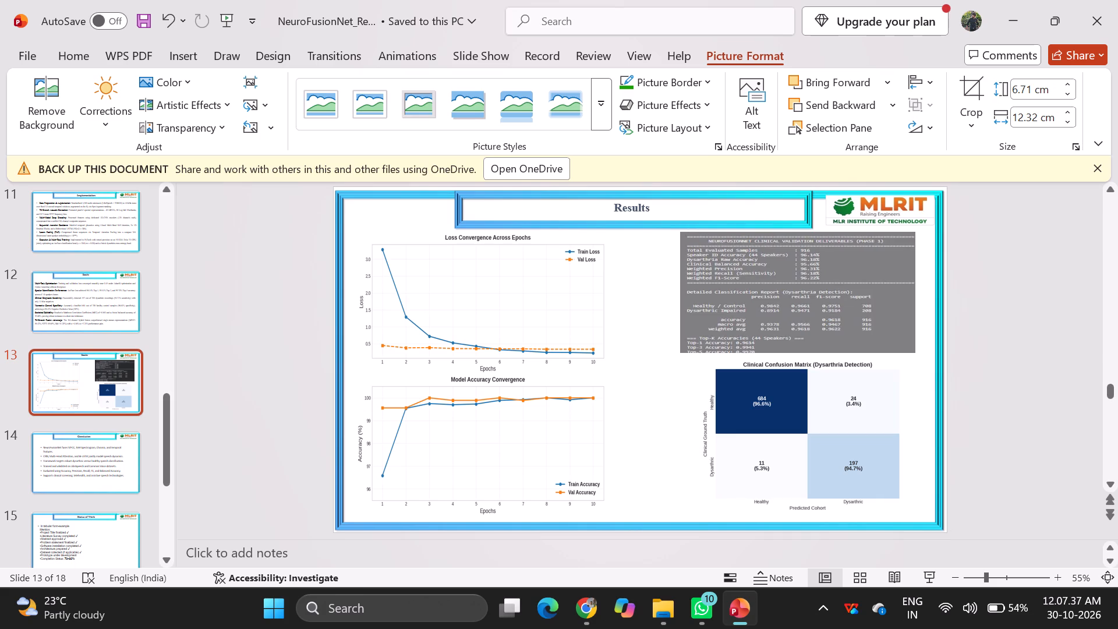
left_click_drag(678, 293, 645, 293)
Resize the confusion matrix image to about 14.37 cm wide and 7.57 cm high, leaving a gap beneath the terminal report.
left_click(769, 423)
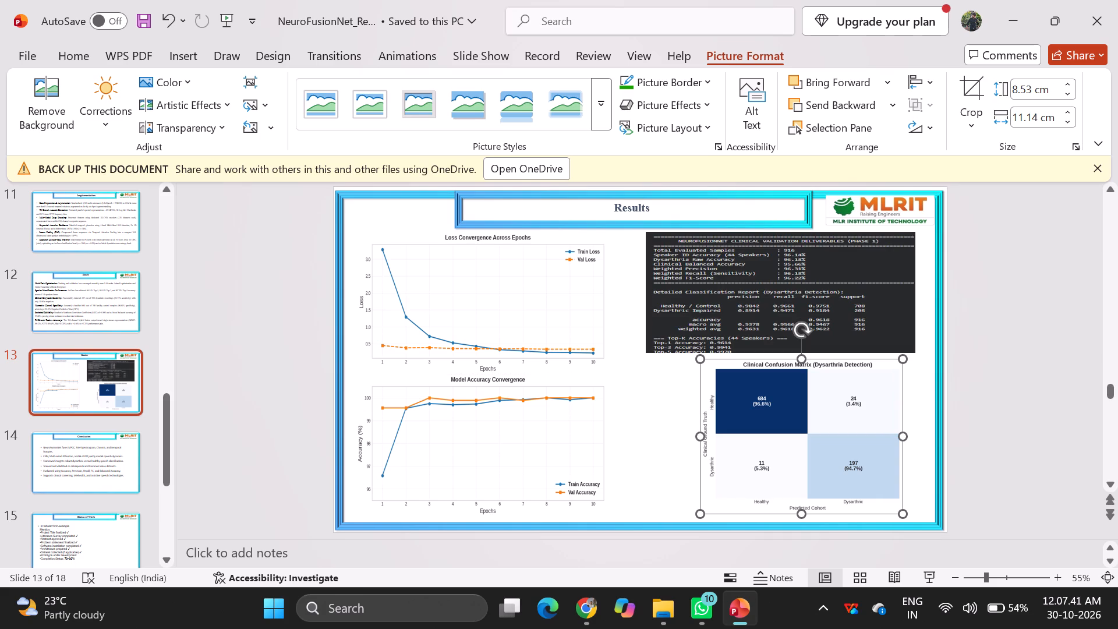
left_click(701, 437)
left_click_drag(701, 437, 660, 436)
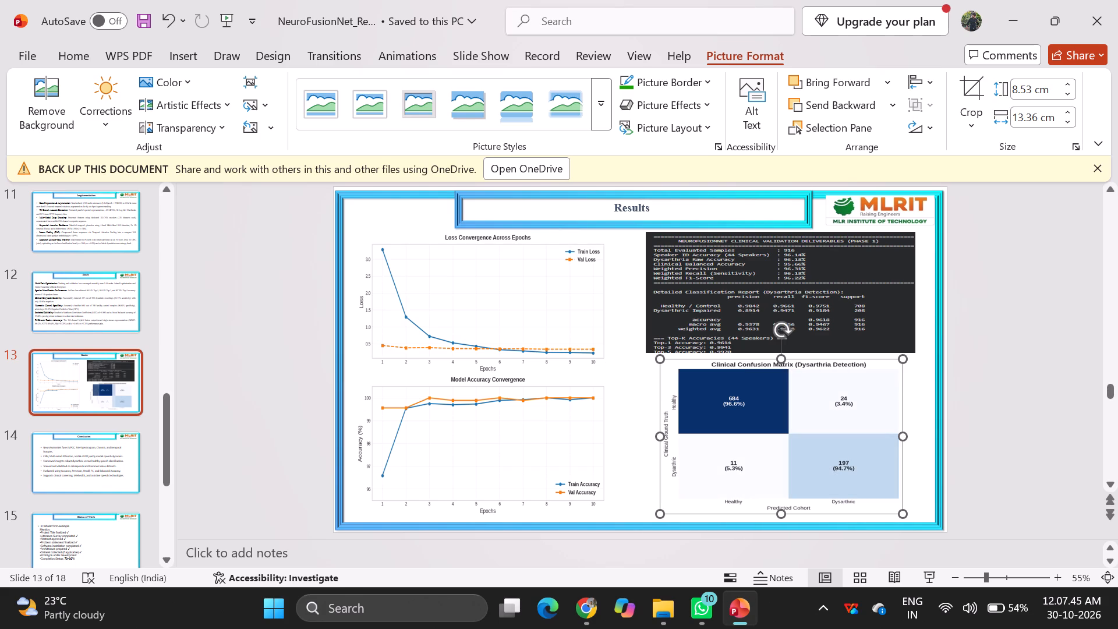
left_click_drag(900, 439, 913, 439)
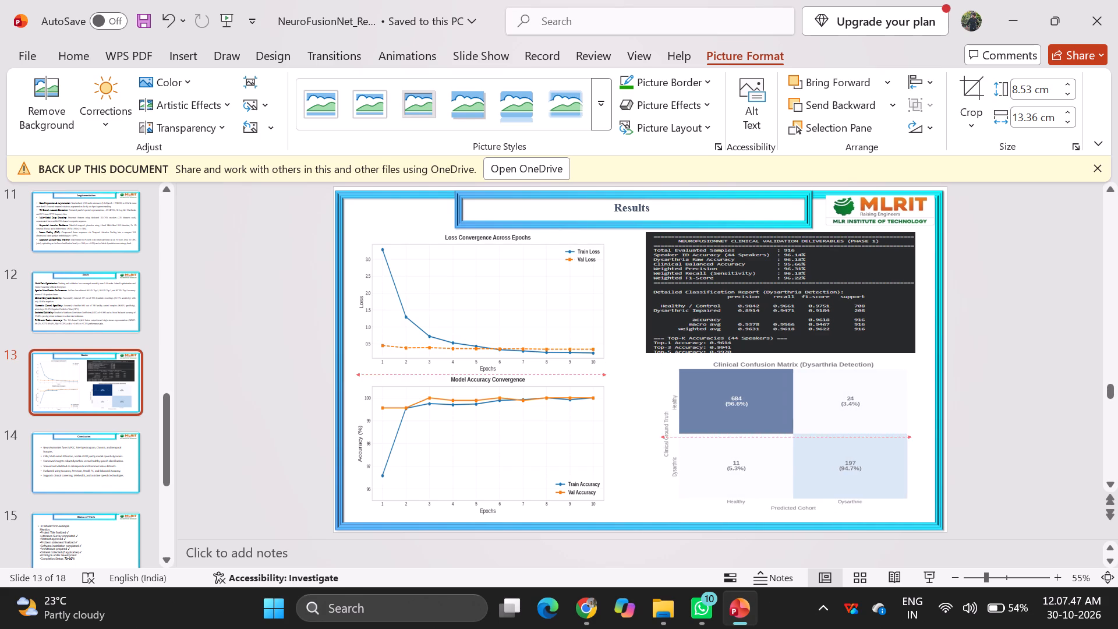
left_click_drag(913, 439, 921, 442)
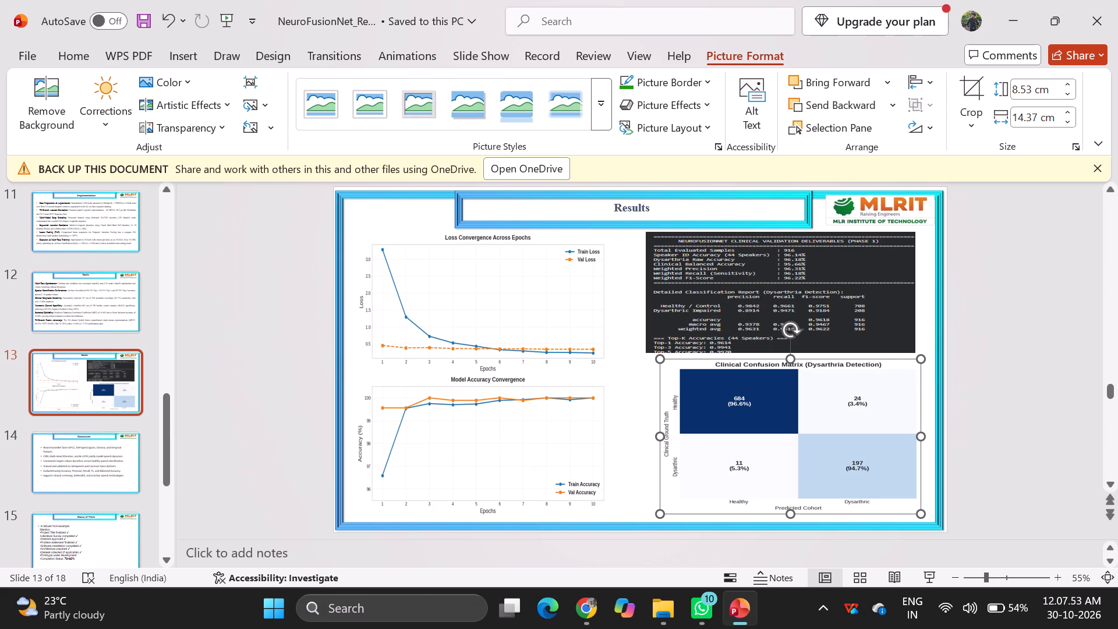
left_click_drag(788, 362, 788, 375)
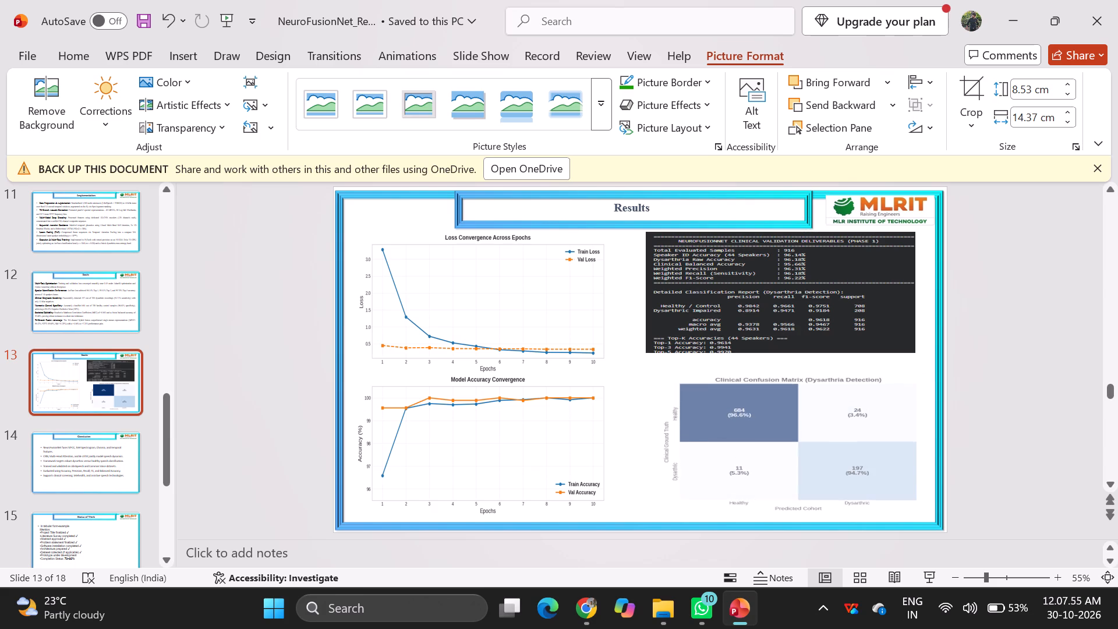
left_click_drag(788, 375, 788, 377)
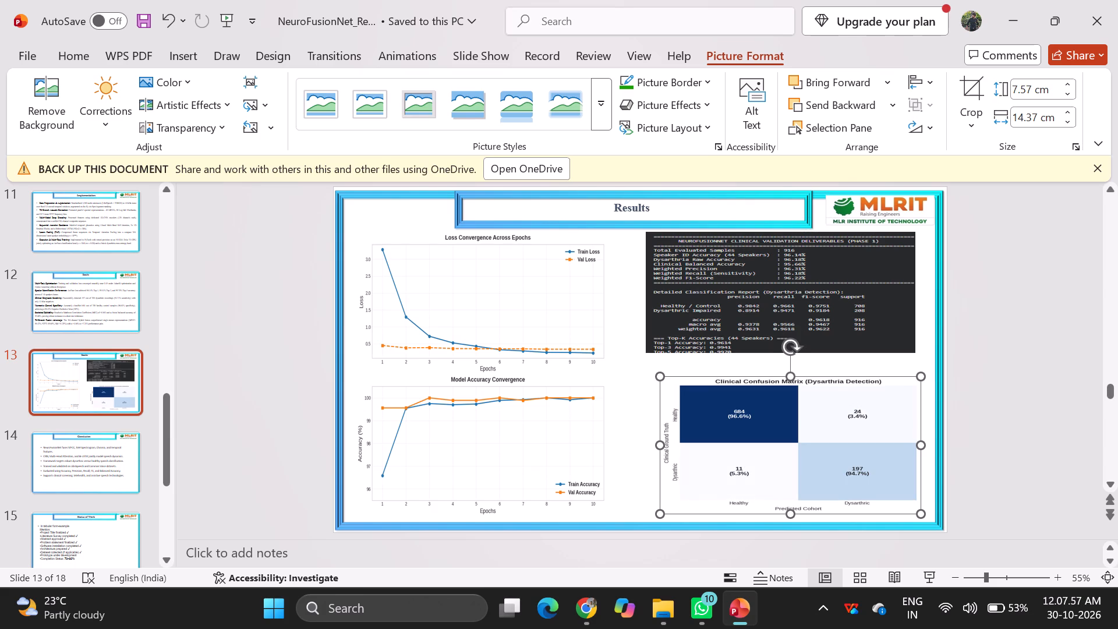
Stretch the terminal report image down to the confusion matrix's top edge, making it about 8.02 cm high.
left_click(814, 313)
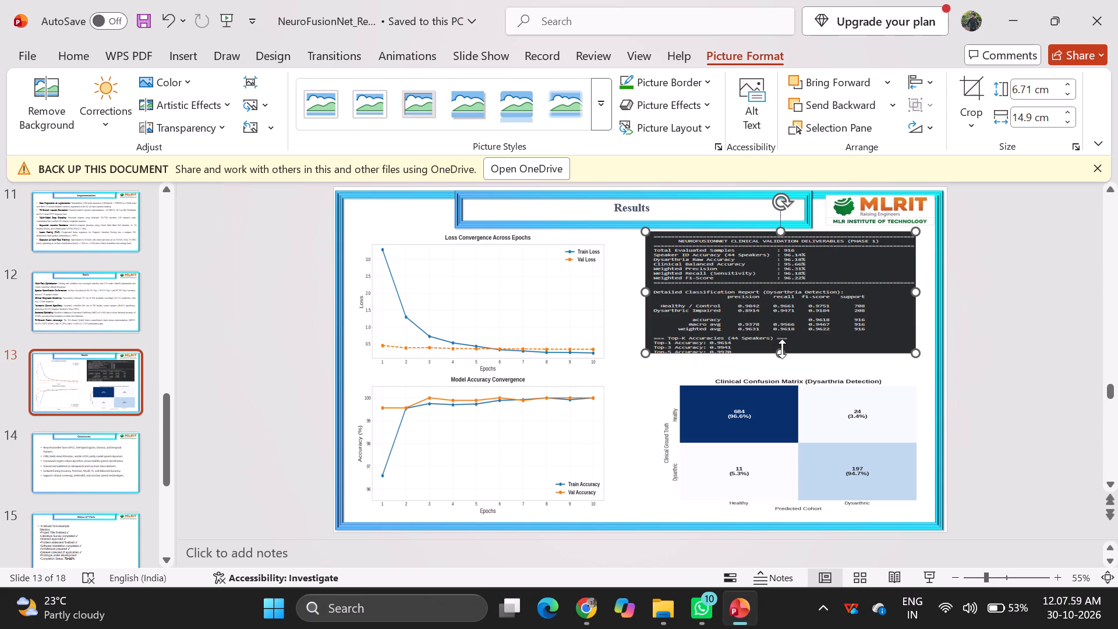
left_click_drag(781, 352, 782, 367)
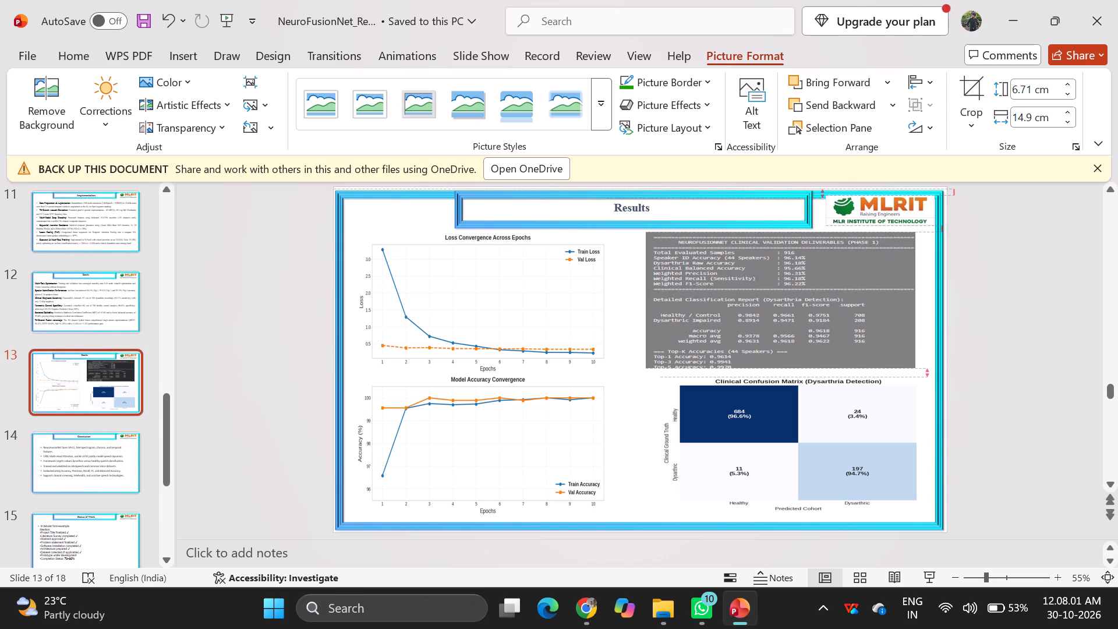
left_click_drag(782, 367, 782, 372)
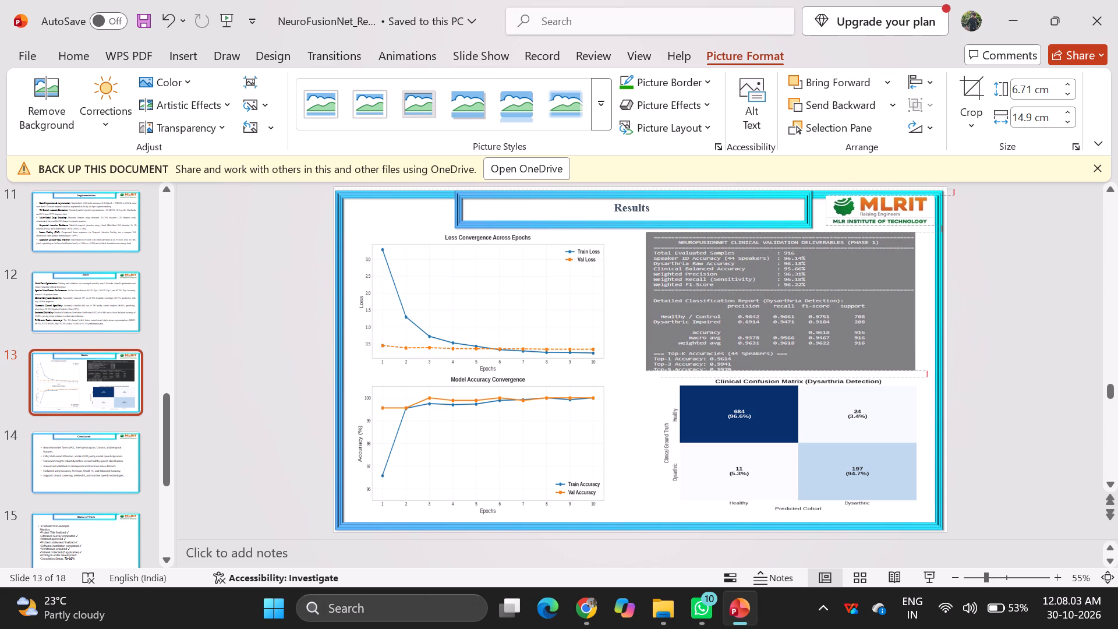
left_click_drag(782, 372, 783, 374)
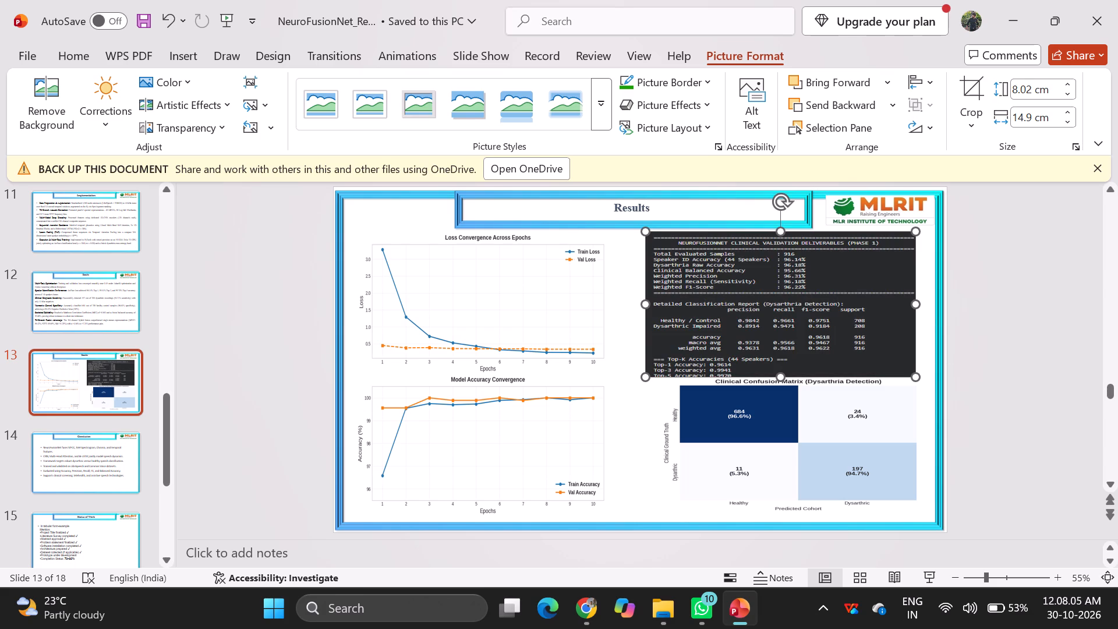
Widen the confusion matrix image so its left edge lines up with the terminal report's left edge.
left_click(685, 427)
left_click_drag(662, 442, 646, 439)
Widen the loss and accuracy plot until its right edge nearly meets the terminal report and confusion matrix images.
left_click(599, 400)
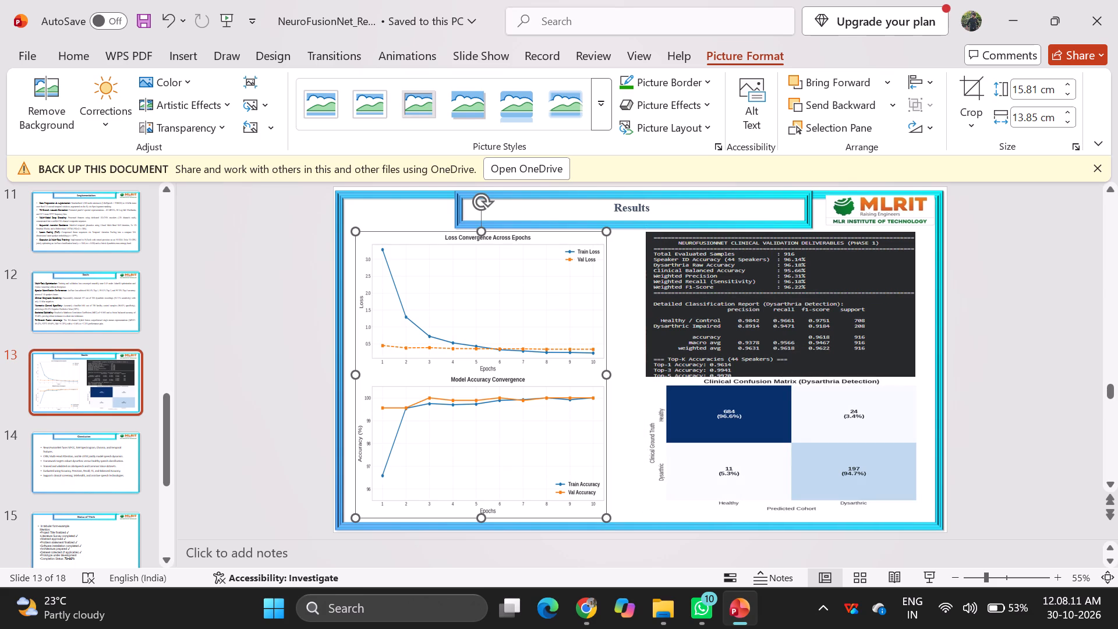
left_click_drag(606, 377, 631, 380)
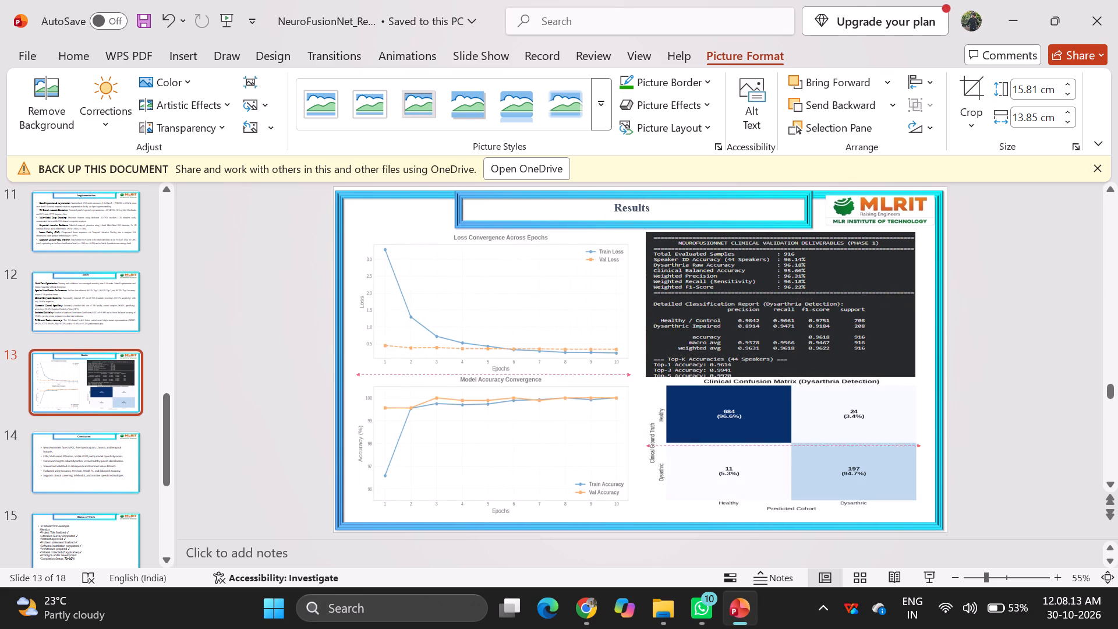
left_click_drag(631, 380, 638, 381)
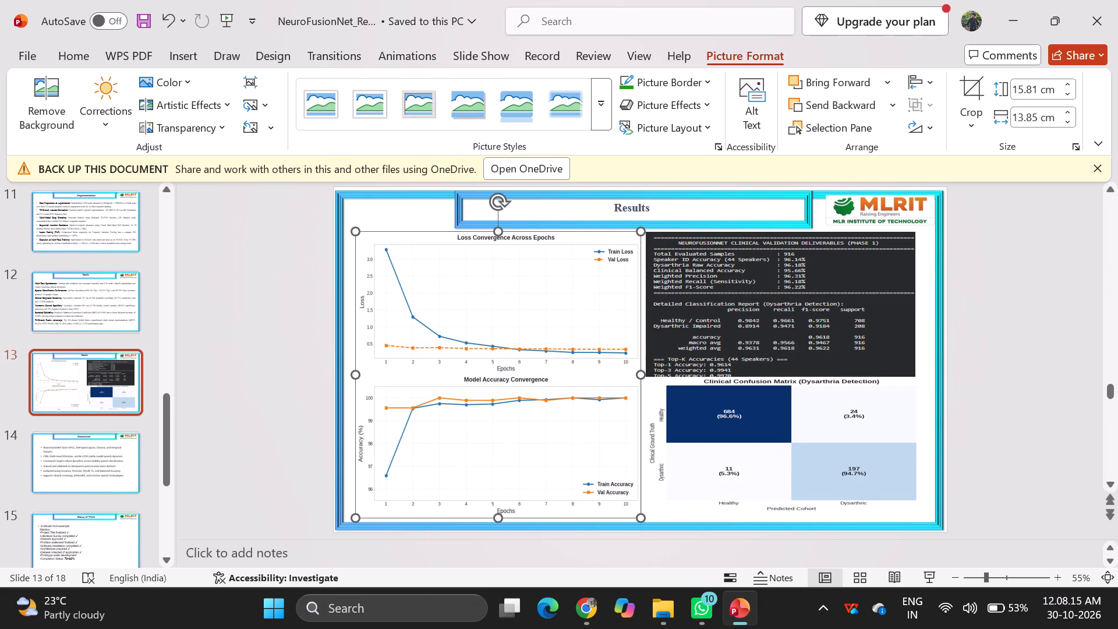
left_click(1027, 436)
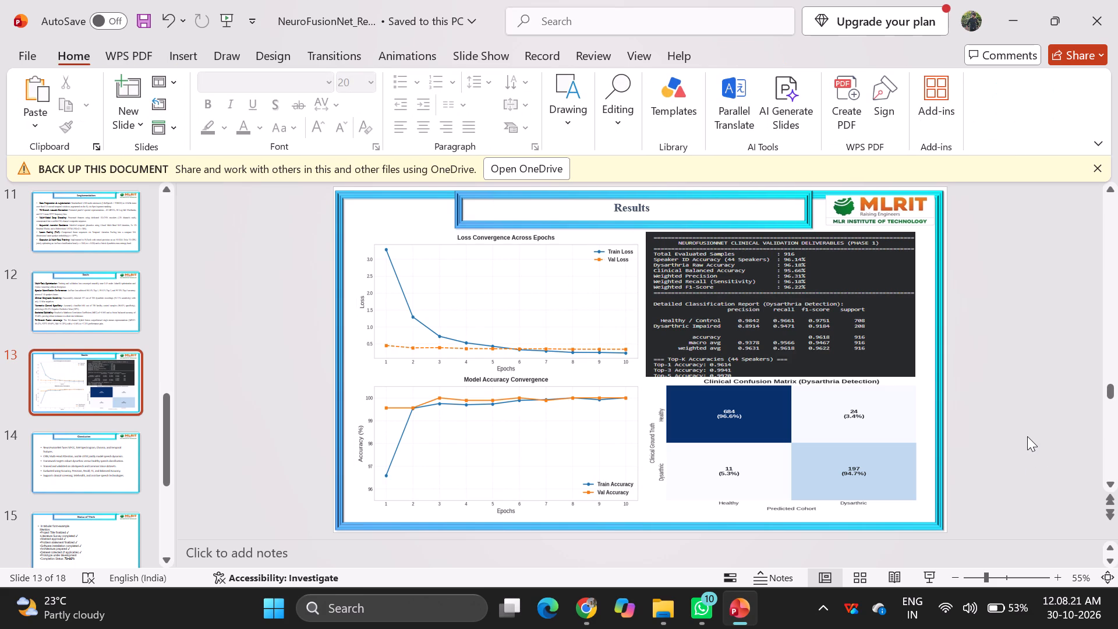
Go back to slide 12 to view its Results text.
key("Up")
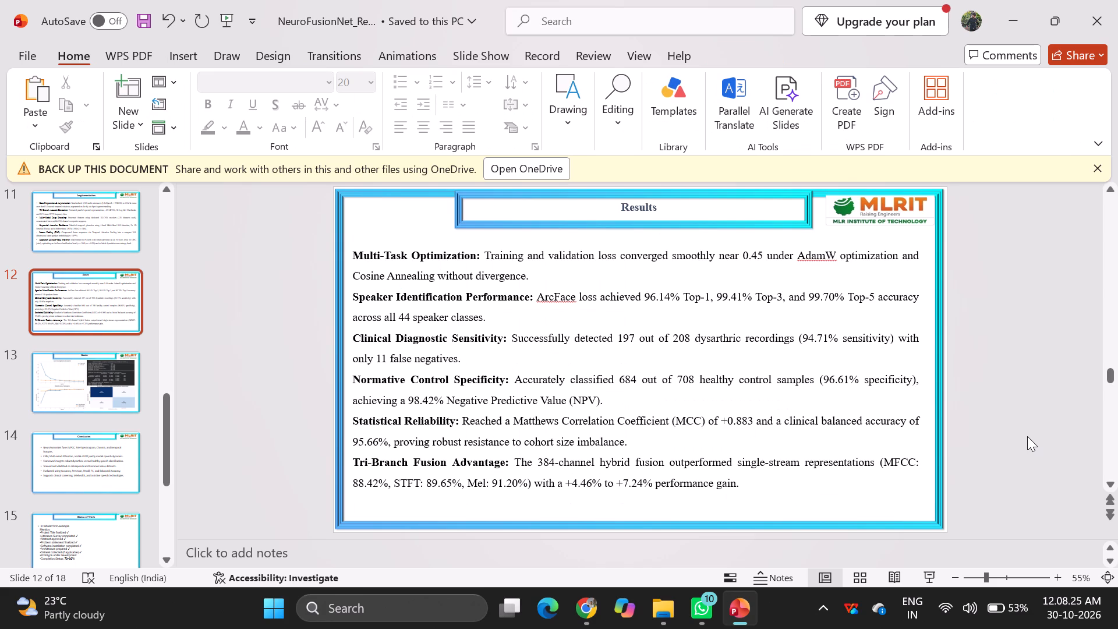
Move on past the Results figures slide to slide 14 and examine the Conclusion bullets.
key("Down")
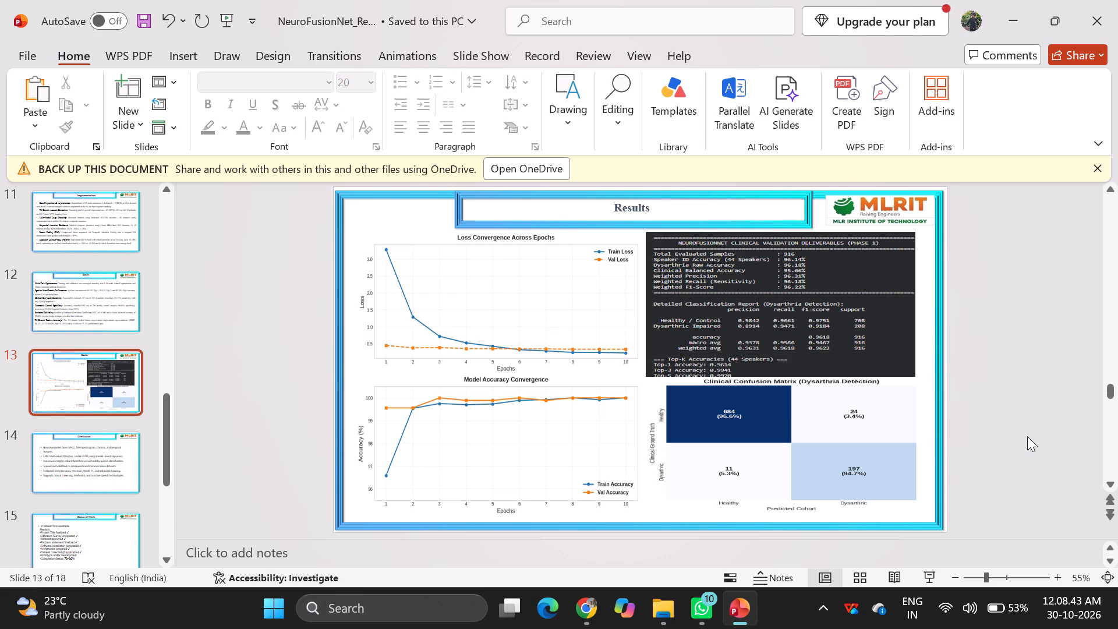
key("Down")
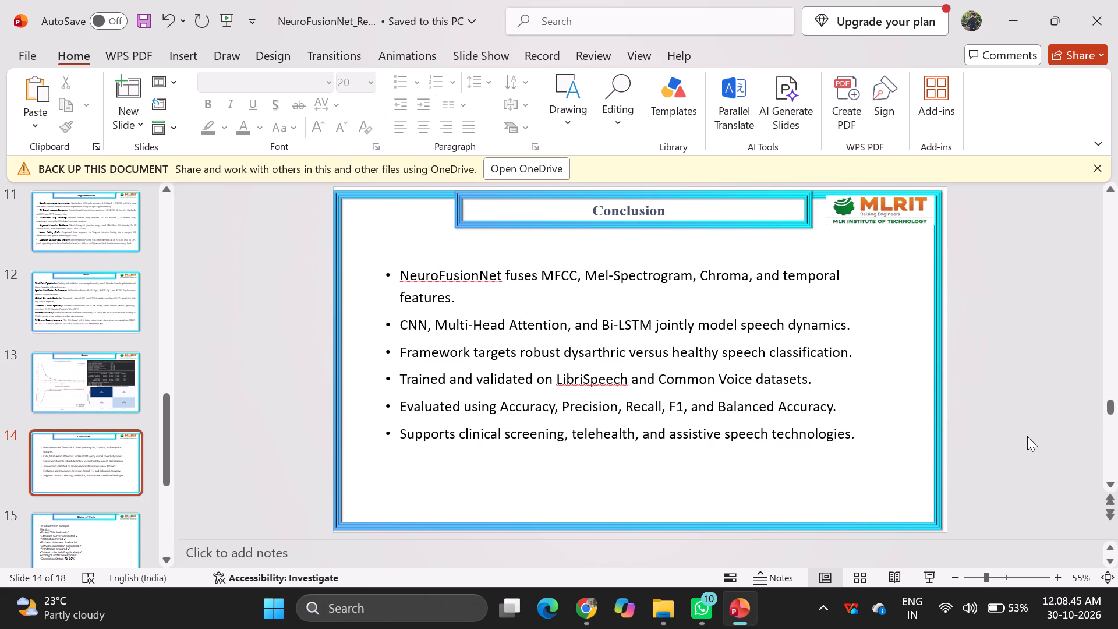
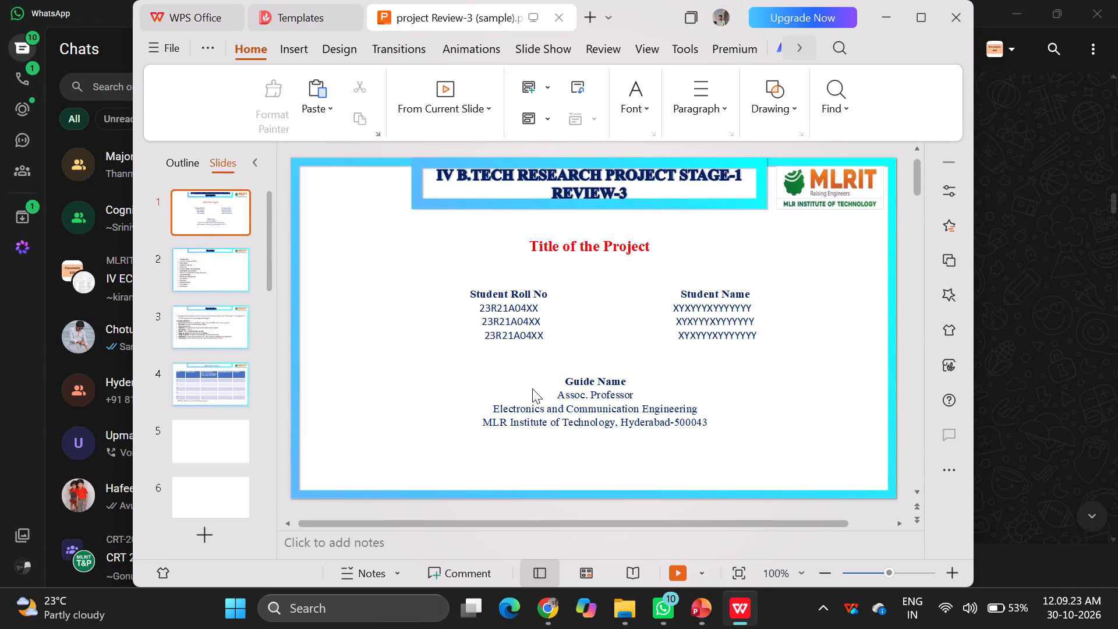
Copy all the red guideline text, from "Conclusion slide should contain" through the future enhancements bullet, on slide 15 of the sample Review-3 presentation.
scroll(532, 388, "down", 20)
scroll(532, 388, "down", 10)
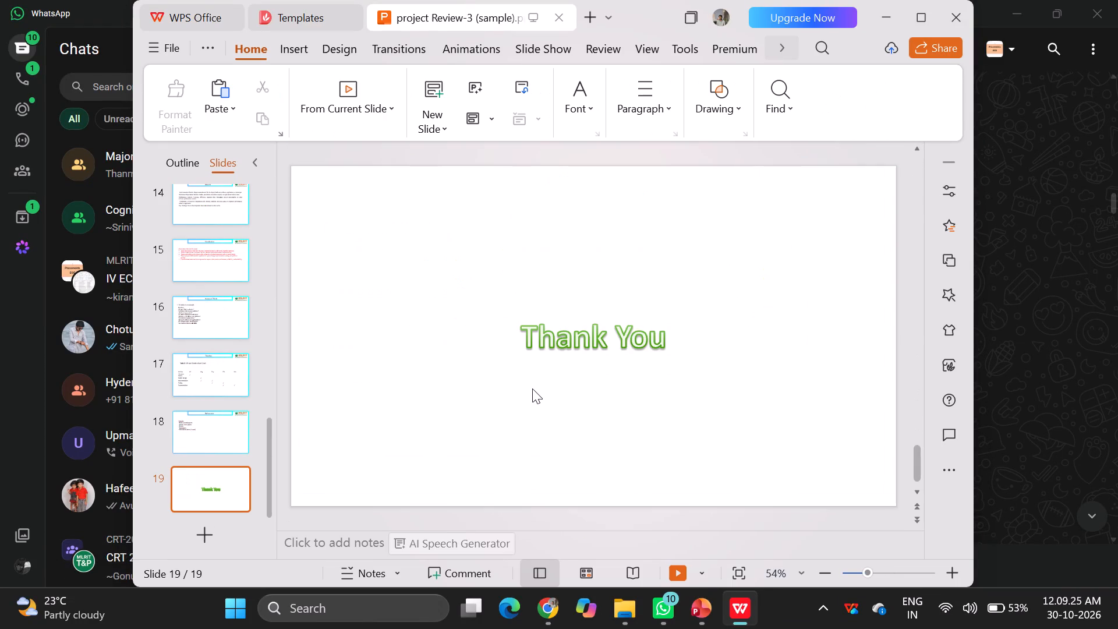
scroll(532, 388, "down", 1)
left_click(224, 239)
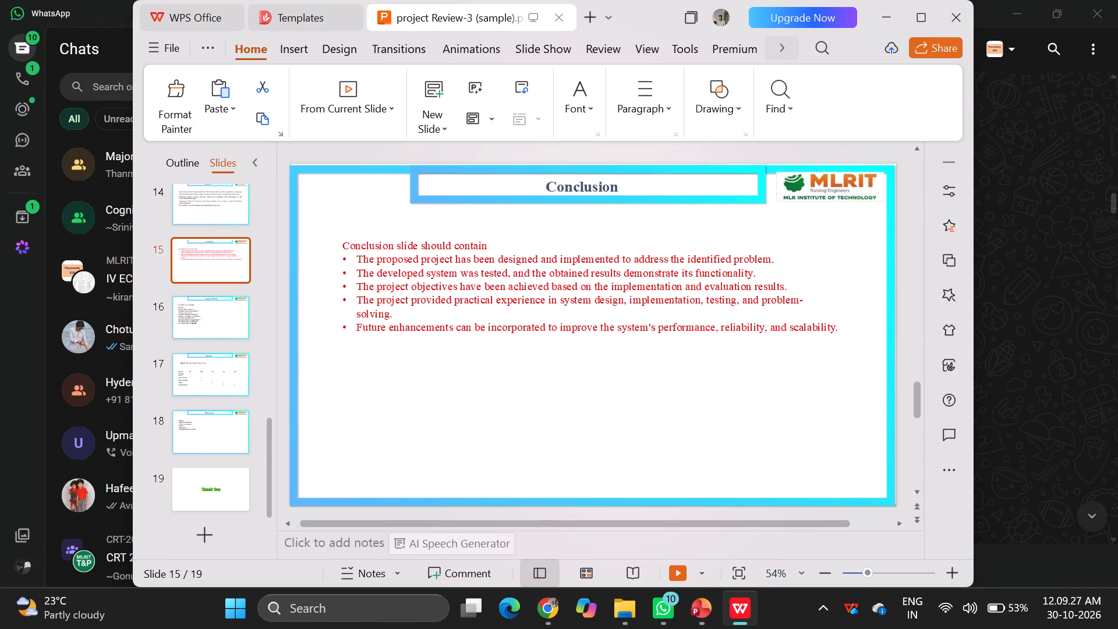
left_click_drag(342, 242, 484, 320)
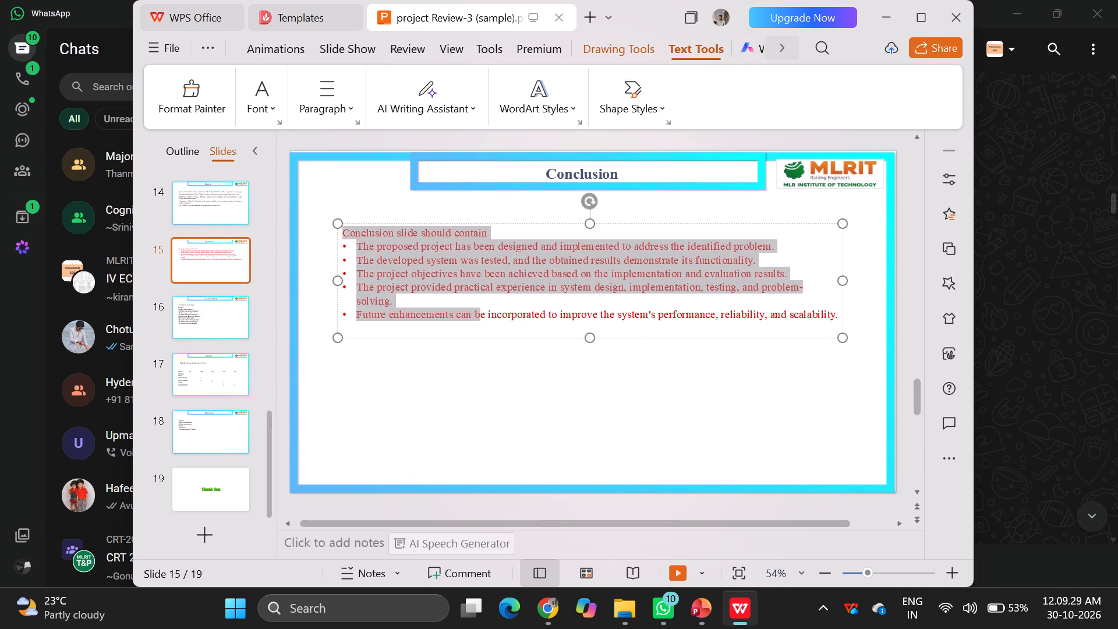
left_click_drag(484, 320, 865, 347)
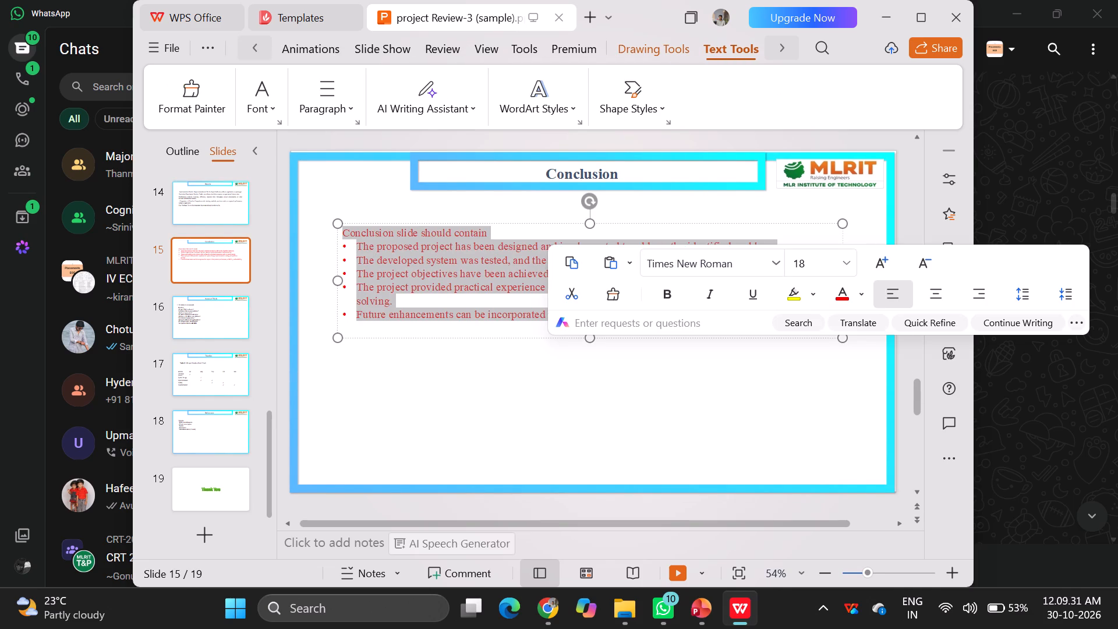
key("ctrl+c")
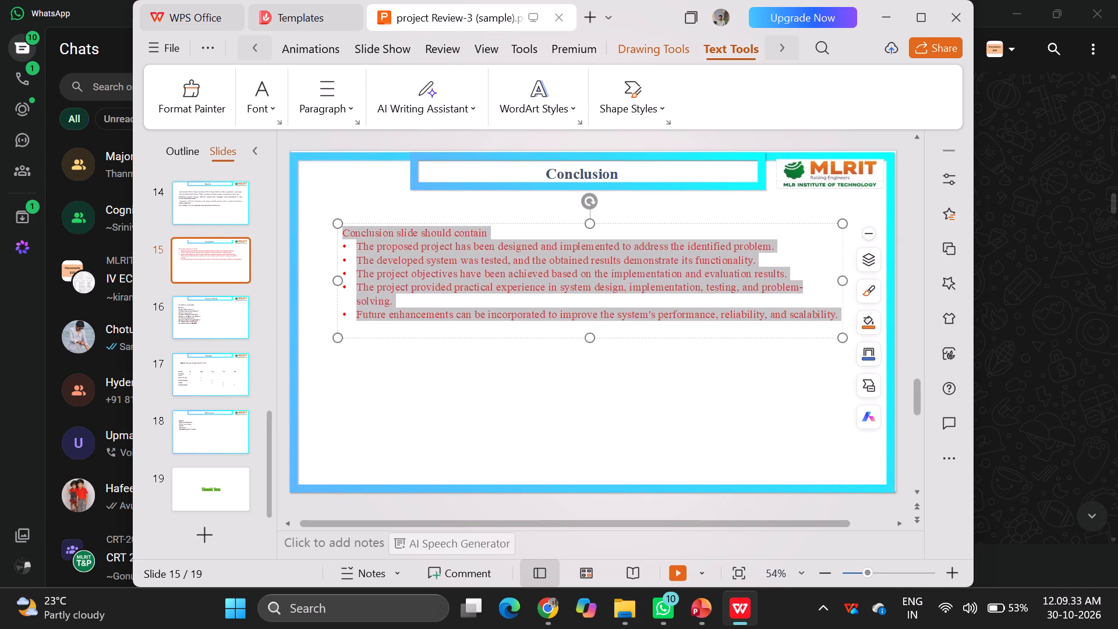
left_click(728, 433)
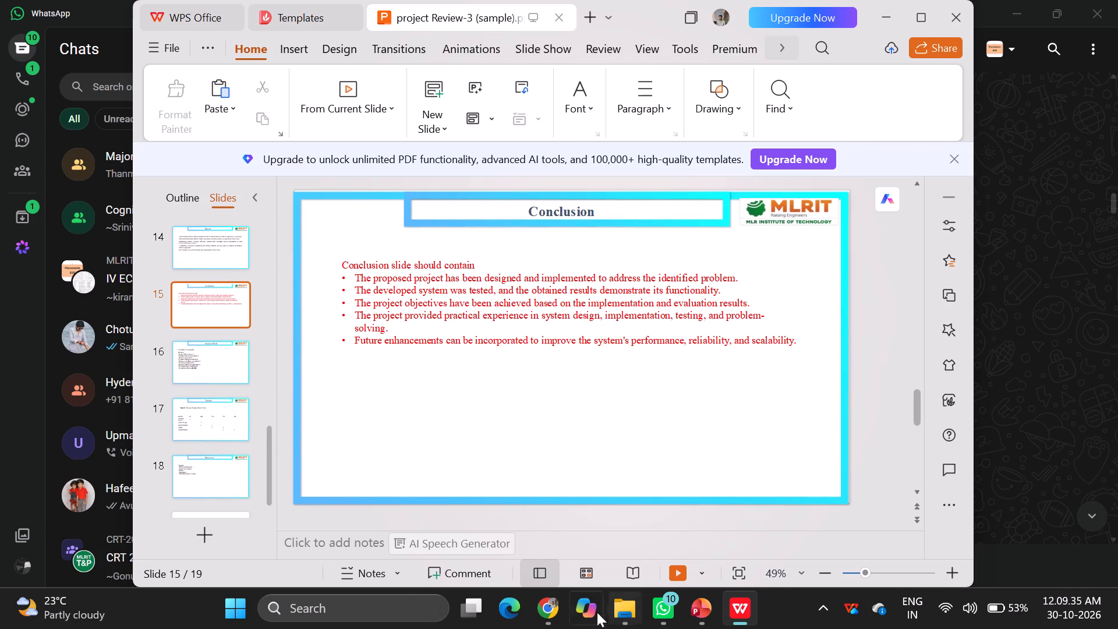
Switch to Chrome with the Conclusion guidelines copied.
left_click(550, 606)
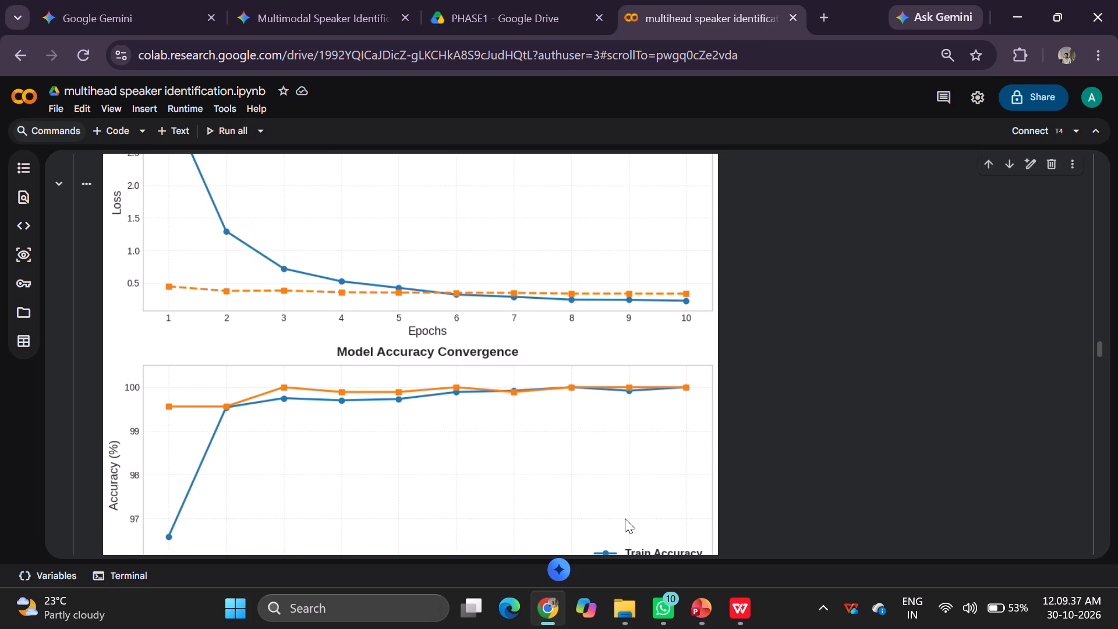
Close the Colab notebook and the PHASE1 Google Drive folder to return to the Gemini chat.
left_click(789, 15)
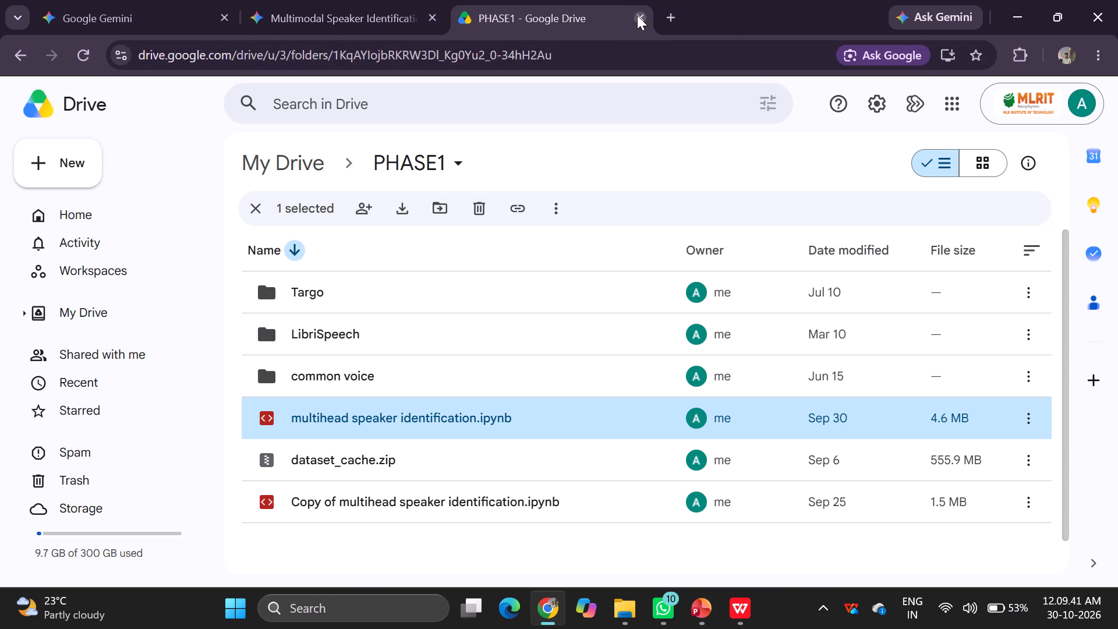
left_click(637, 15)
left_click(527, 538)
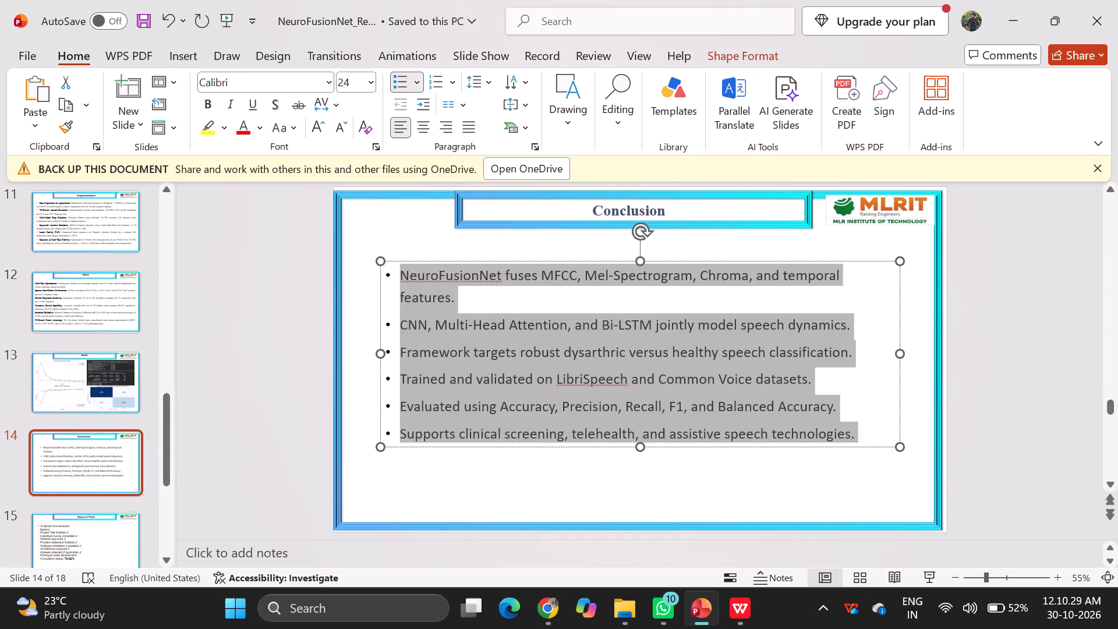
key("ctrl+v")
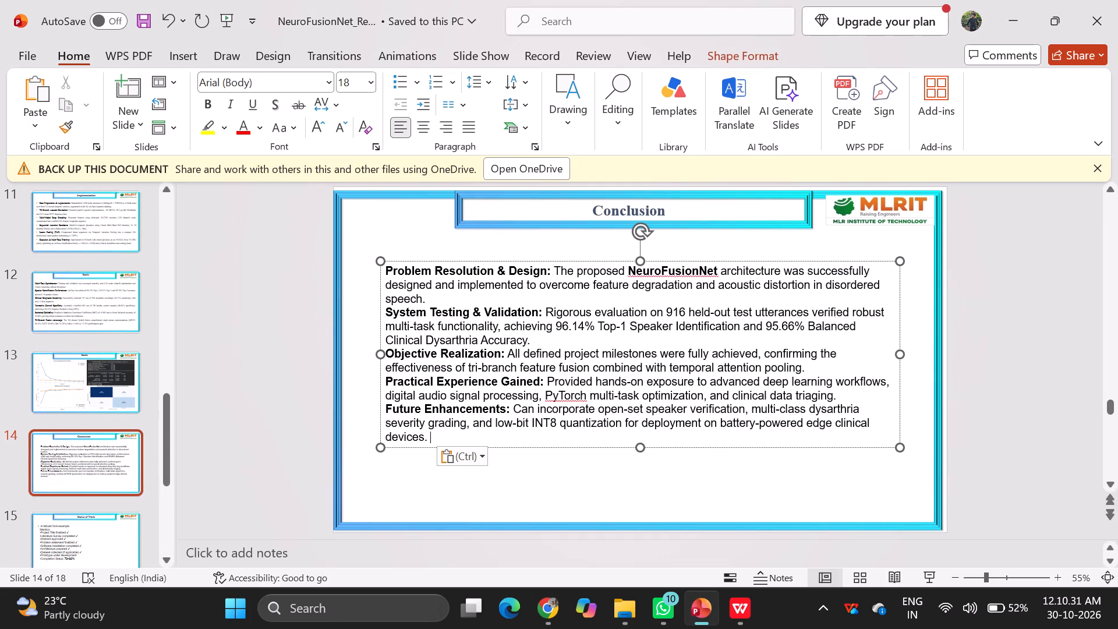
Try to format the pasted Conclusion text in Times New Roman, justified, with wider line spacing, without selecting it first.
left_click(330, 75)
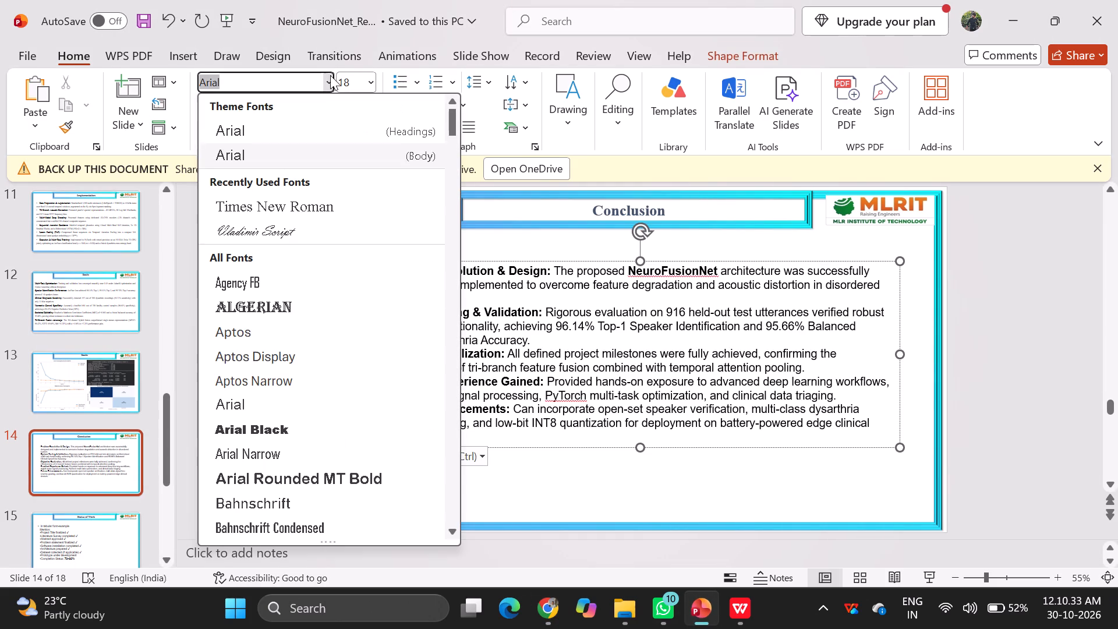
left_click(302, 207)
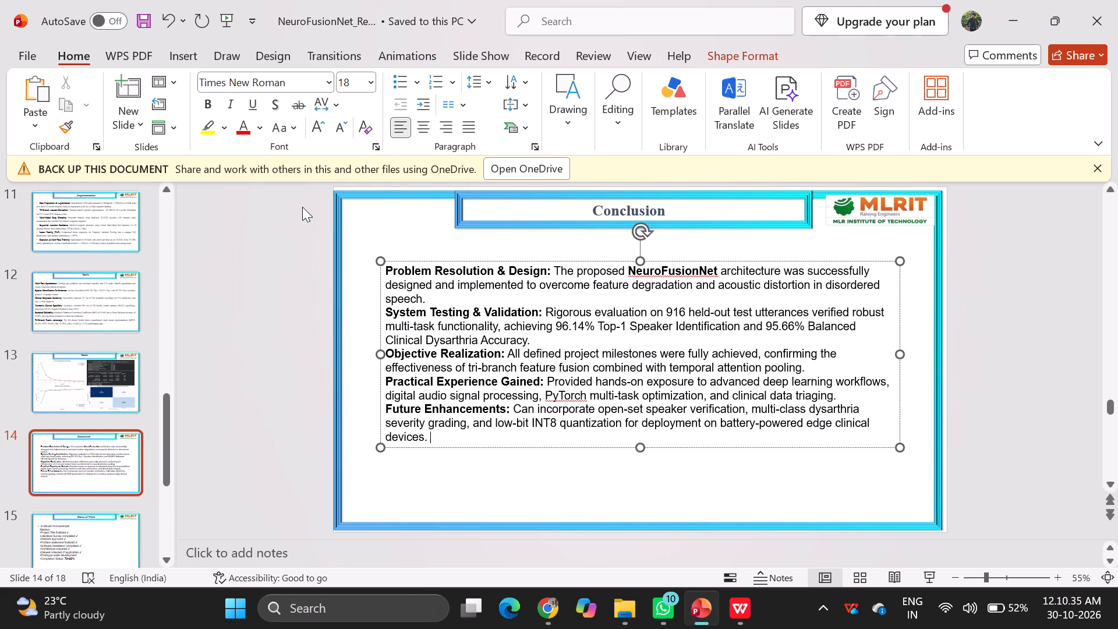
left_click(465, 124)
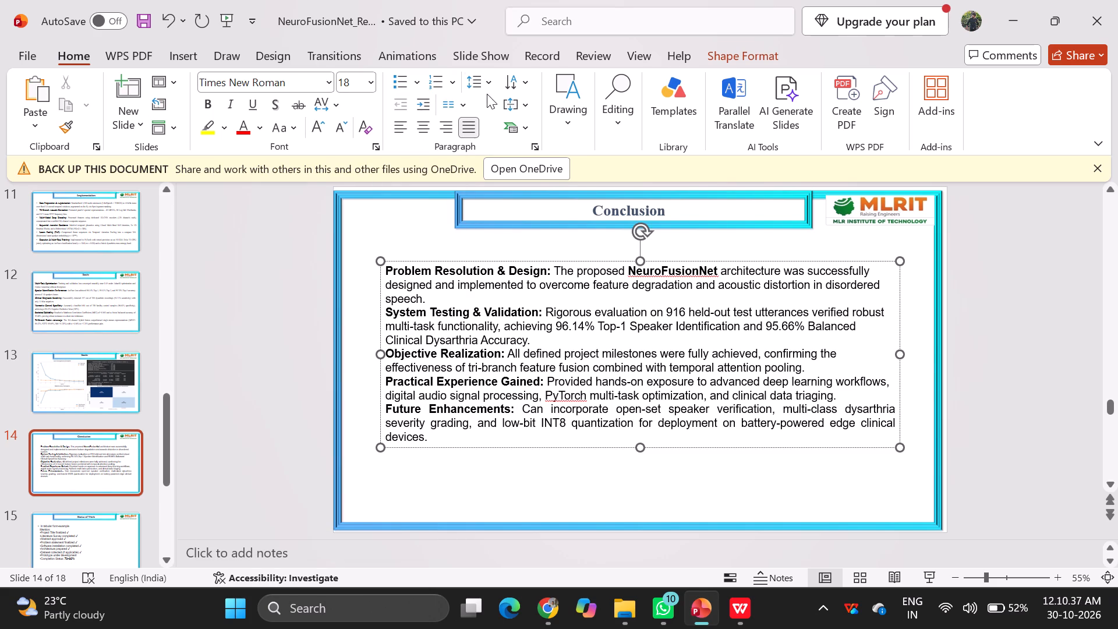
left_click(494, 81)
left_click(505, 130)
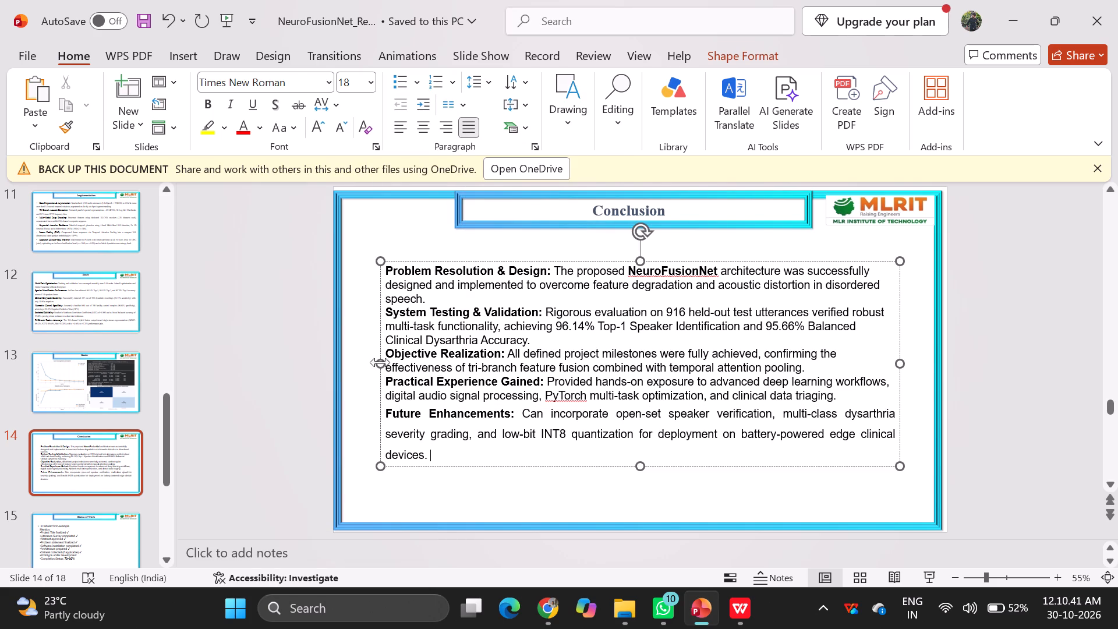
Widen the Conclusion text box toward the slide's left border and try to extend its top and bottom edges.
left_click_drag(380, 362, 352, 351)
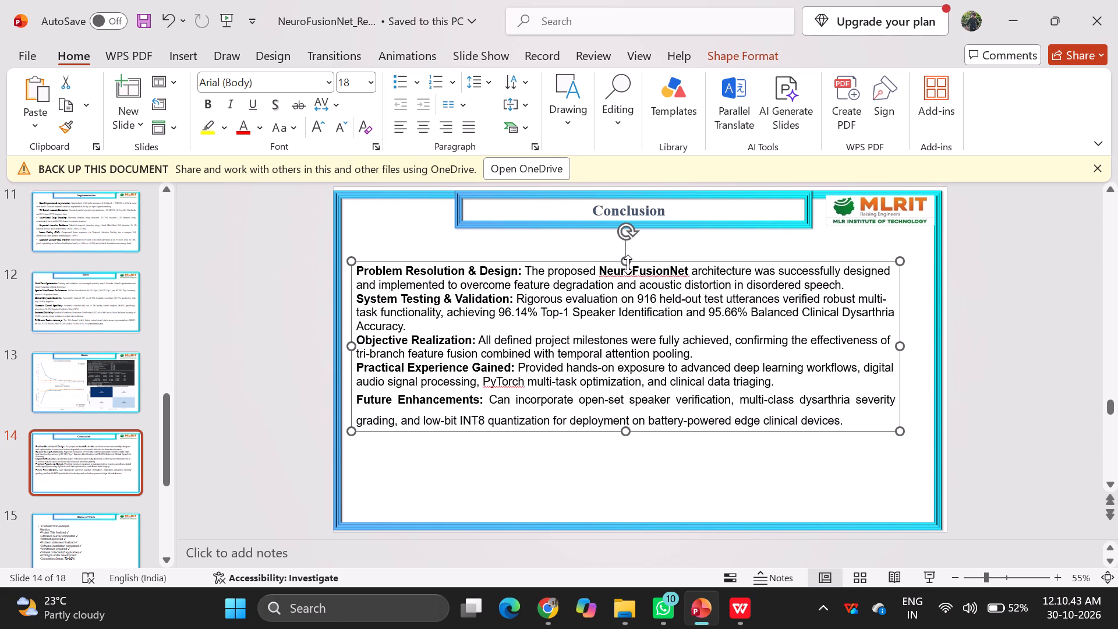
left_click_drag(625, 261, 625, 237)
left_click_drag(624, 432, 627, 460)
Format all of the Conclusion text as justified Times New Roman with wider line spacing.
left_click(498, 333)
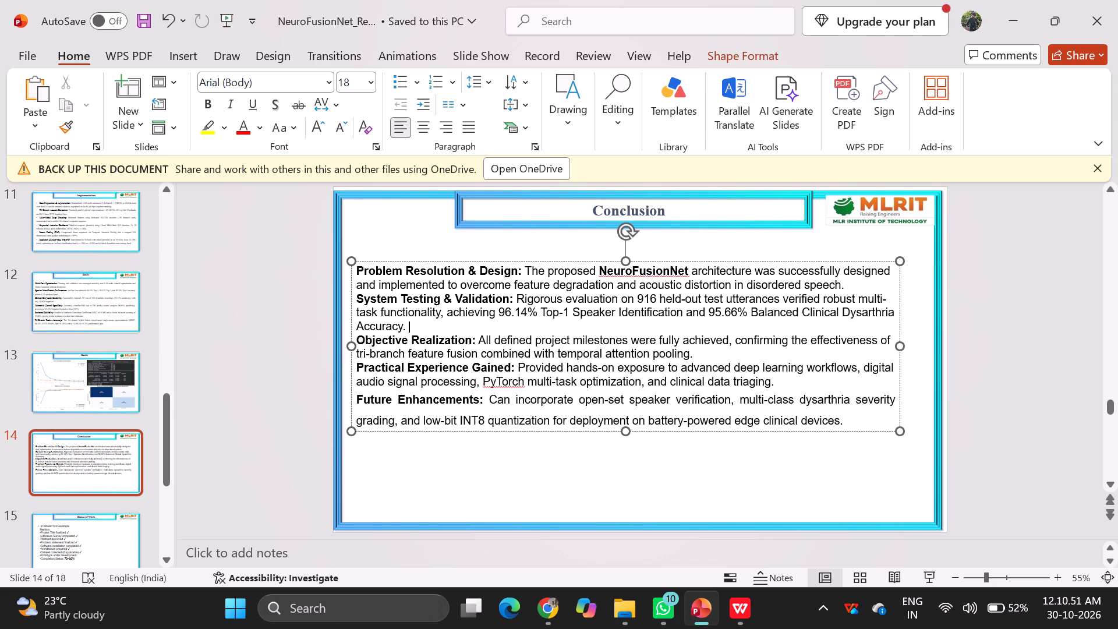
key("ctrl+a")
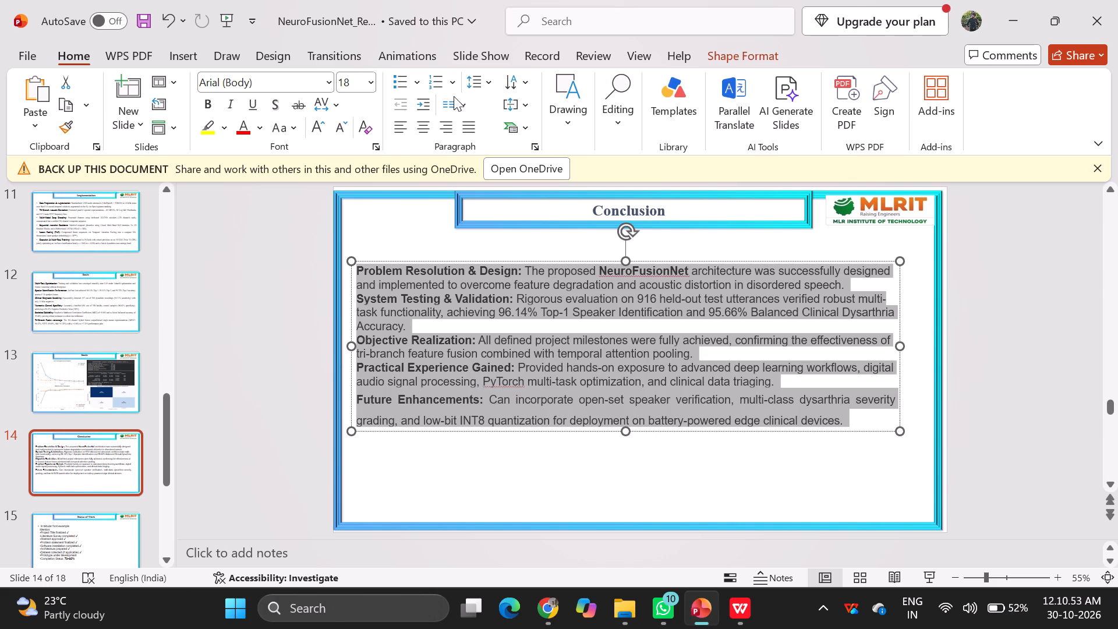
left_click(467, 130)
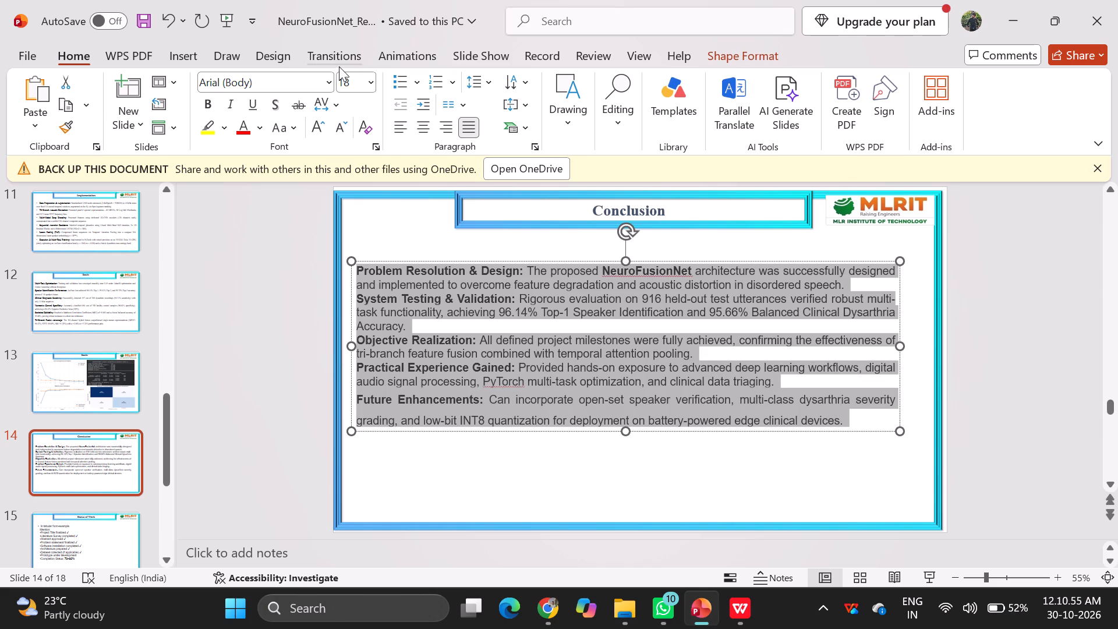
left_click(331, 82)
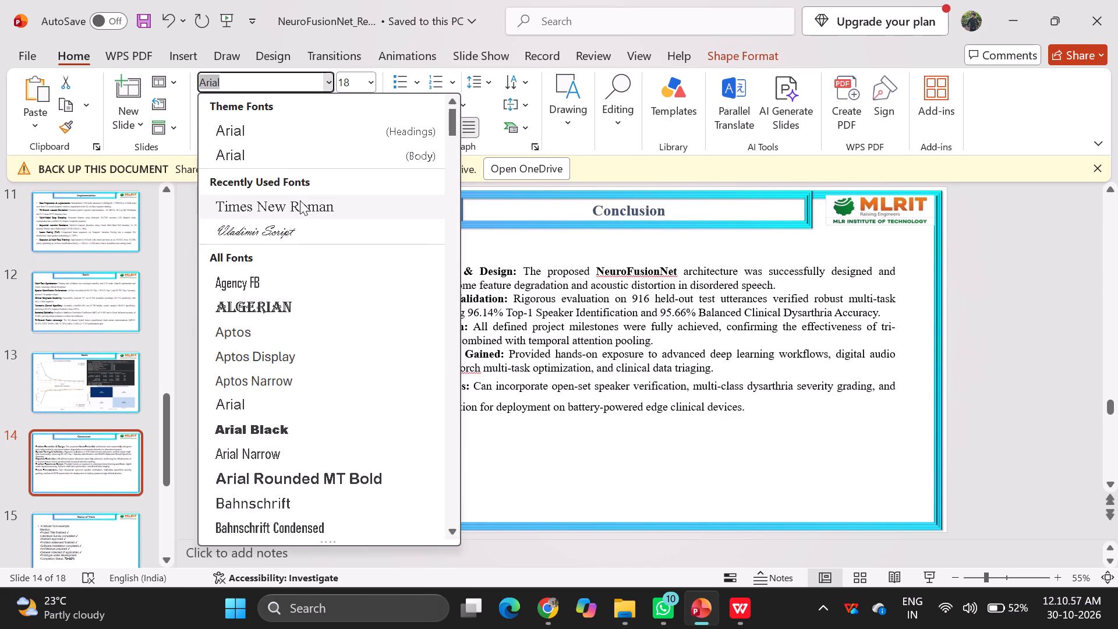
left_click(300, 200)
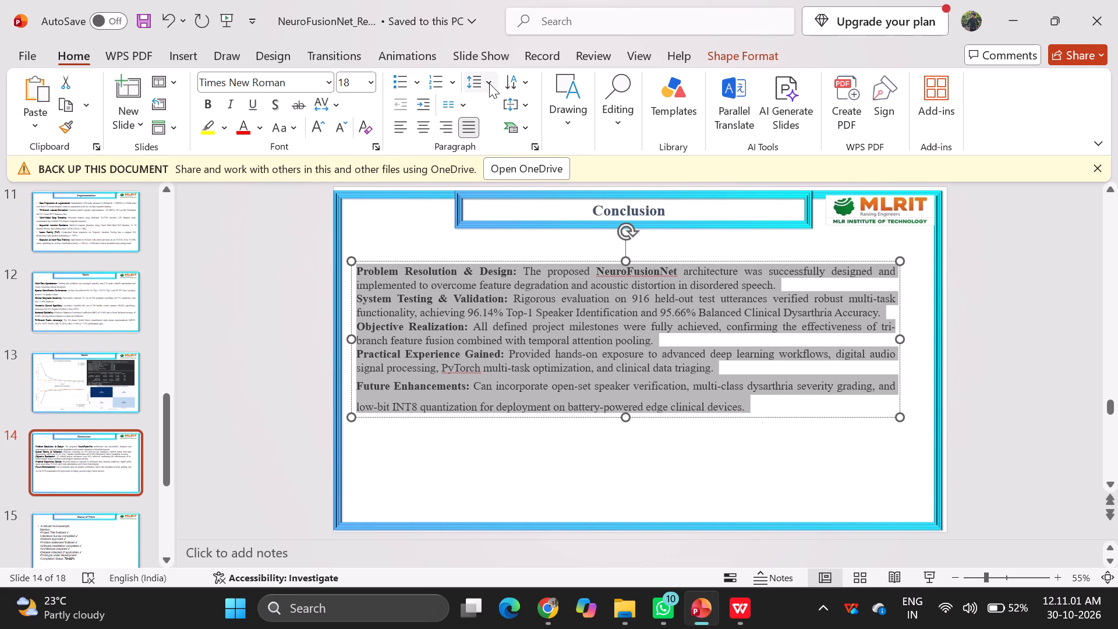
left_click(489, 83)
left_click(500, 128)
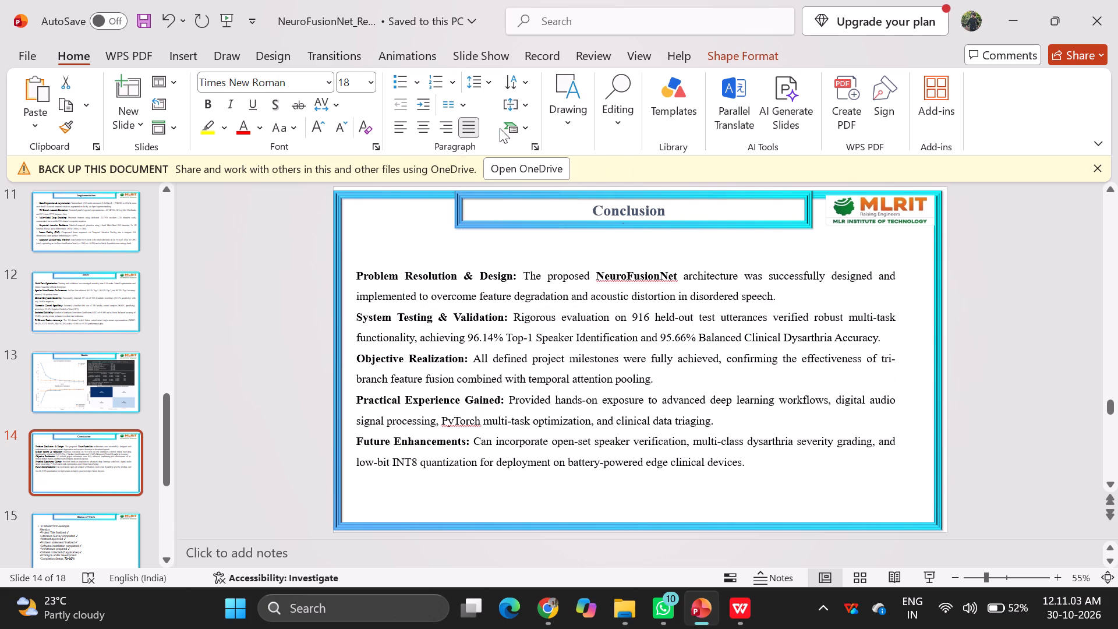
left_click(544, 497)
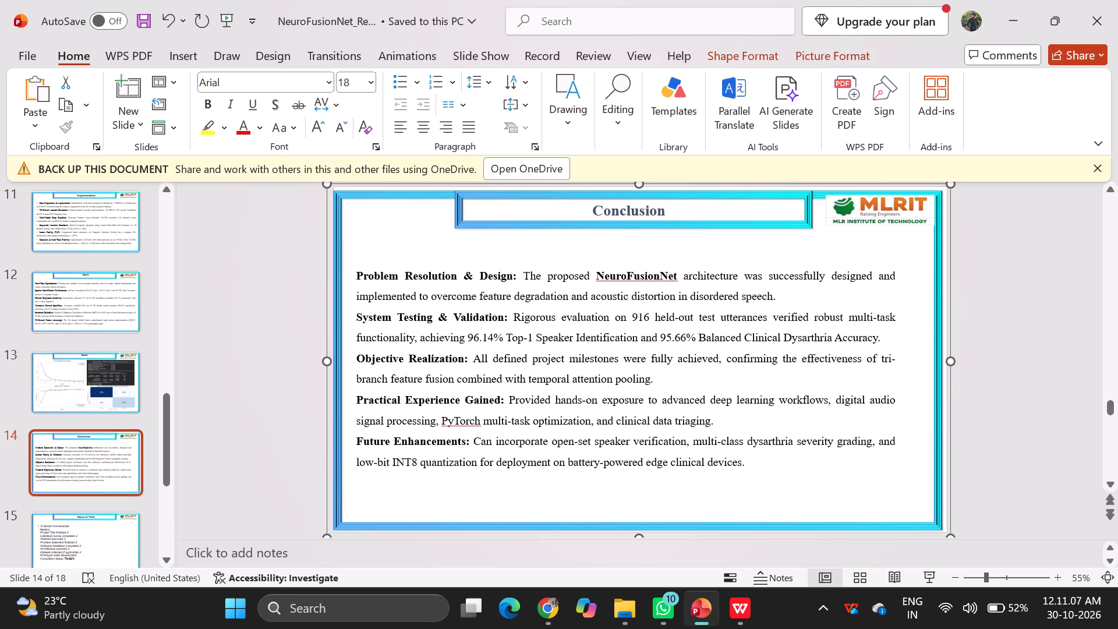
key("Escape")
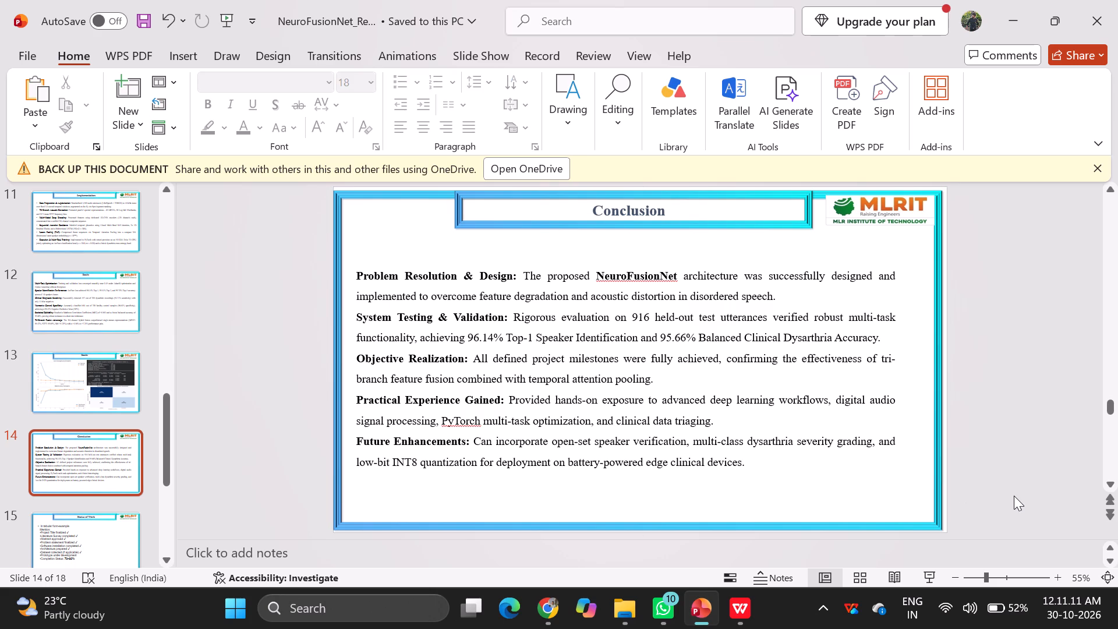
On slide 15, Status of Work, change the Completion Status to 100%.
key("Down")
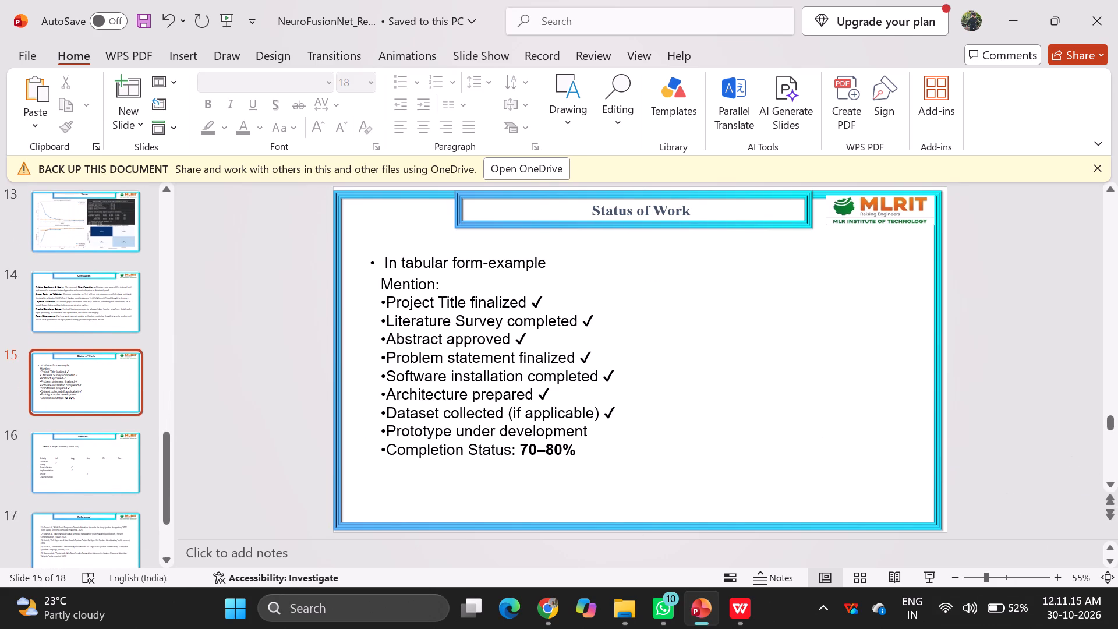
left_click(560, 449)
key("BackSpace")
key("BackSpace")
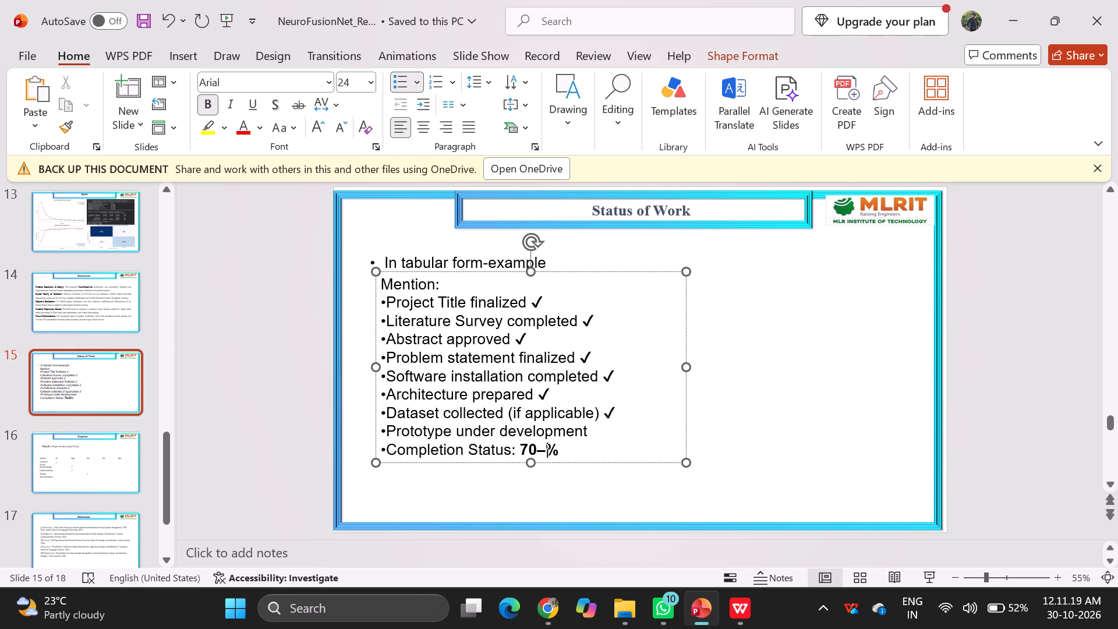
key("BackSpace")
key("Left")
key("BackSpace")
key("1")
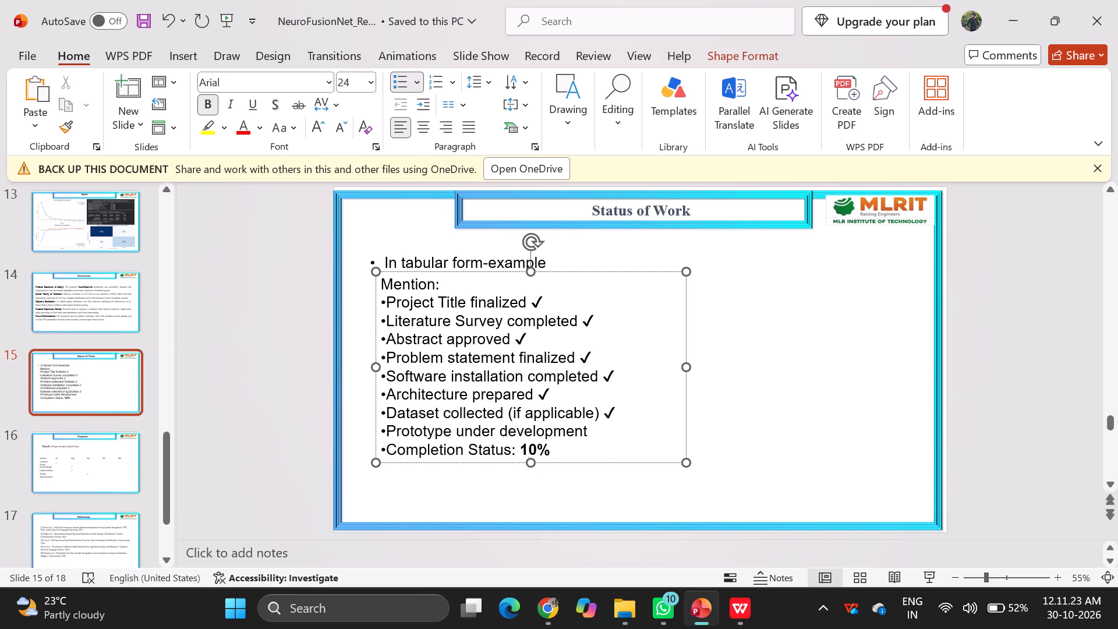
key("Right")
key("0")
left_click(1003, 454)
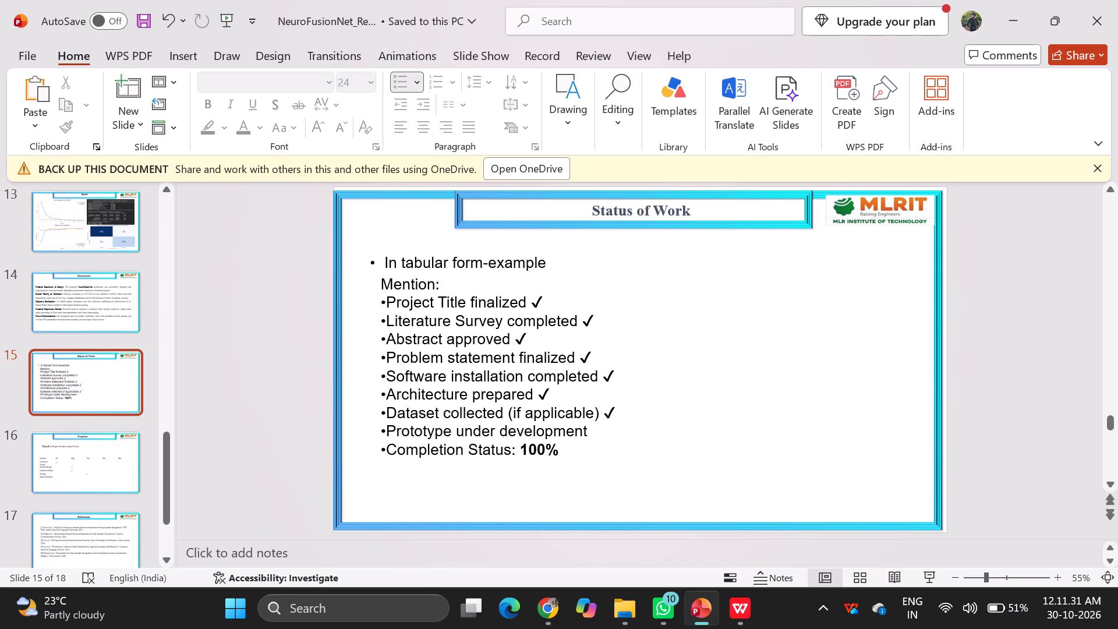
Add a copy of the check mark after "Prototype under development" in the Status of Work list, keeping the Completion Status bullet.
left_click_drag(602, 415, 617, 414)
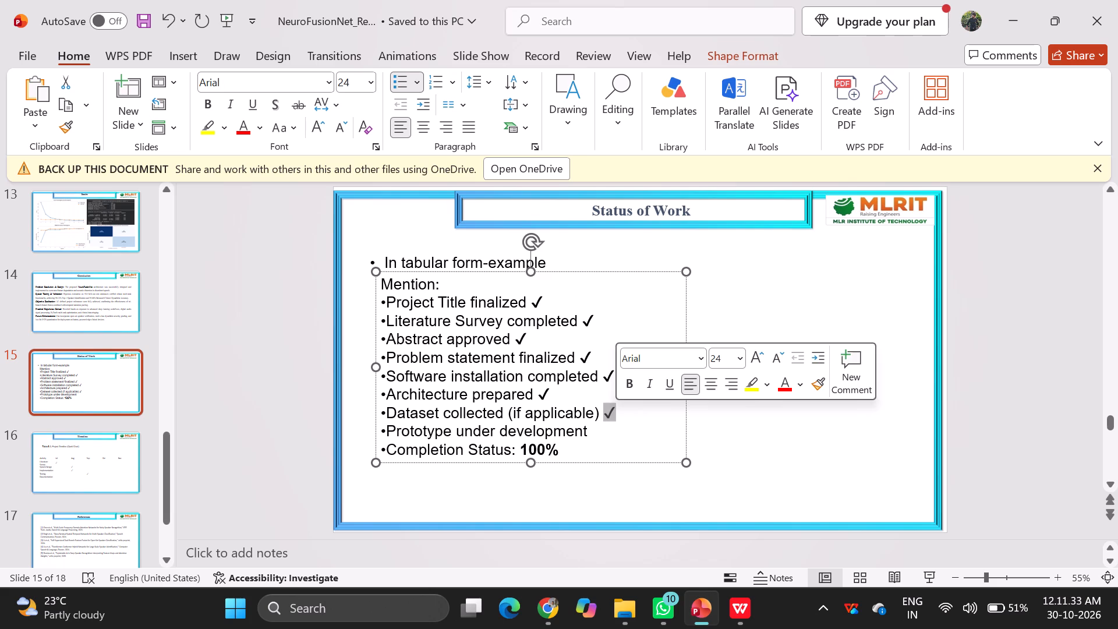
key("ctrl+c")
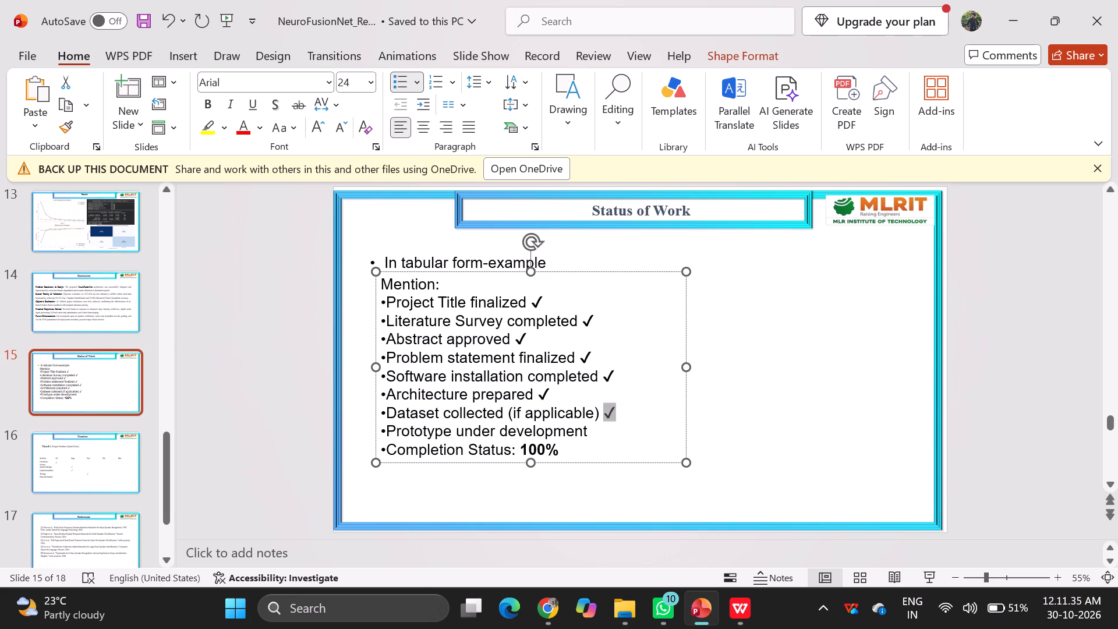
double_click(599, 432)
key("ctrl+v")
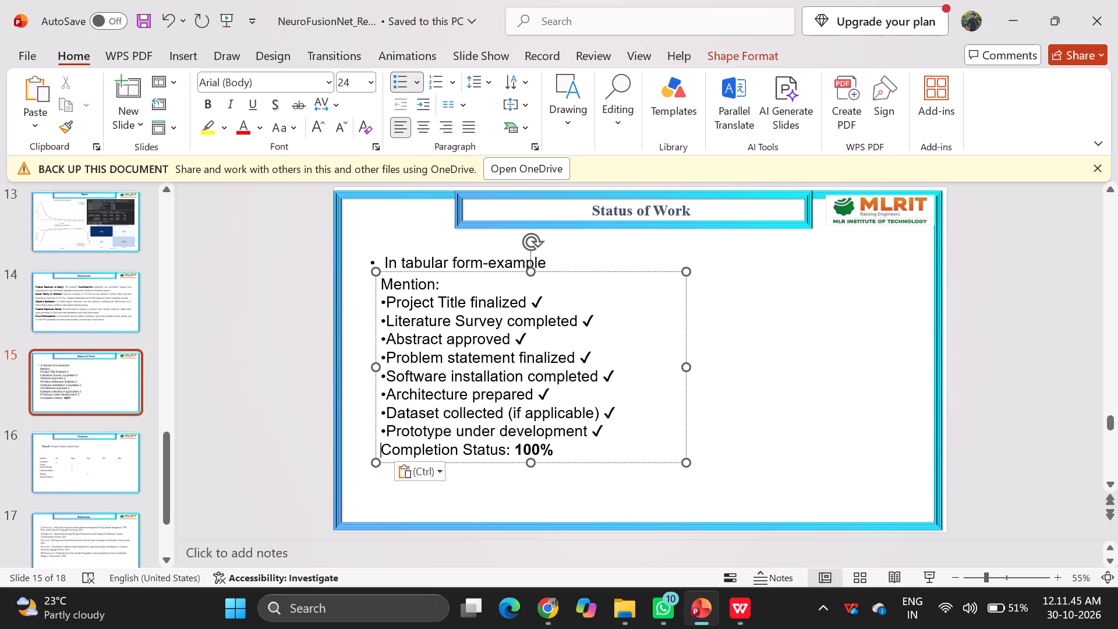
left_click(418, 83)
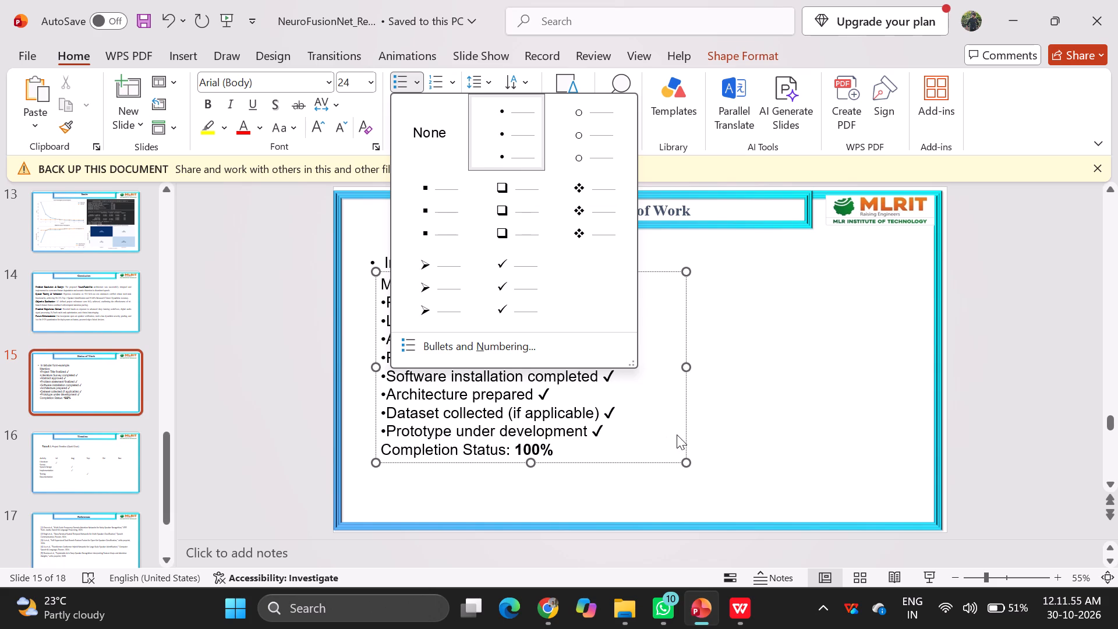
left_click(813, 459)
key("ctrl+z")
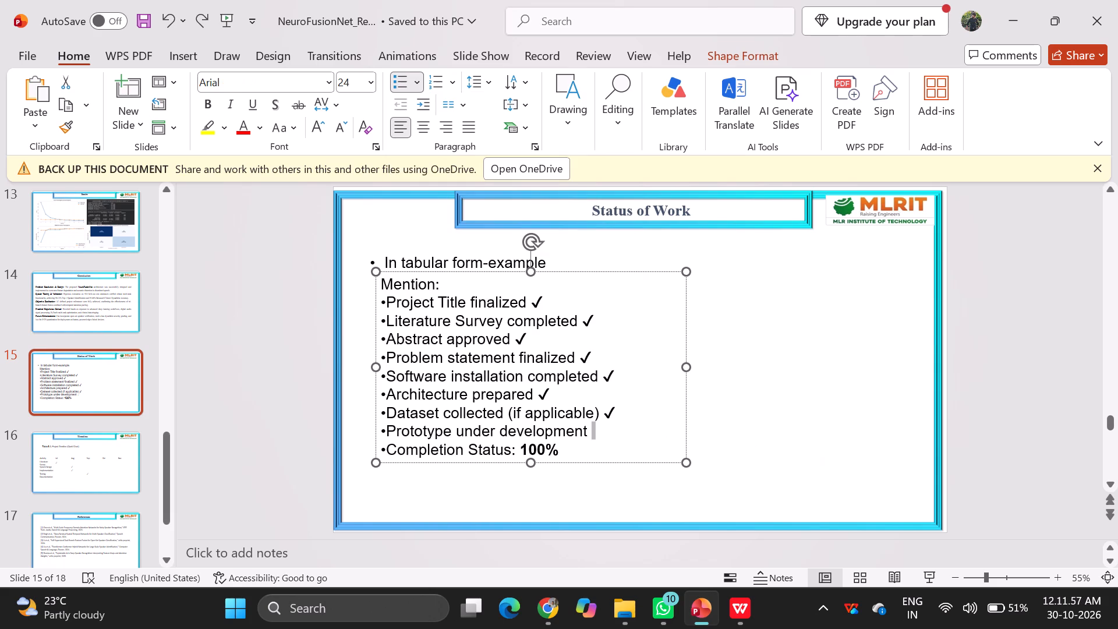
left_click(595, 430)
key("ctrl+v")
left_click(800, 476)
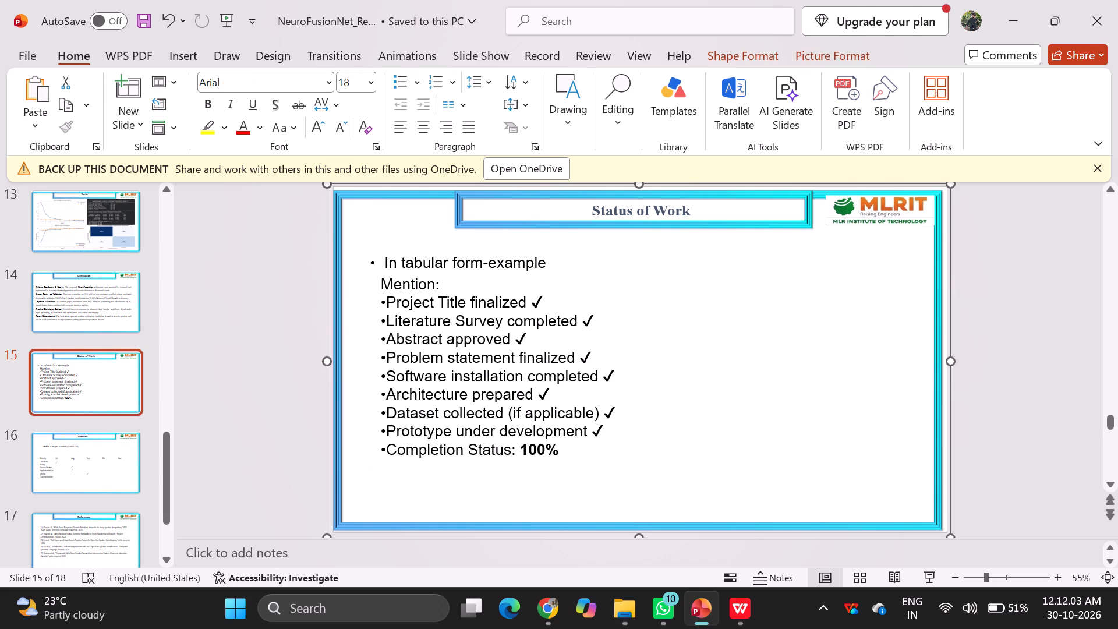
left_click(1054, 447)
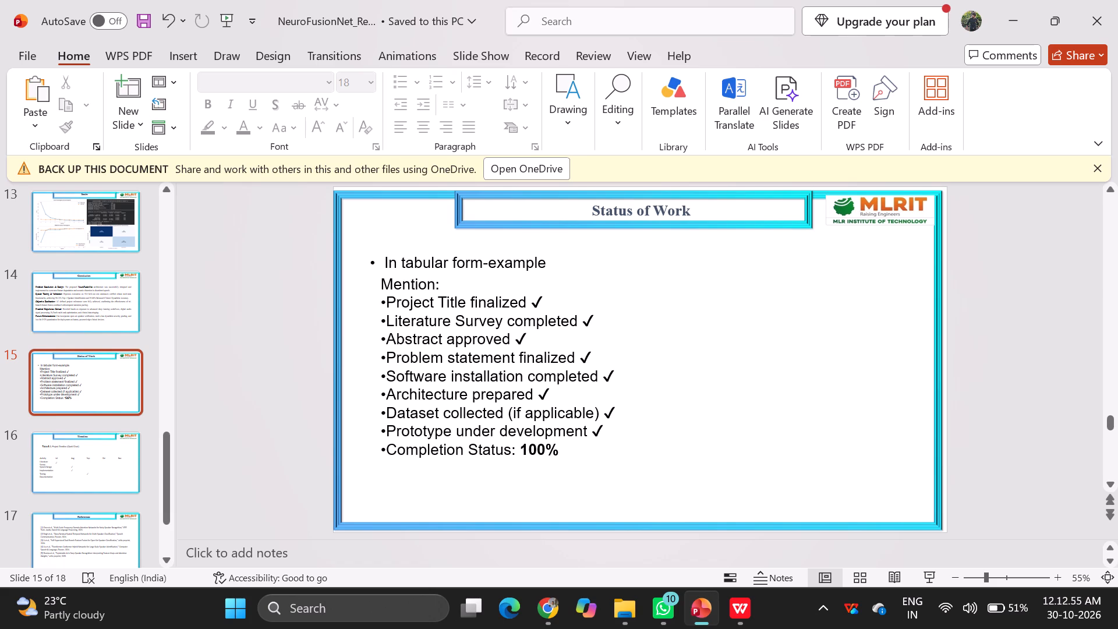
Delete the "In tabular form-example" line above the Status of Work list.
left_click(368, 259)
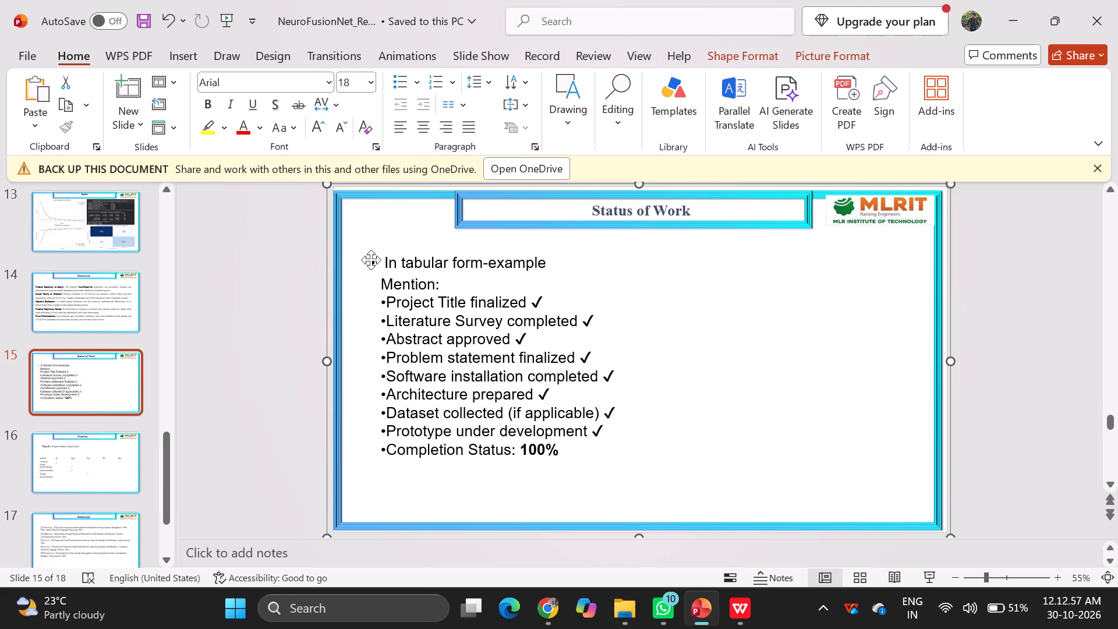
left_click_drag(371, 260, 454, 263)
key("Delete")
key("Home")
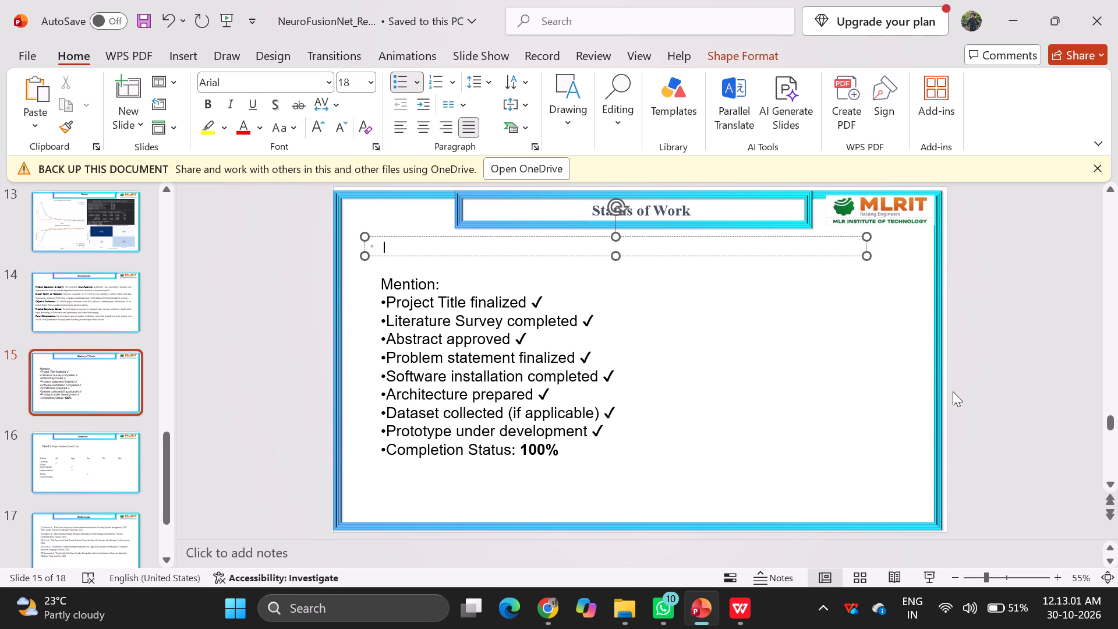
left_click(1049, 374)
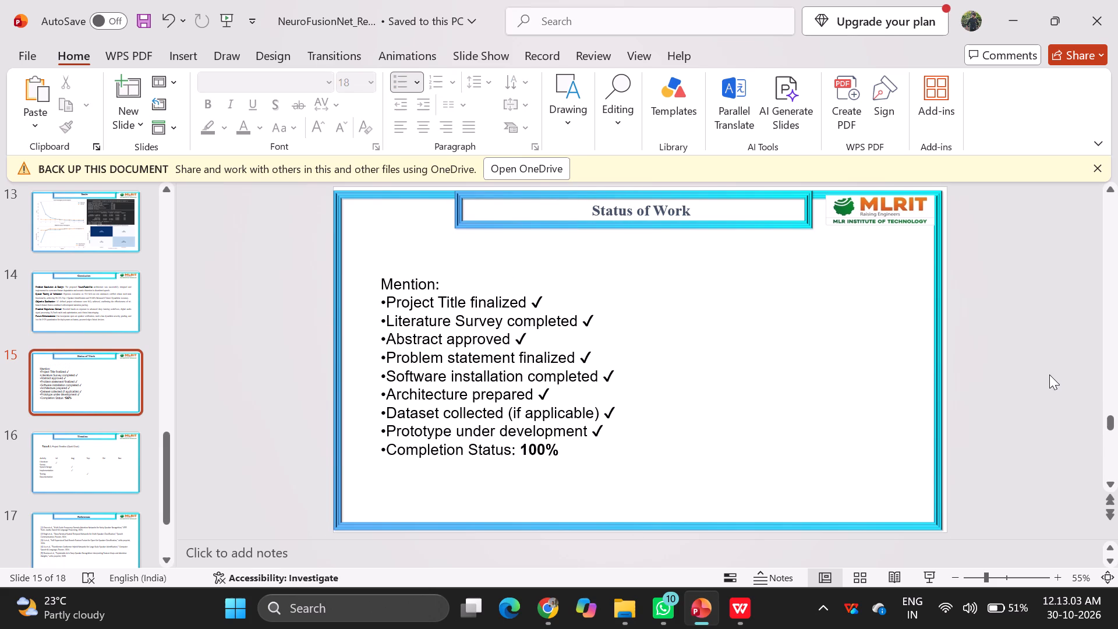
On slide 16, Timeline, copy the Testing row's check mark into the Documentation row under Oct.
key("Down")
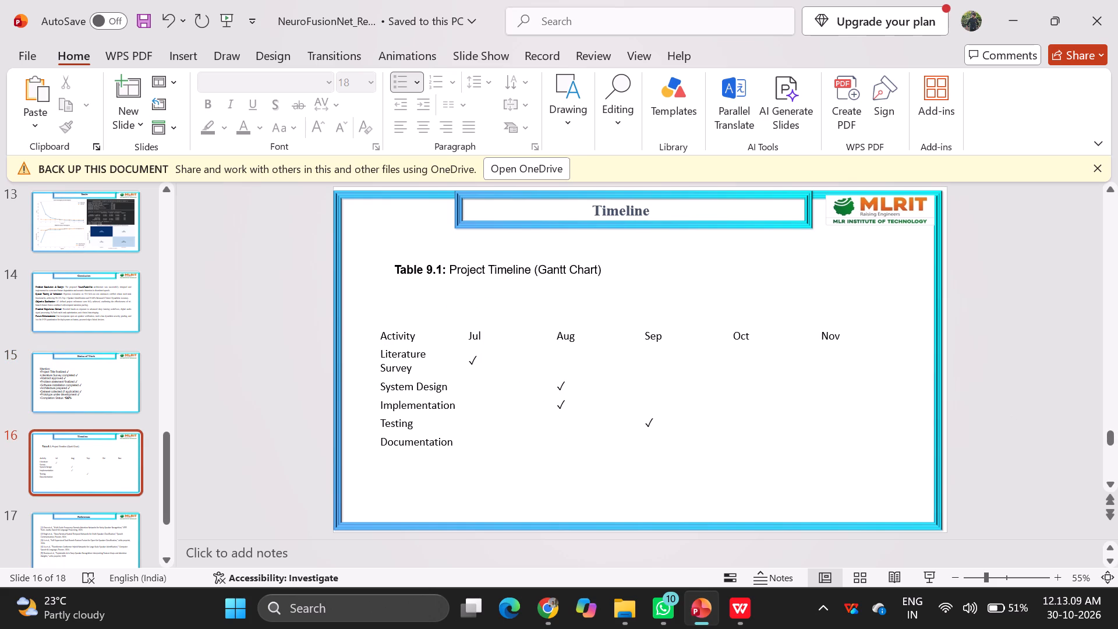
left_click_drag(651, 422, 644, 422)
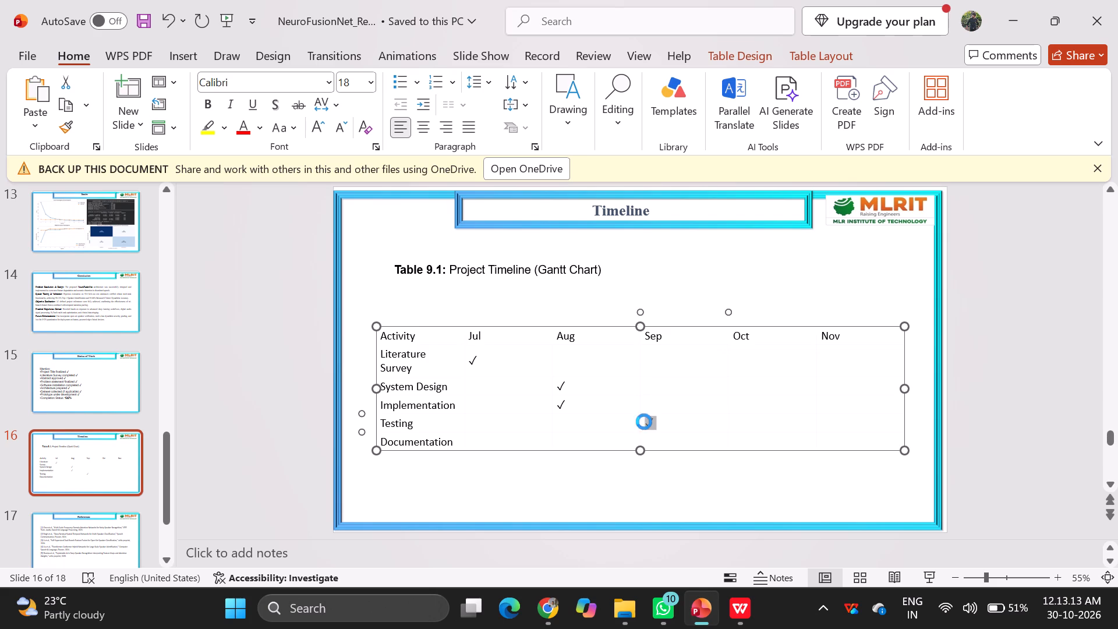
key("ctrl+c")
left_click(730, 436)
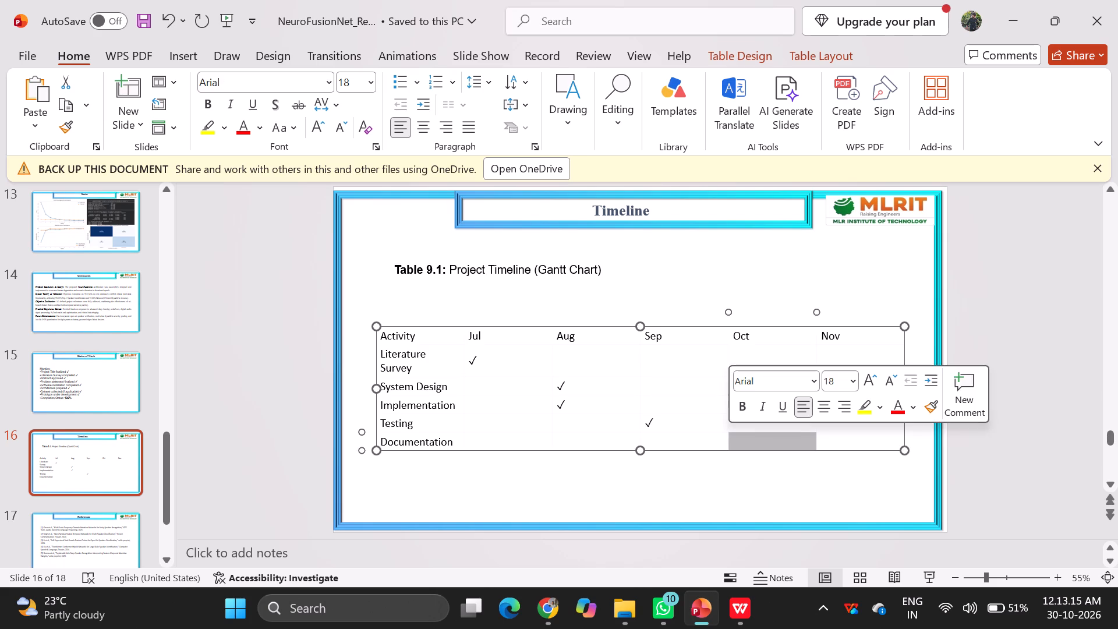
key("ctrl+v")
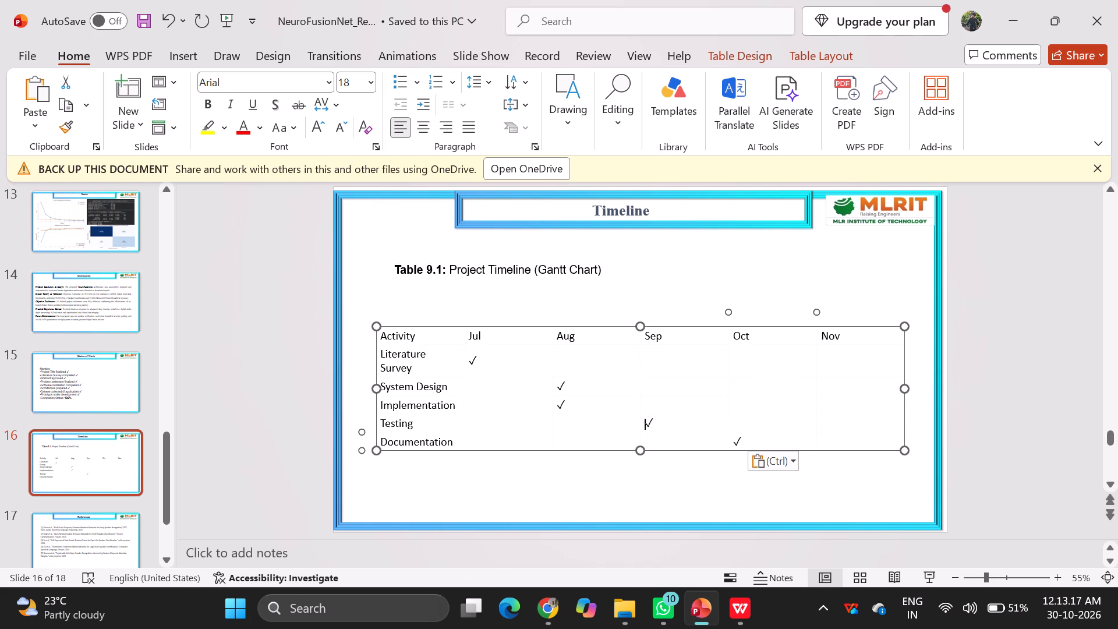
left_click(989, 465)
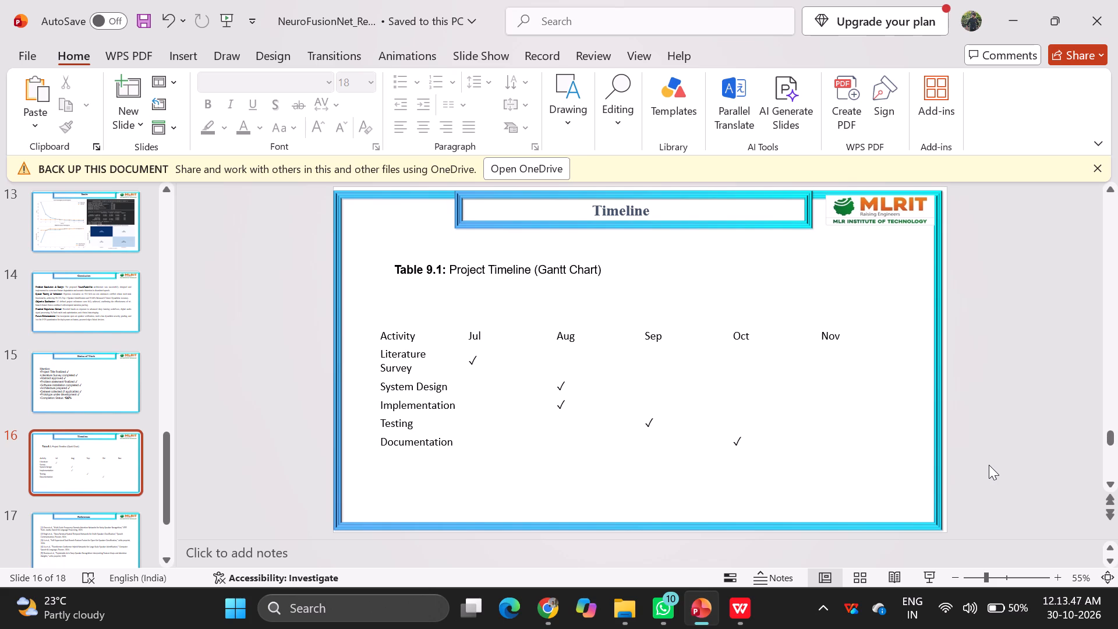
On slide 17, format all of the References text as justified Times New Roman with 1.5 line spacing.
left_click(1018, 462)
key("Down")
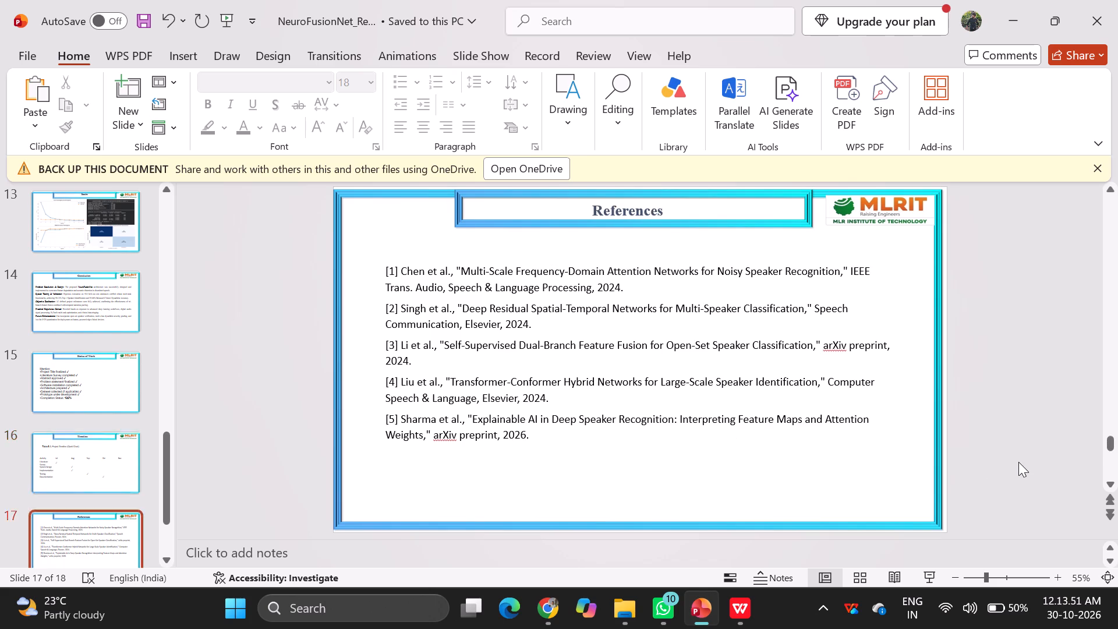
left_click(760, 406)
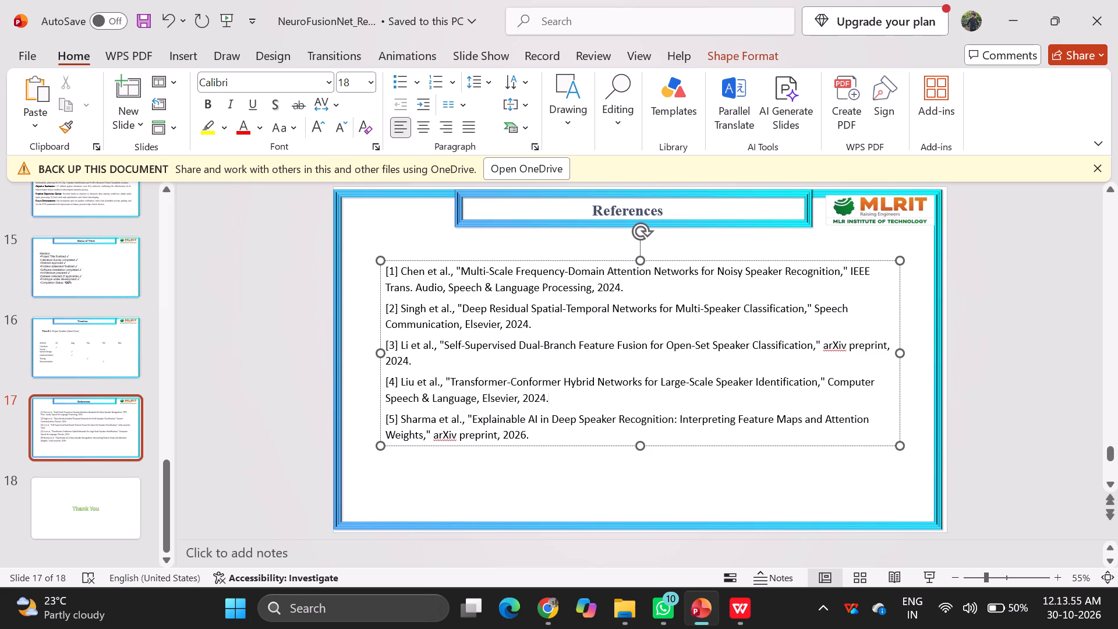
left_click(752, 416)
key("ctrl+a")
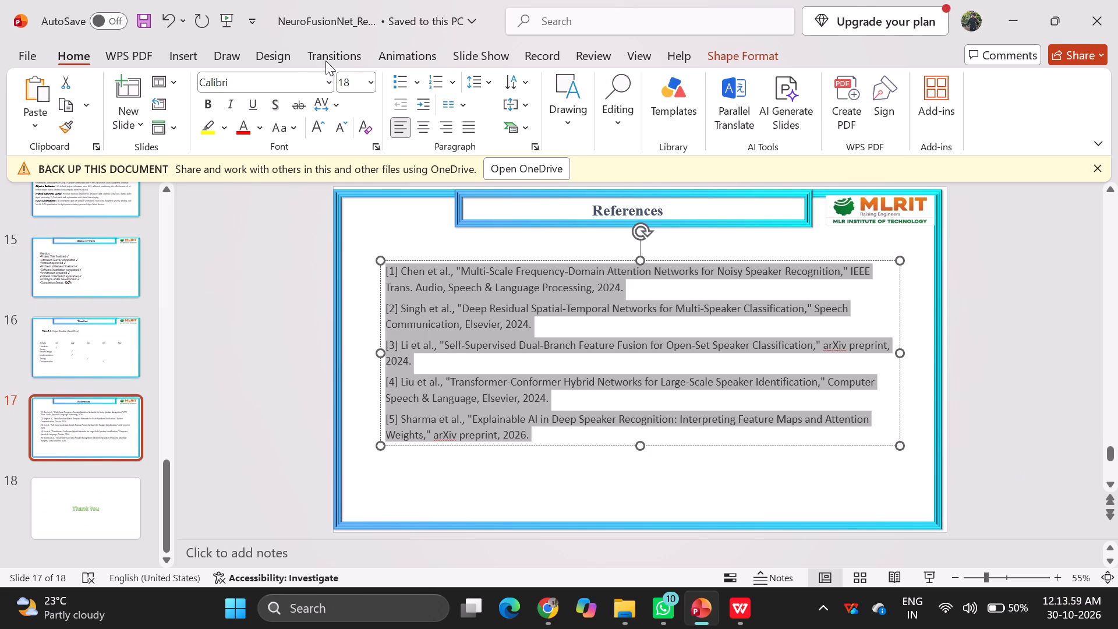
left_click(326, 76)
scroll(273, 193, "up", 1)
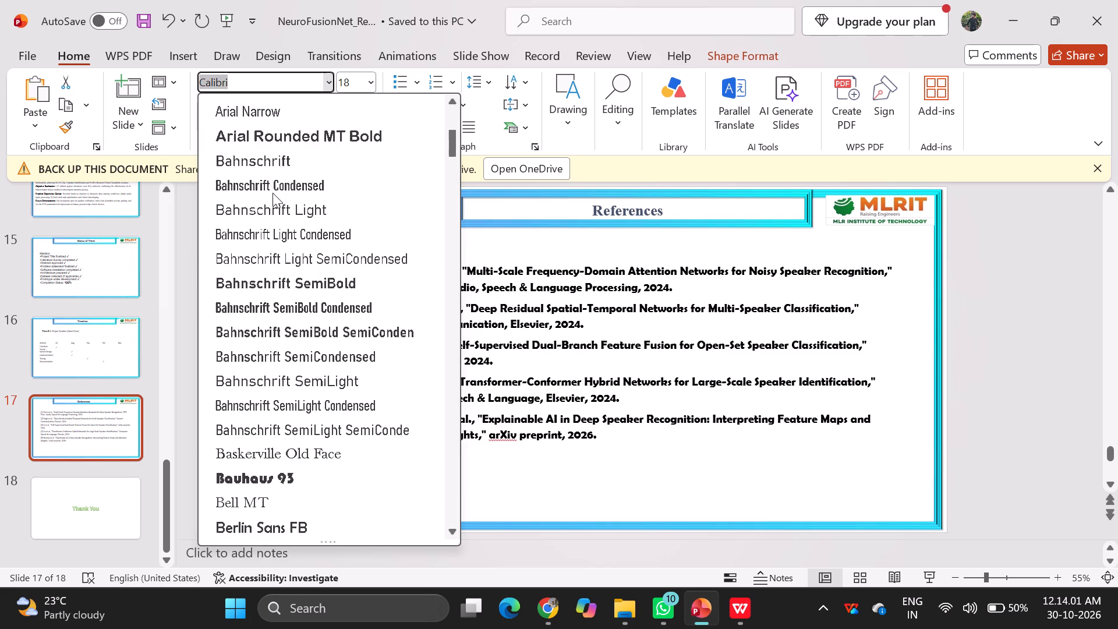
scroll(271, 287, "up", 2)
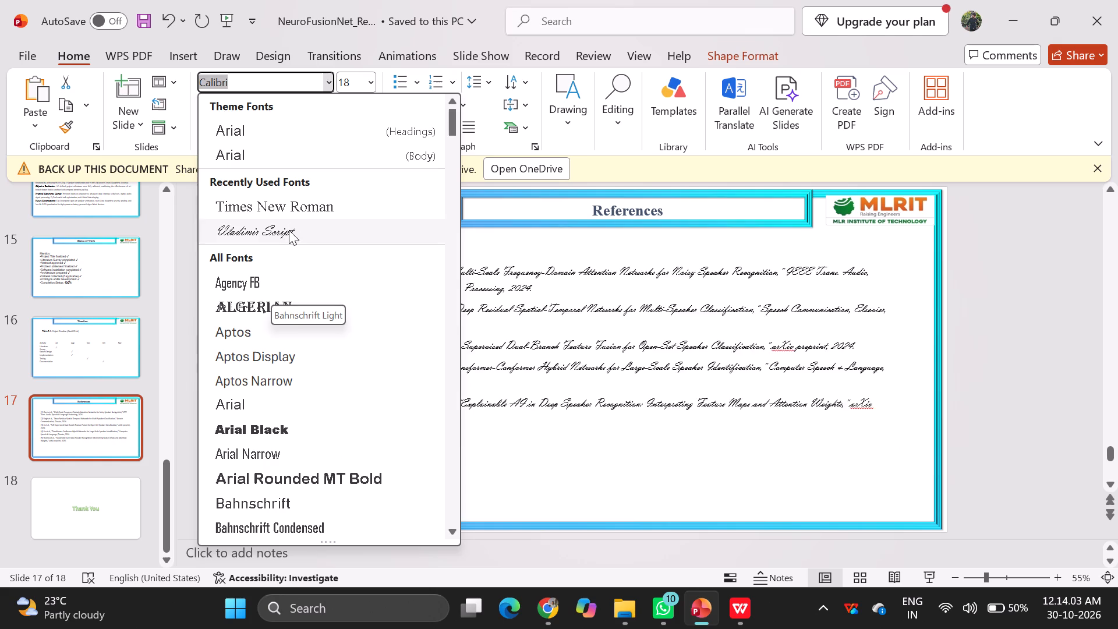
left_click(296, 208)
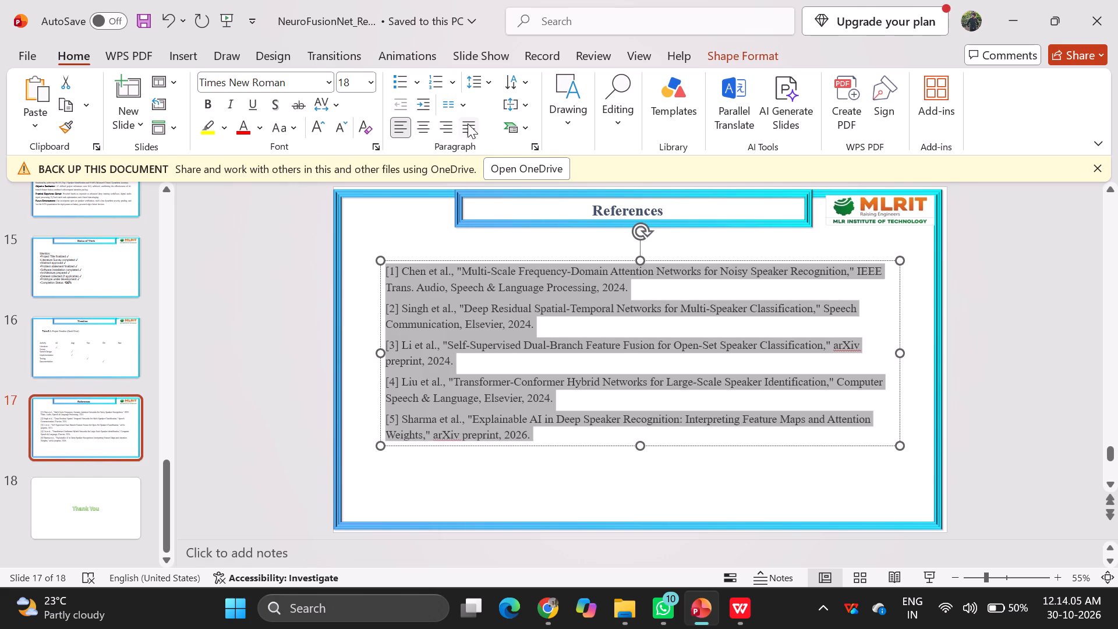
left_click(468, 118)
left_click(488, 82)
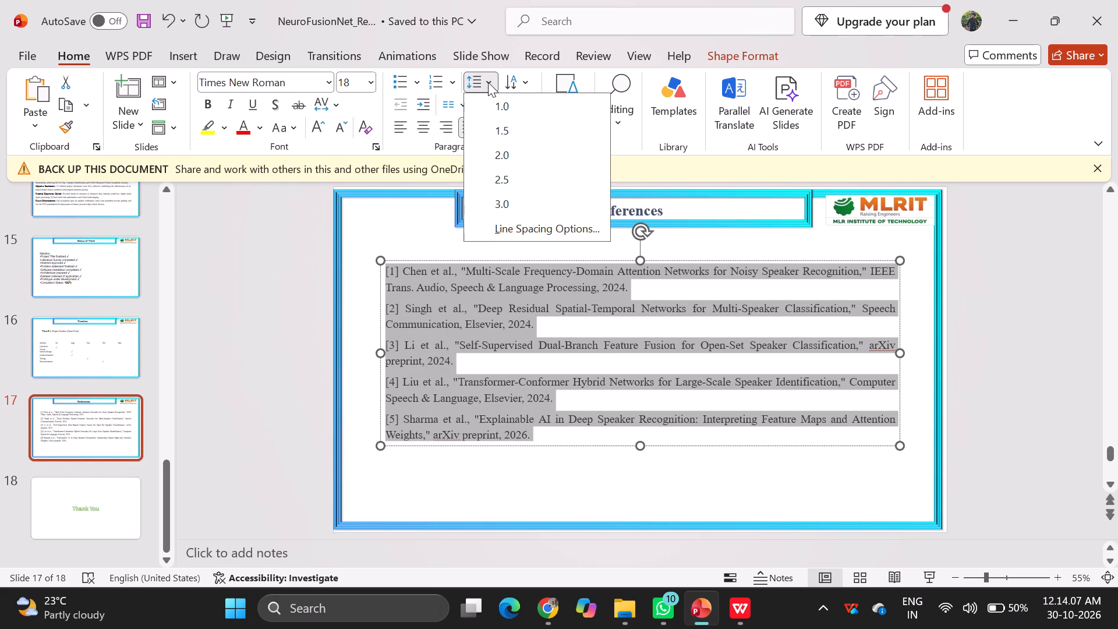
left_click(495, 125)
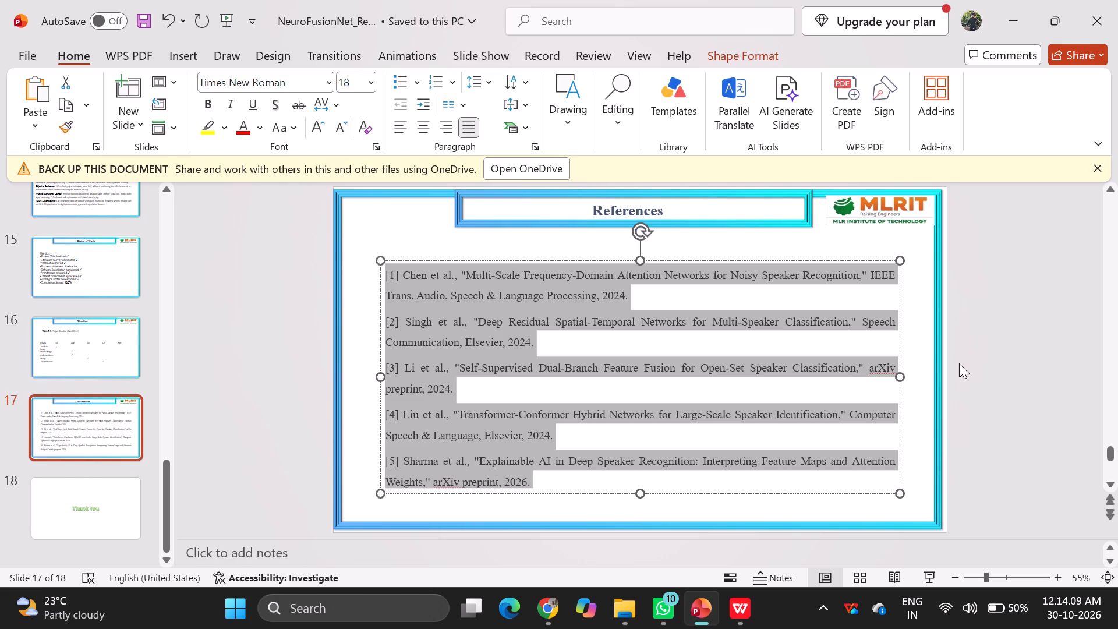
left_click(975, 365)
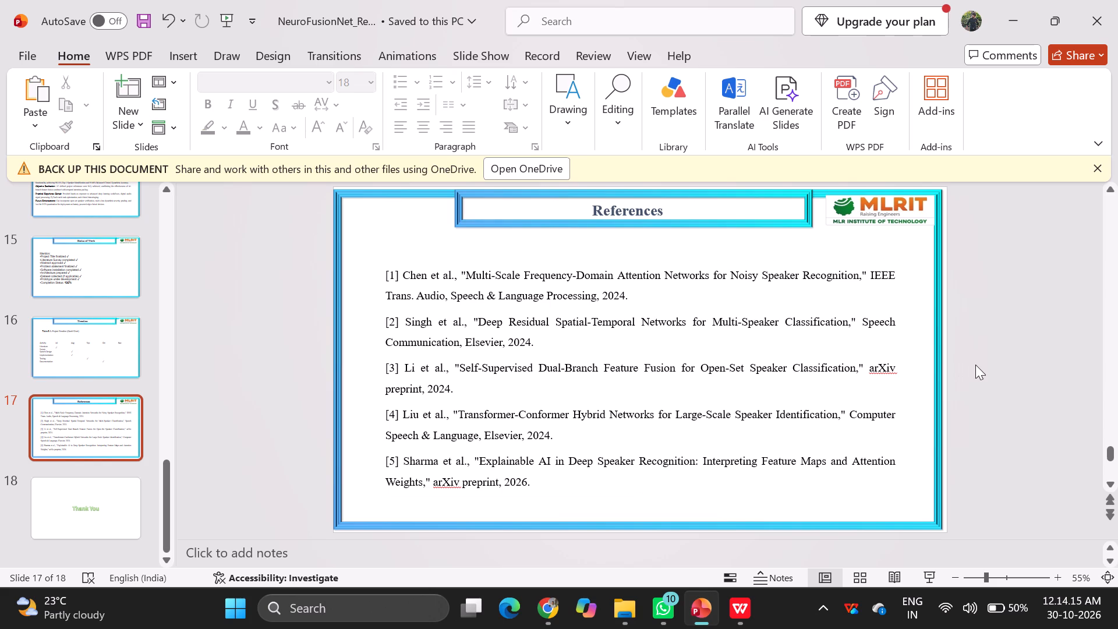
Return to slide 16, Timeline.
key("Up")
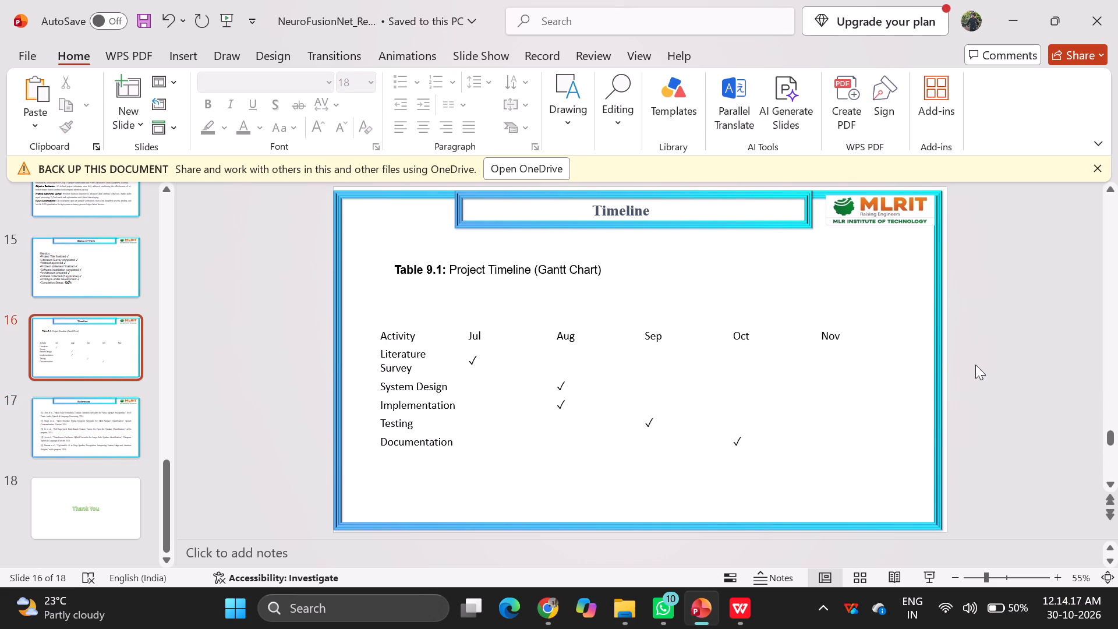
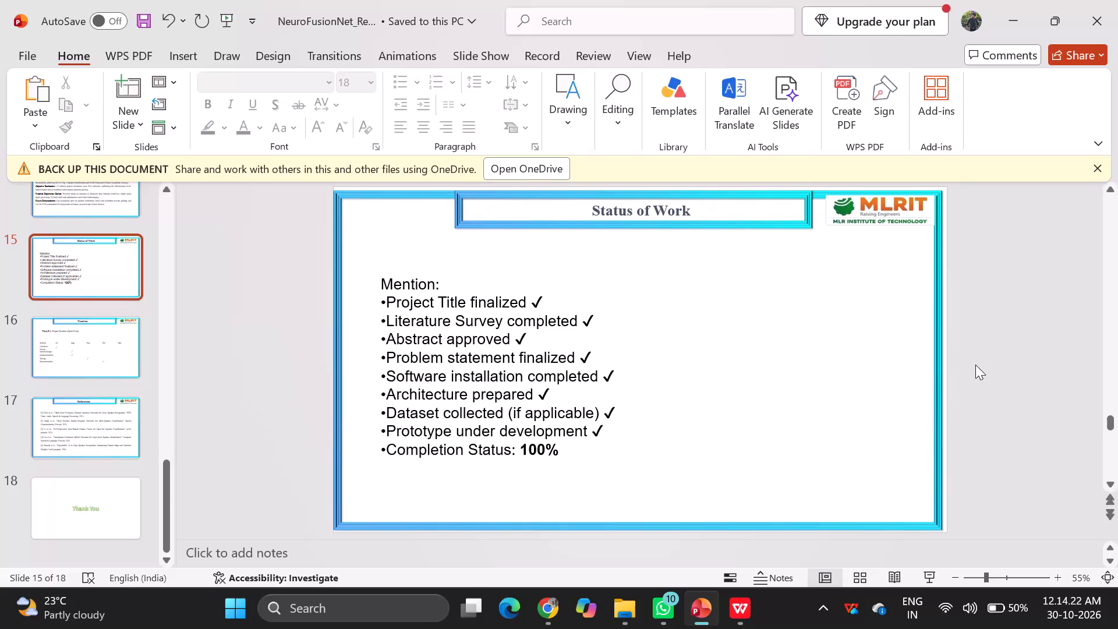
Review the slides backwards from slide 14, Conclusion, to slide 2, Overview, checking their titles and contents.
key("Up")
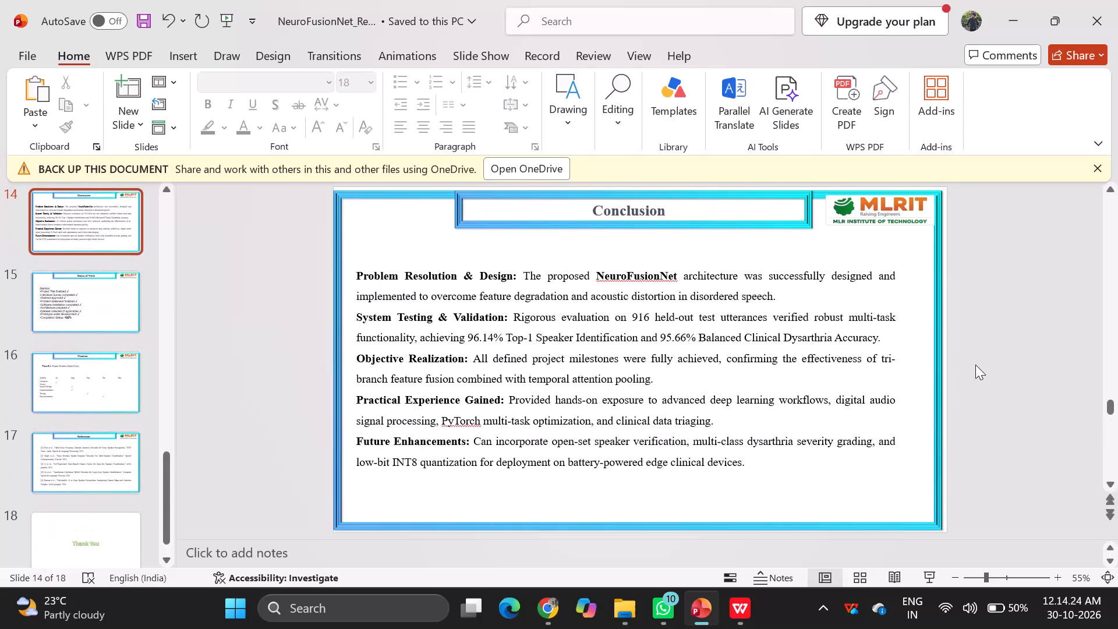
key("Up")
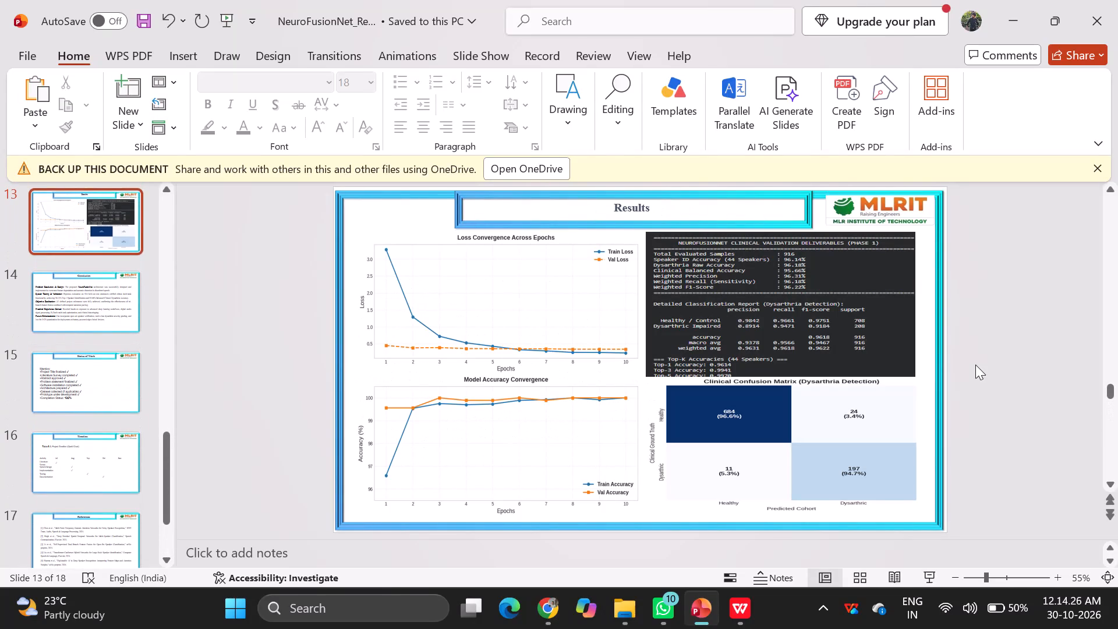
key("Up")
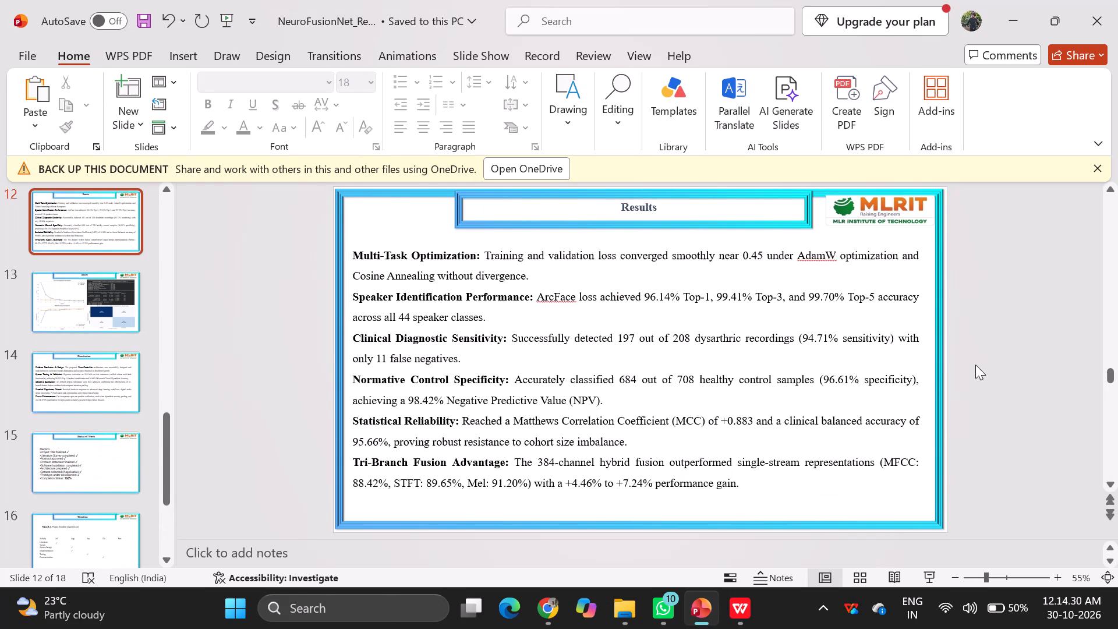
key("Up")
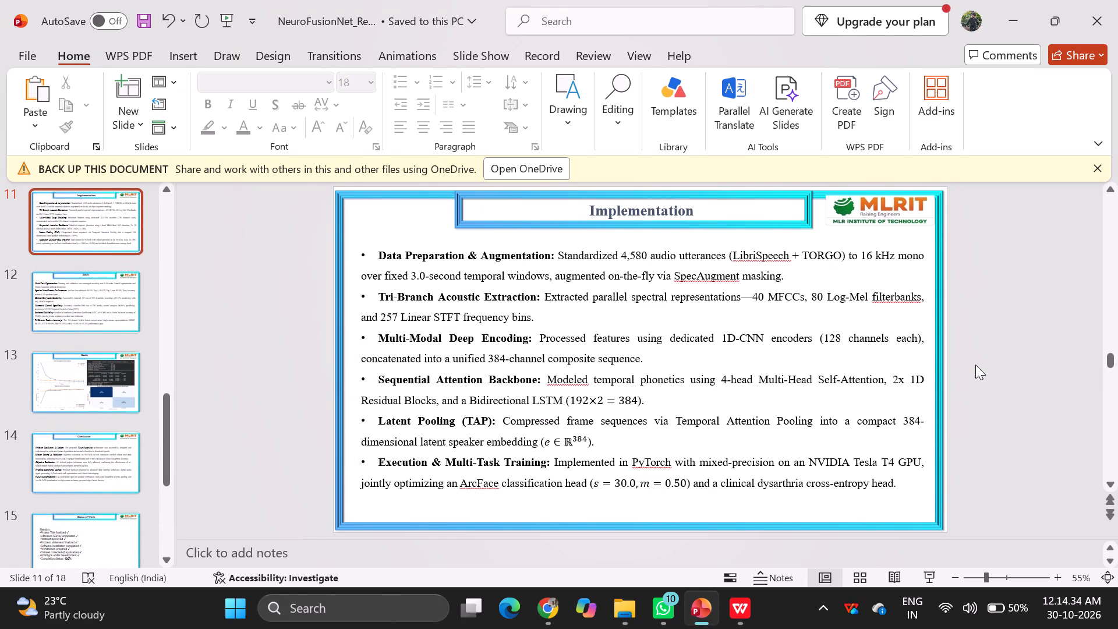
key("Up")
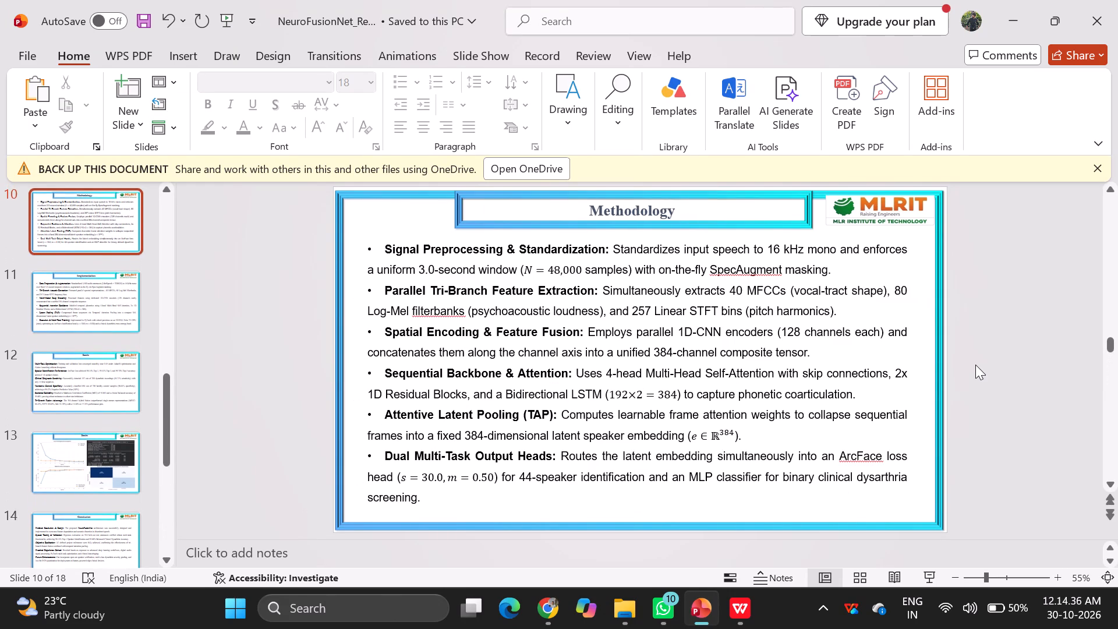
key("Up")
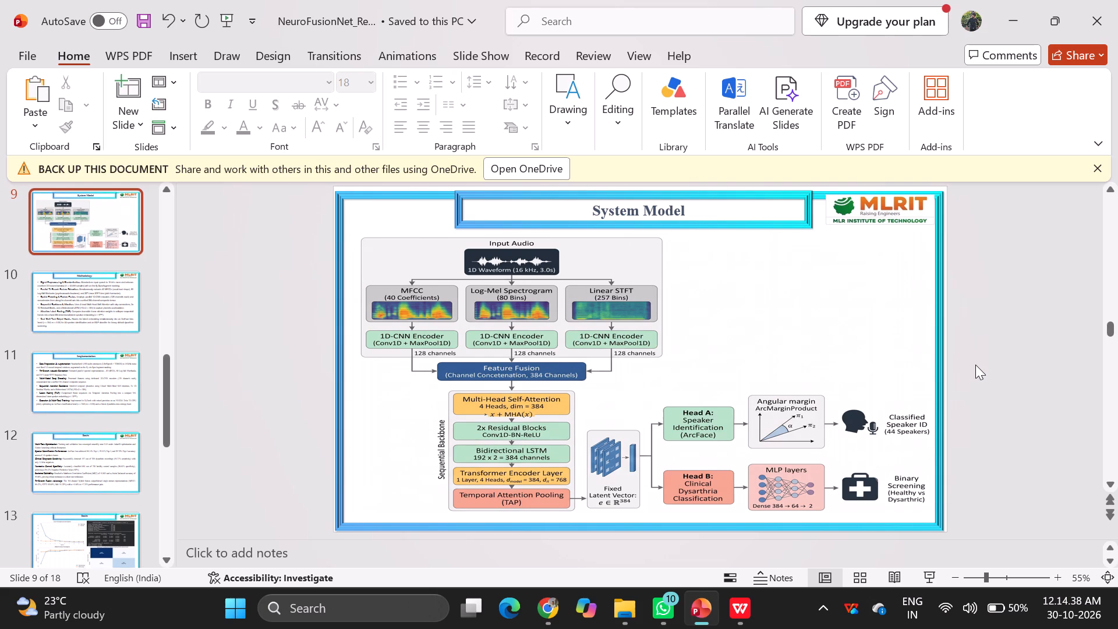
key("Up")
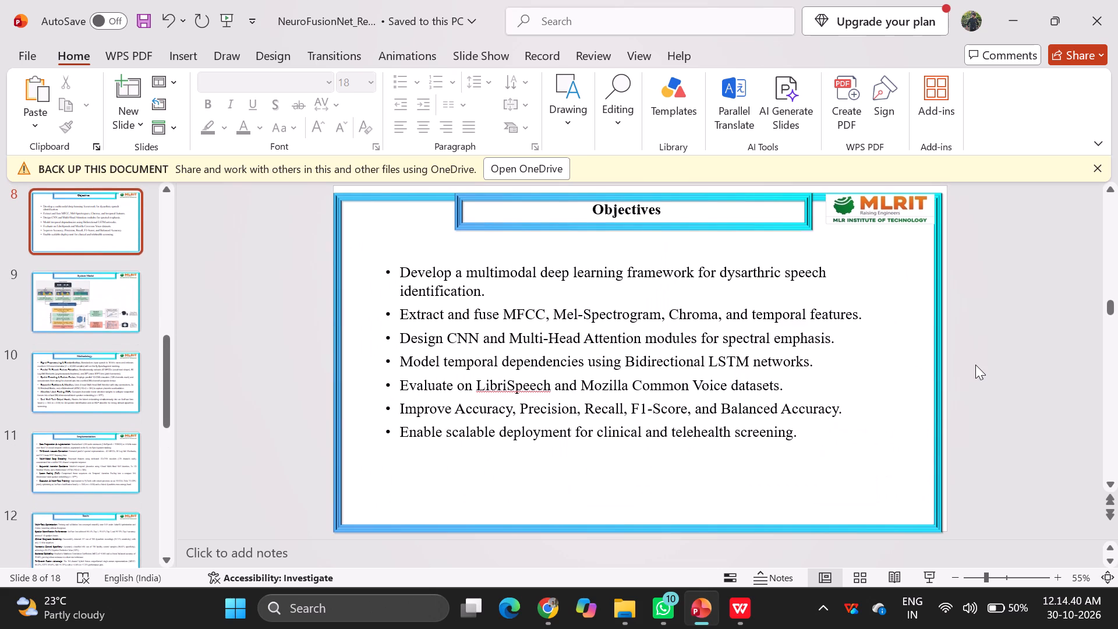
key("Up")
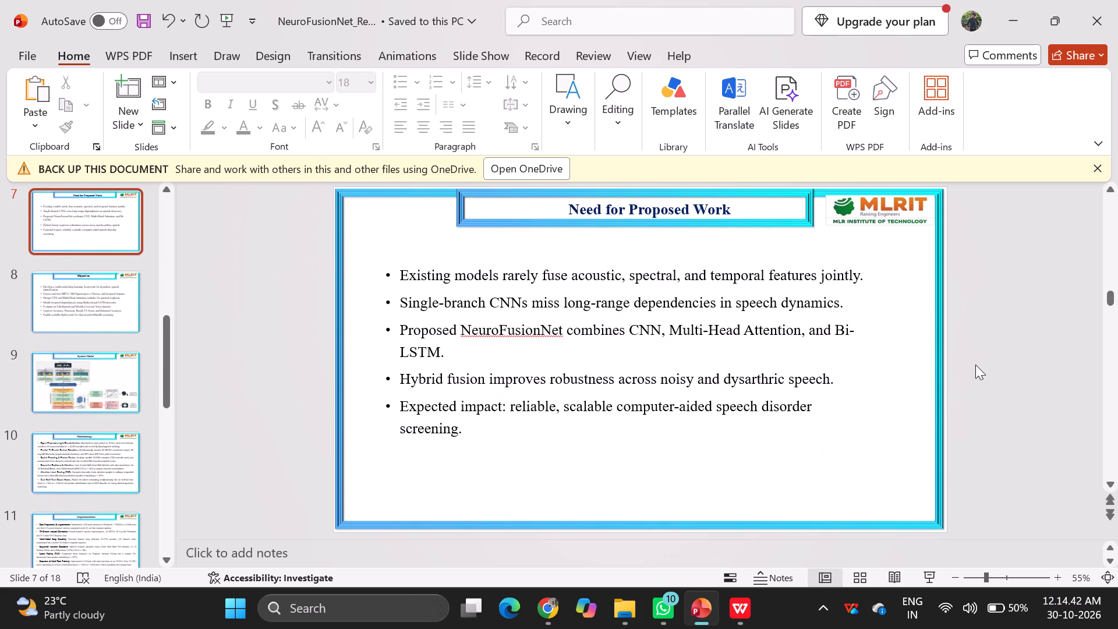
key("Up")
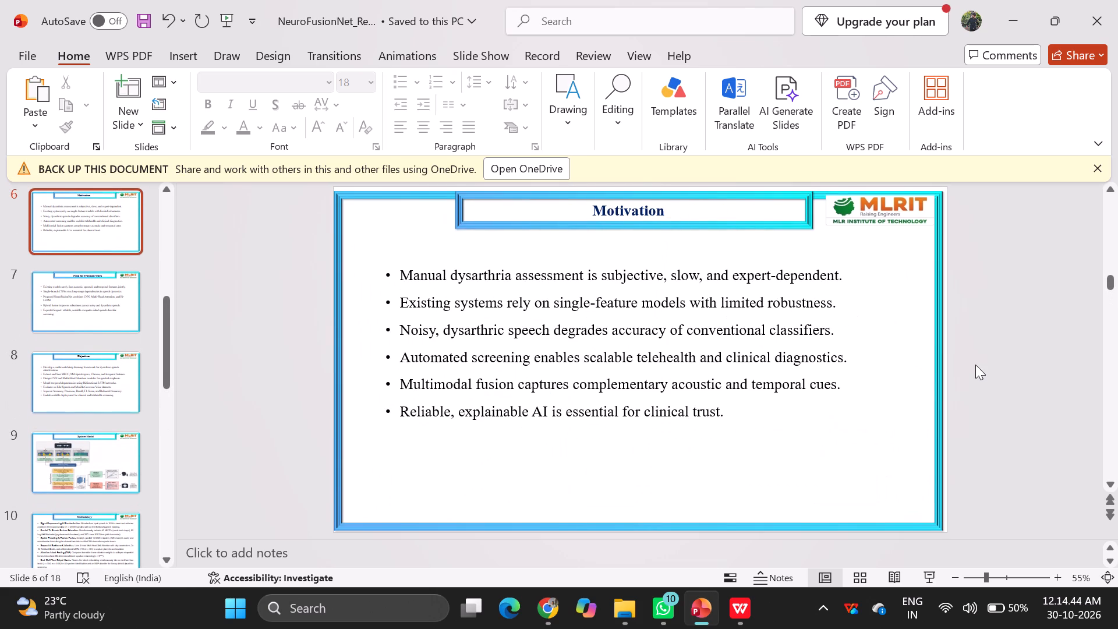
key("Up")
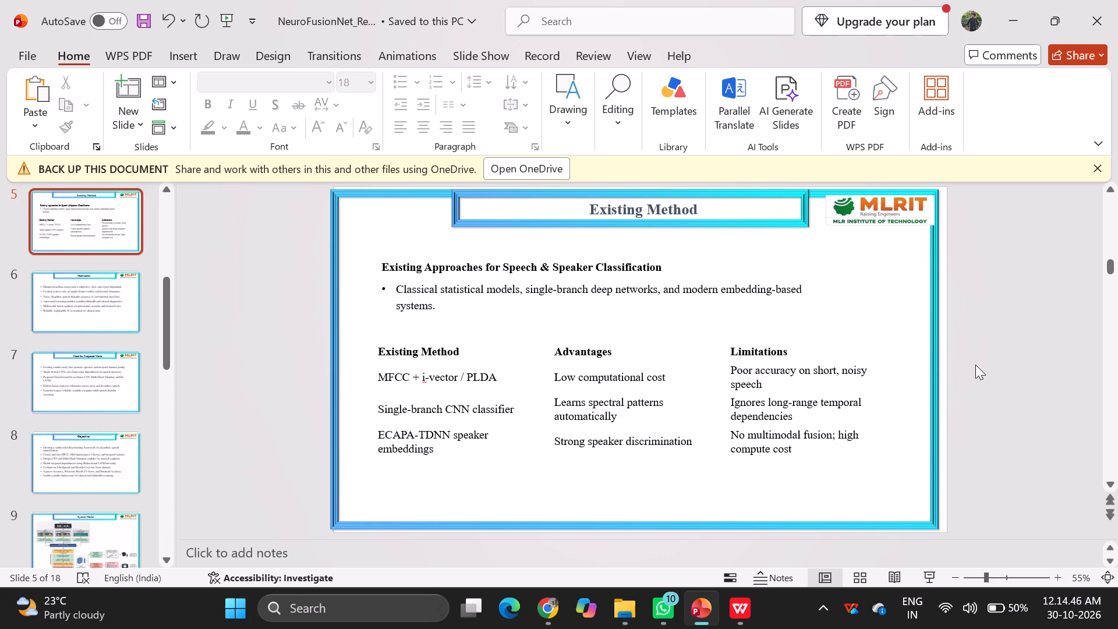
key("Up")
key("Up")
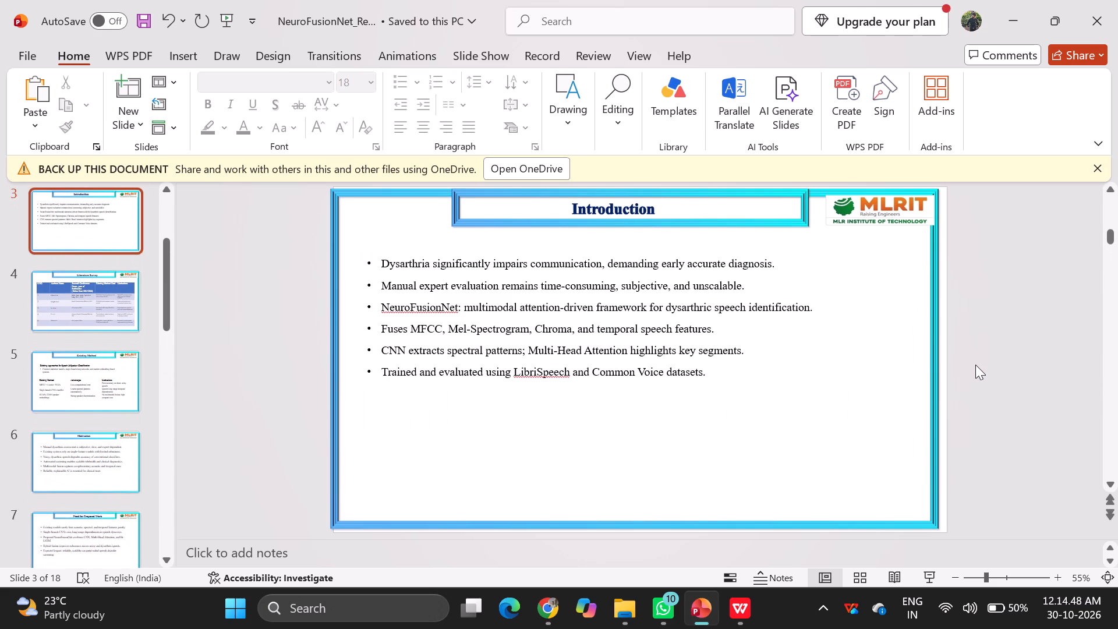
key("Up")
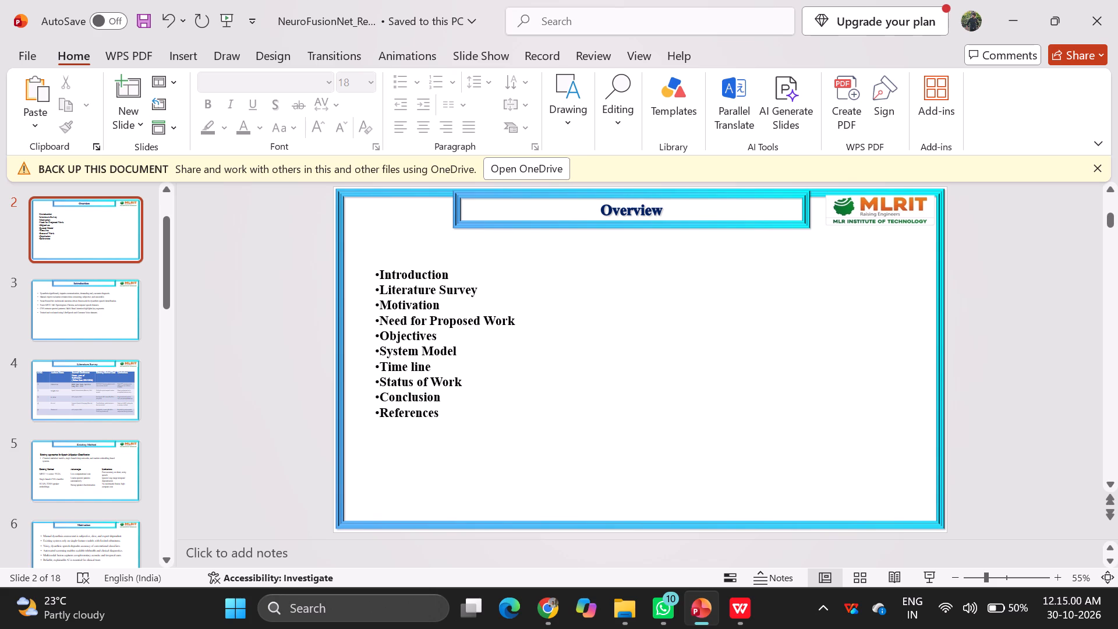
On slide 2, Overview, add an "Existing Method" bullet below Literature Survey.
left_click(480, 291)
key("Return")
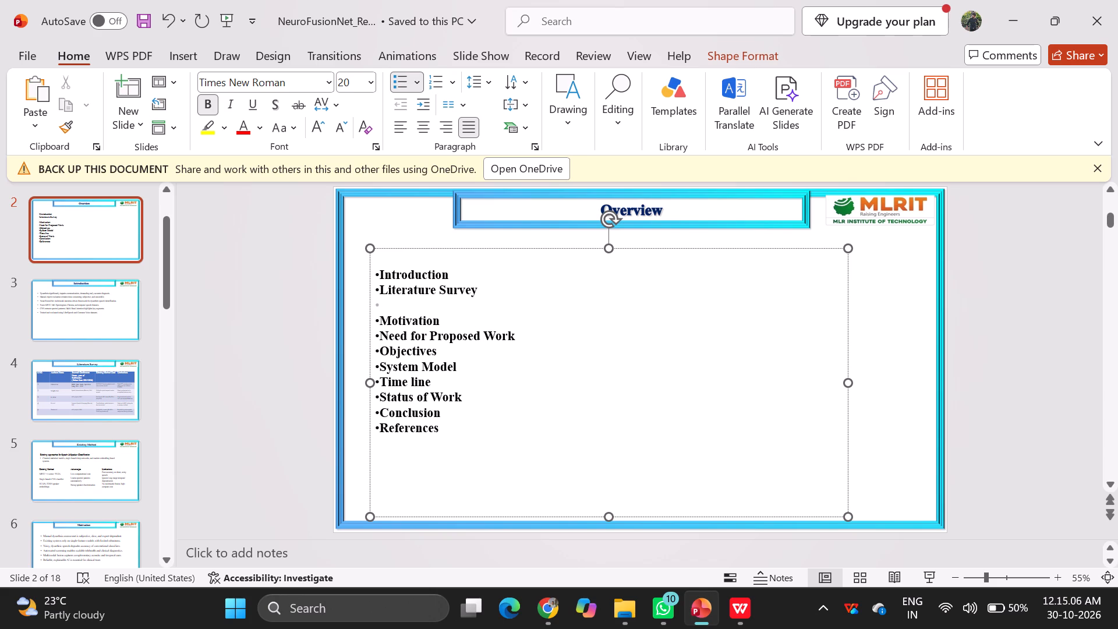
key("shift+e")
type("xisting")
key("space")
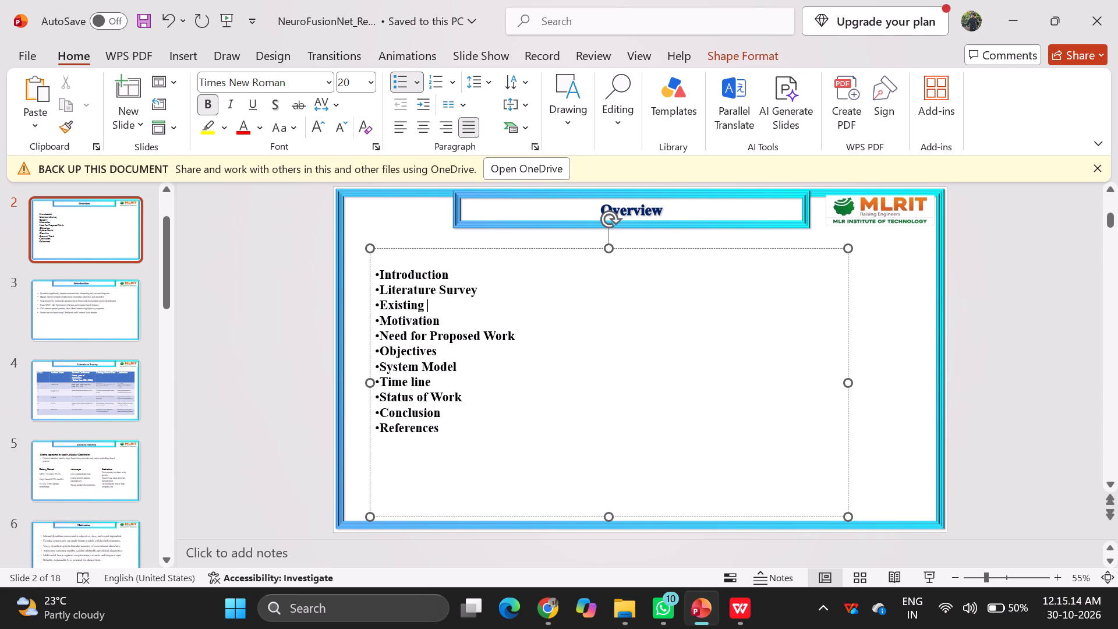
key("shift+m")
type("ethod")
Add "Methodology", "Implementation" and "Results" as separate bullets below System Model in the Overview list.
left_click(464, 362)
key("Return")
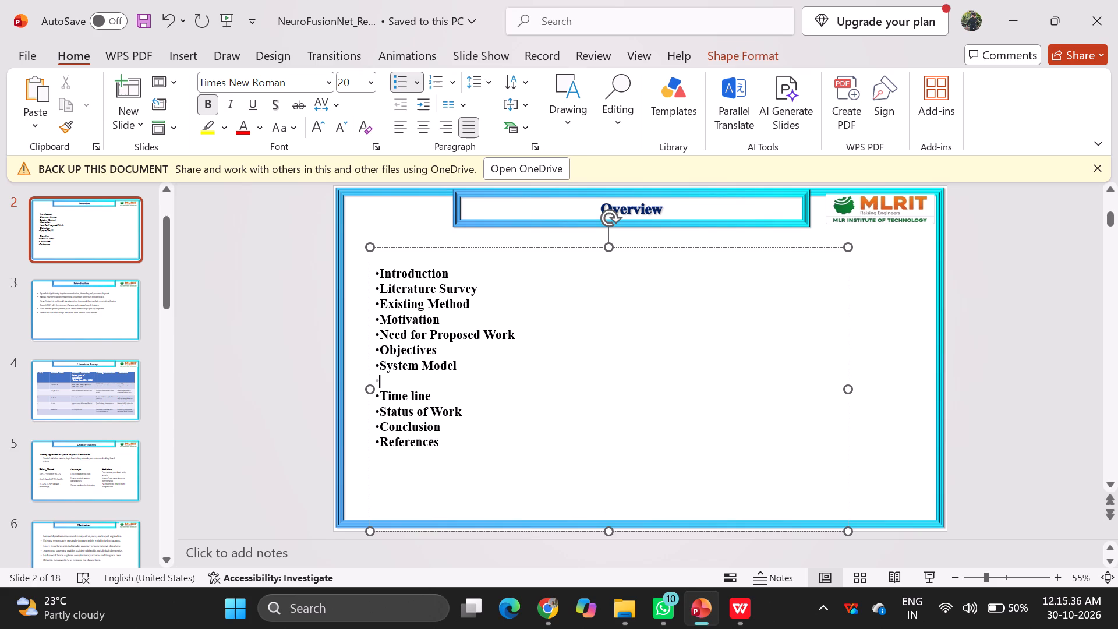
type("Methodology")
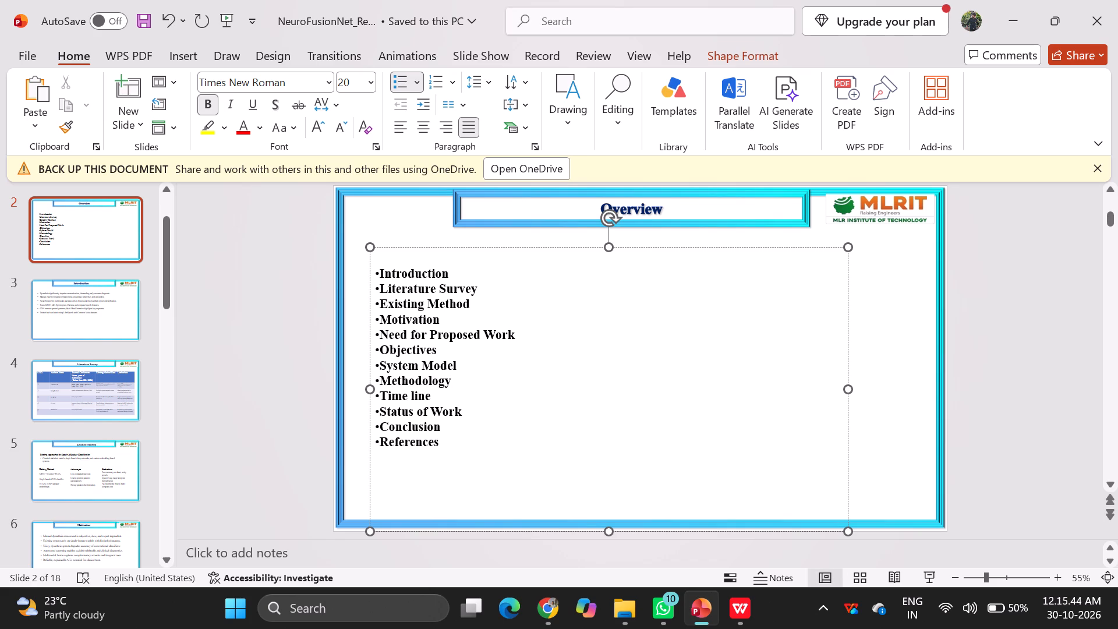
key("Return")
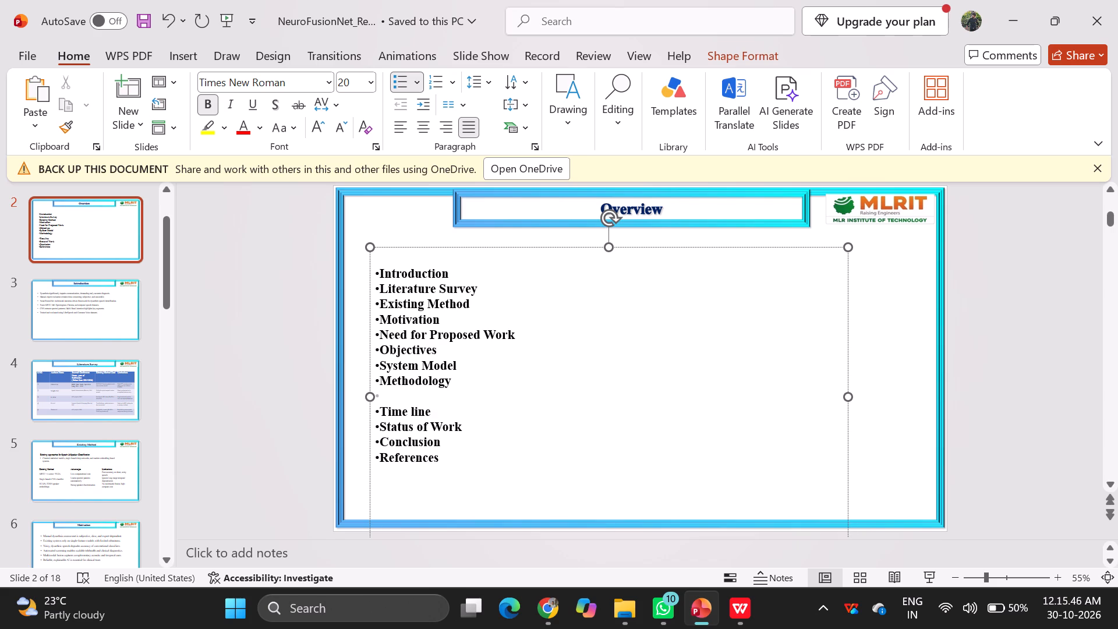
type("Implemen")
type("tation")
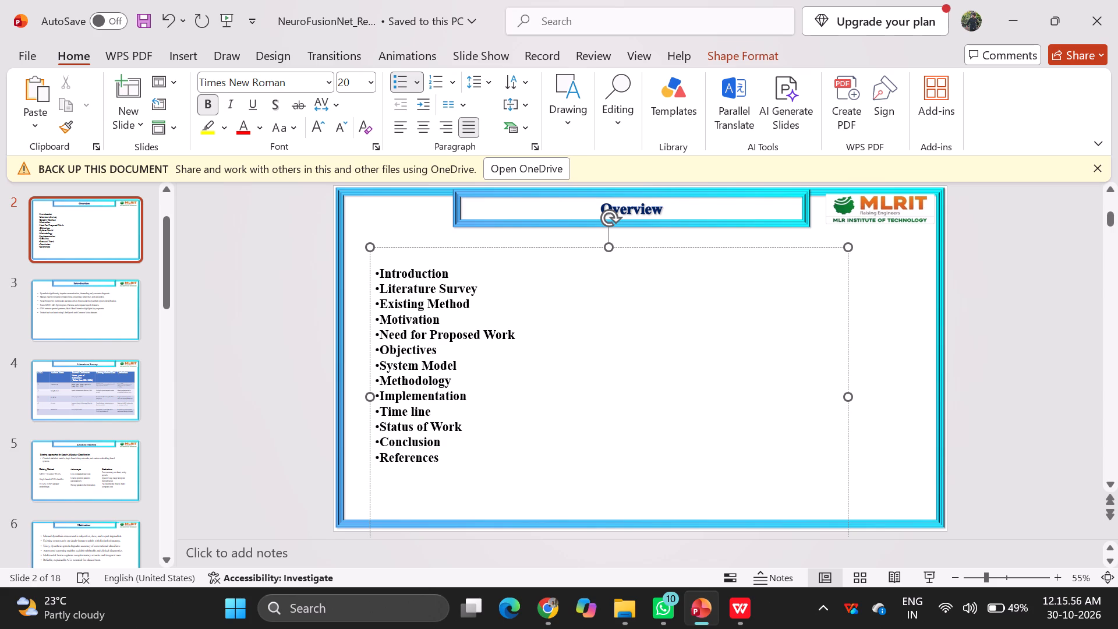
key("Return")
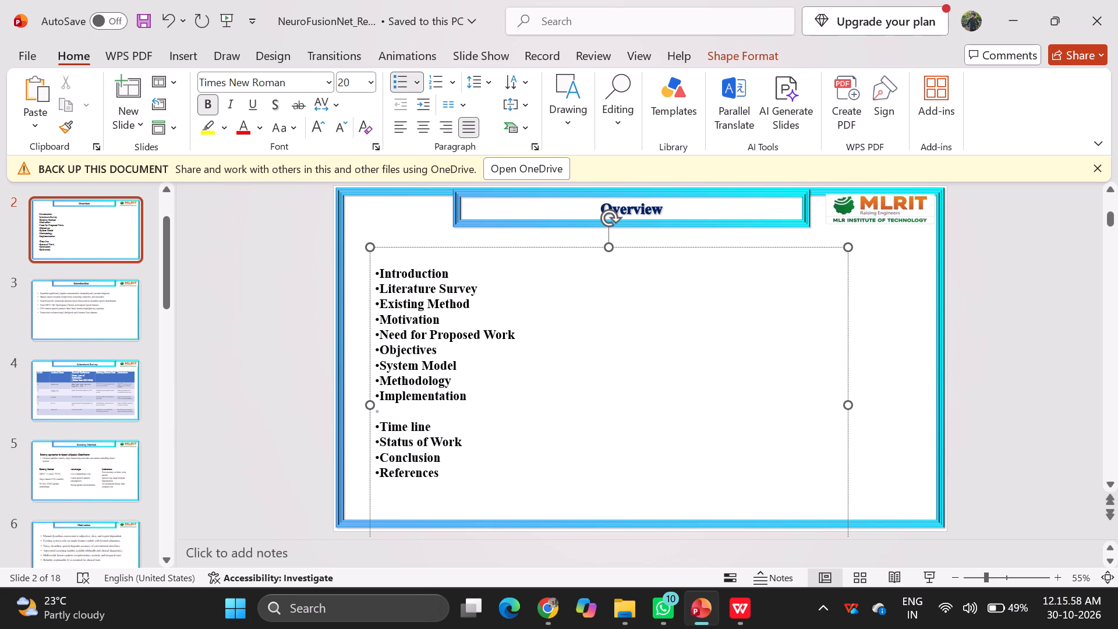
type("Re")
type("sults")
Move the Conclusion bullet directly below Results in the Overview list, leaving no blank bullet.
left_click_drag(448, 460, 394, 454)
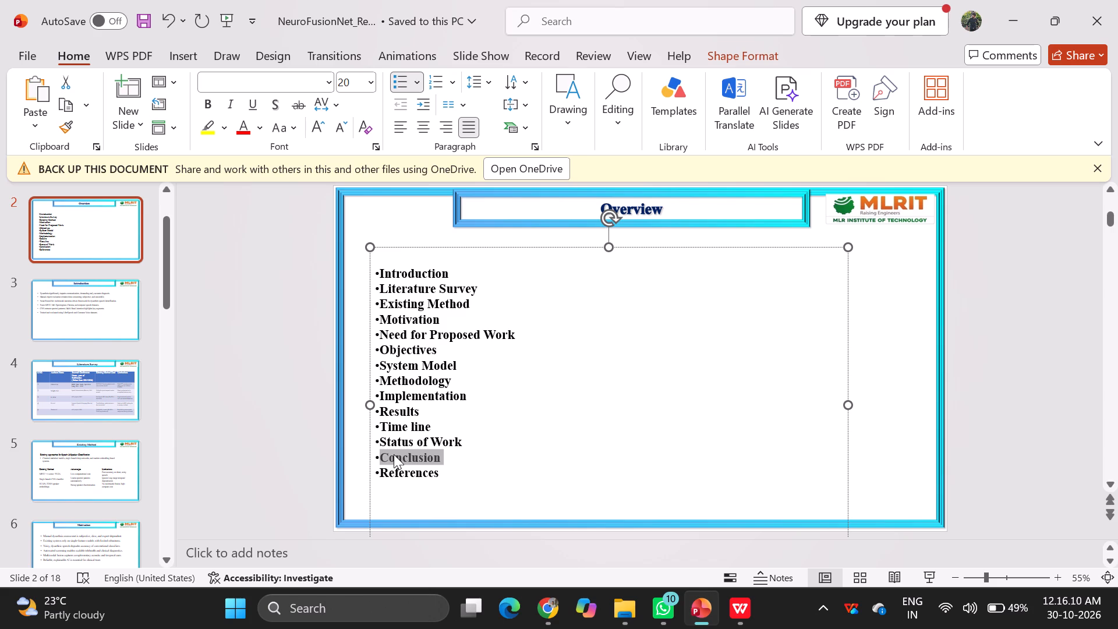
key("ctrl+x")
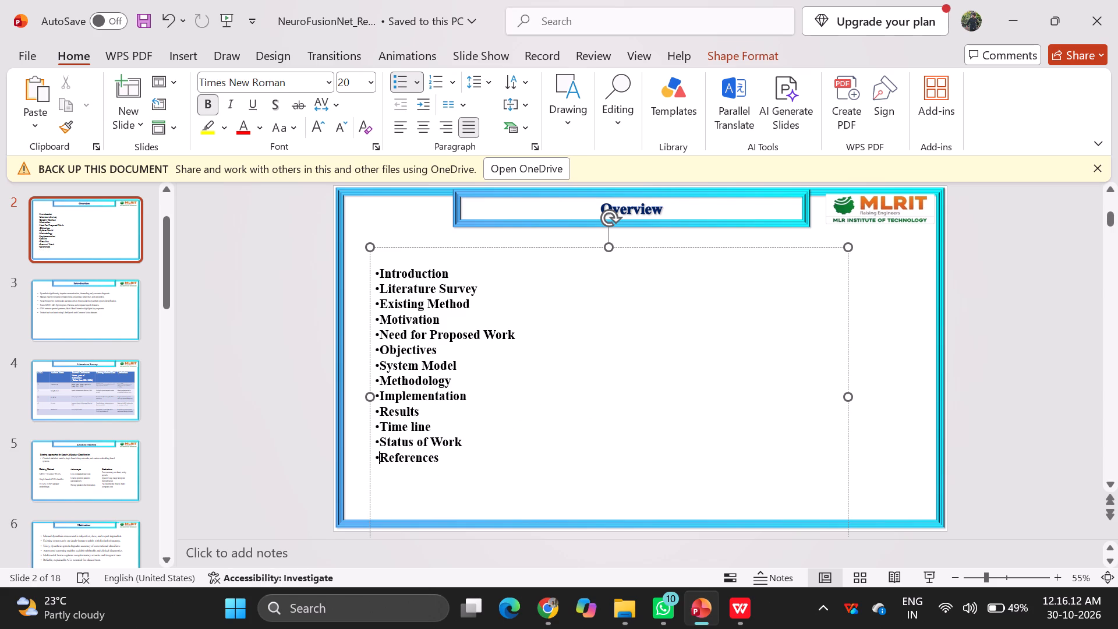
left_click(424, 416)
key("Return")
key("ctrl+v")
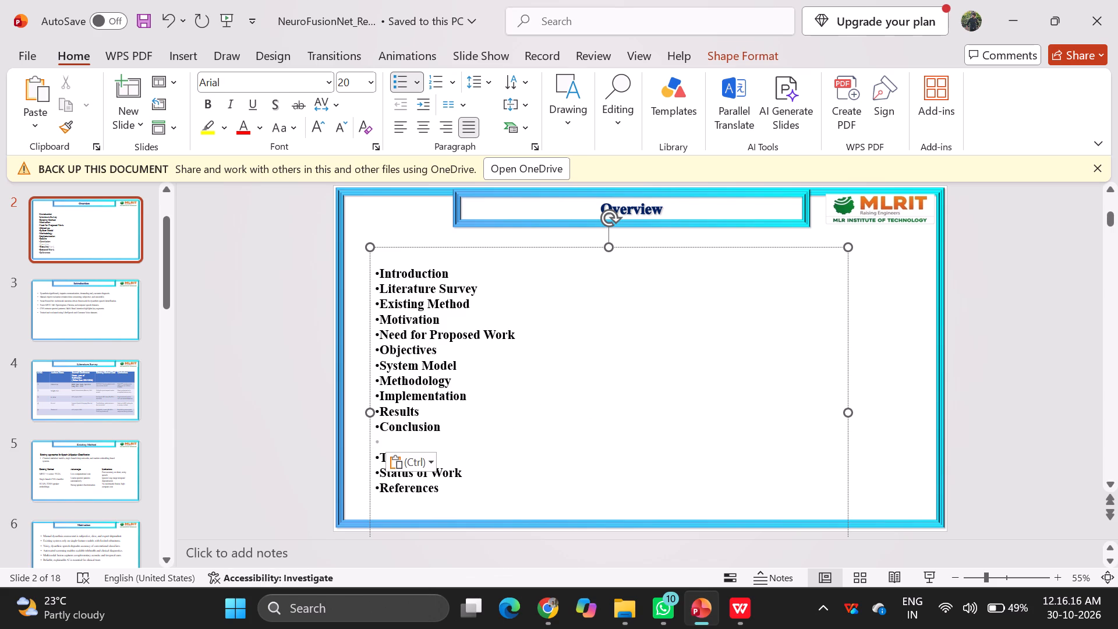
key("BackSpace")
key("BackSpace")
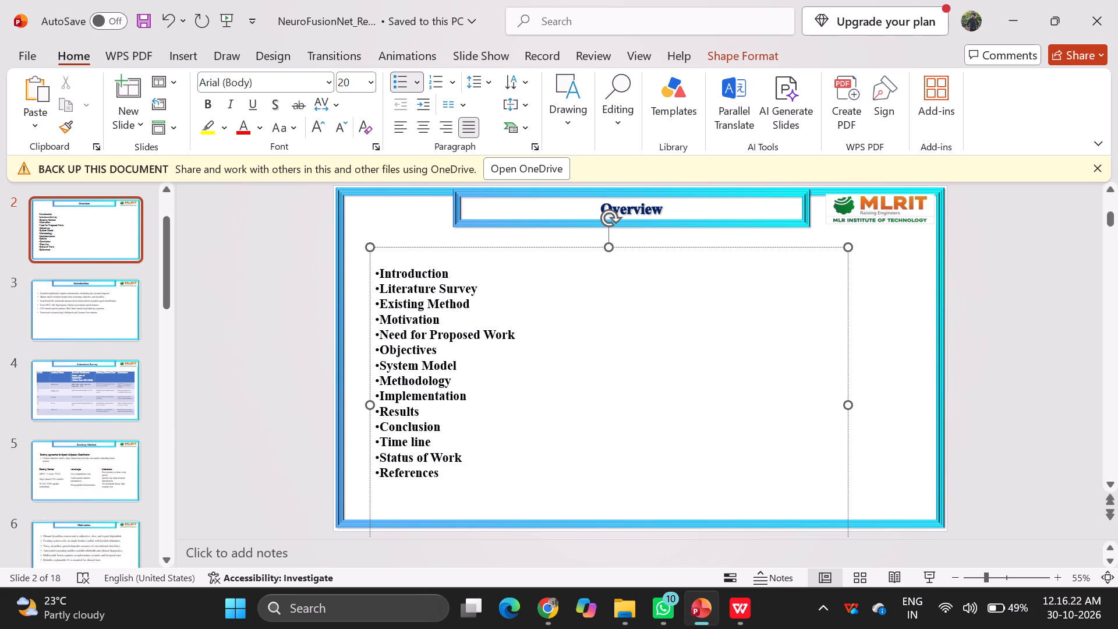
Move the Status of Work bullet directly below Conclusion in the Overview list.
left_click_drag(471, 458, 383, 455)
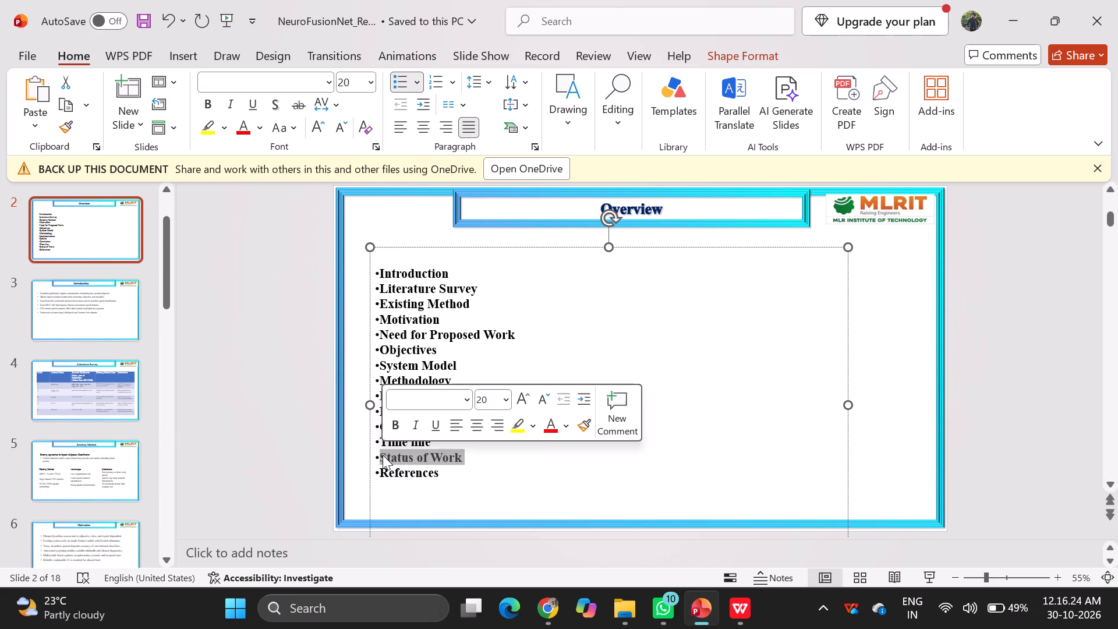
key("ctrl+x")
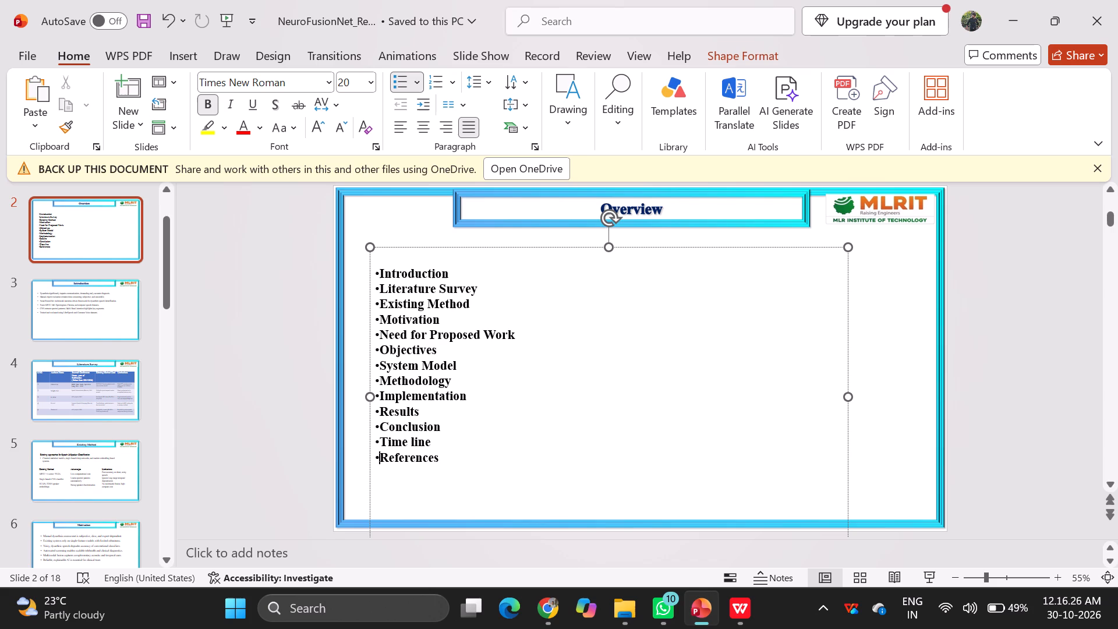
left_click(445, 429)
key("Return")
key("ctrl+v")
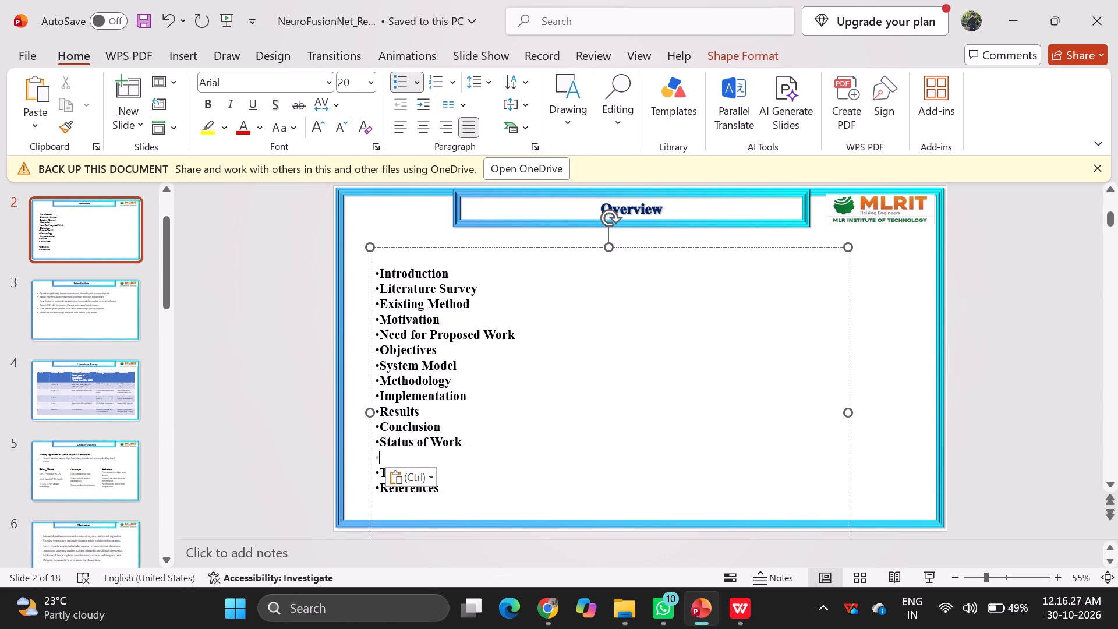
Remove the blank bullet line between Status of Work and Time line in the Overview list.
key("BackSpace")
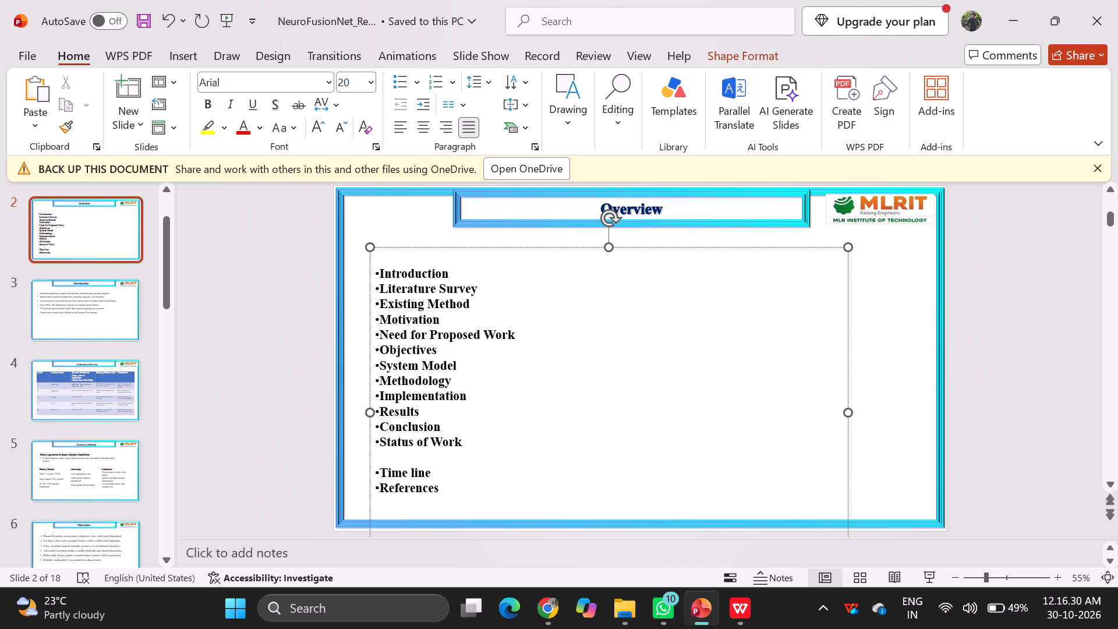
key("BackSpace")
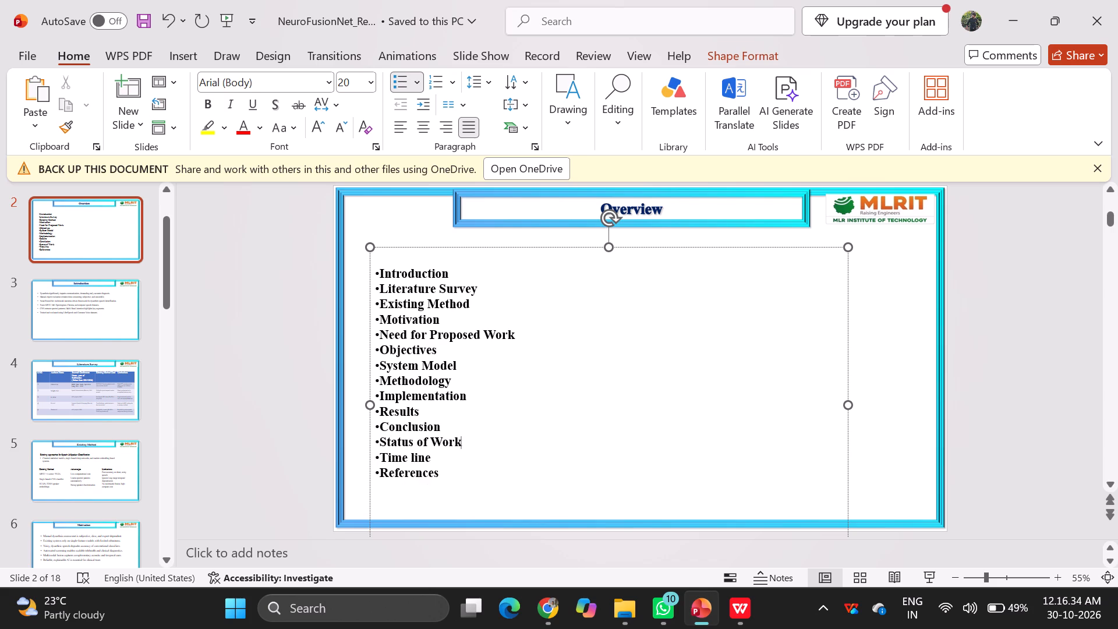
left_click(1040, 411)
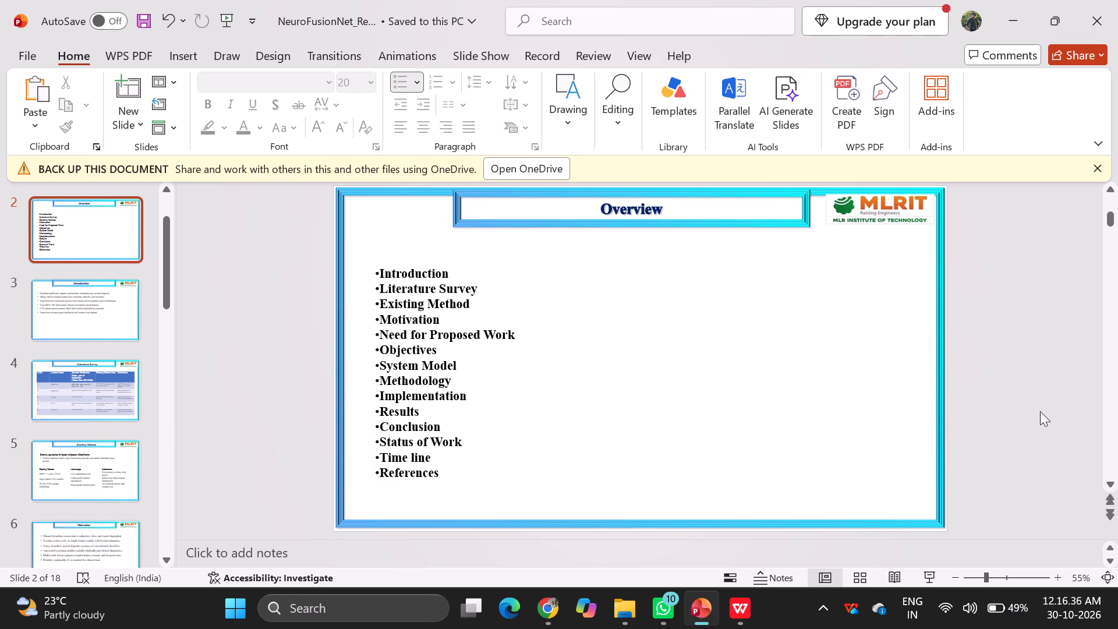
key("Up")
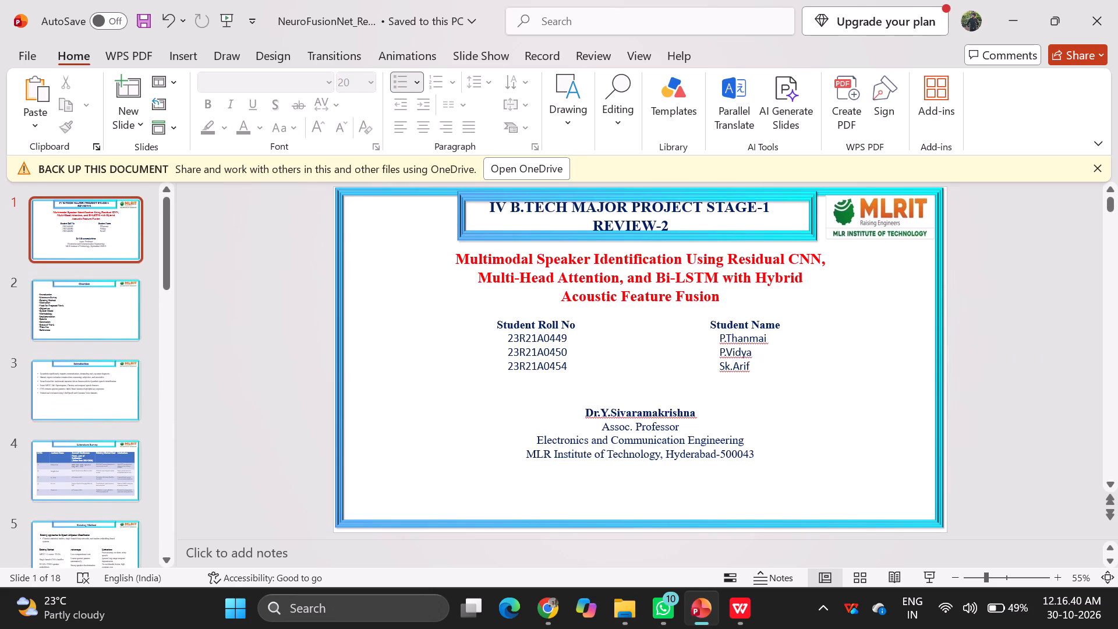
left_click(31, 62)
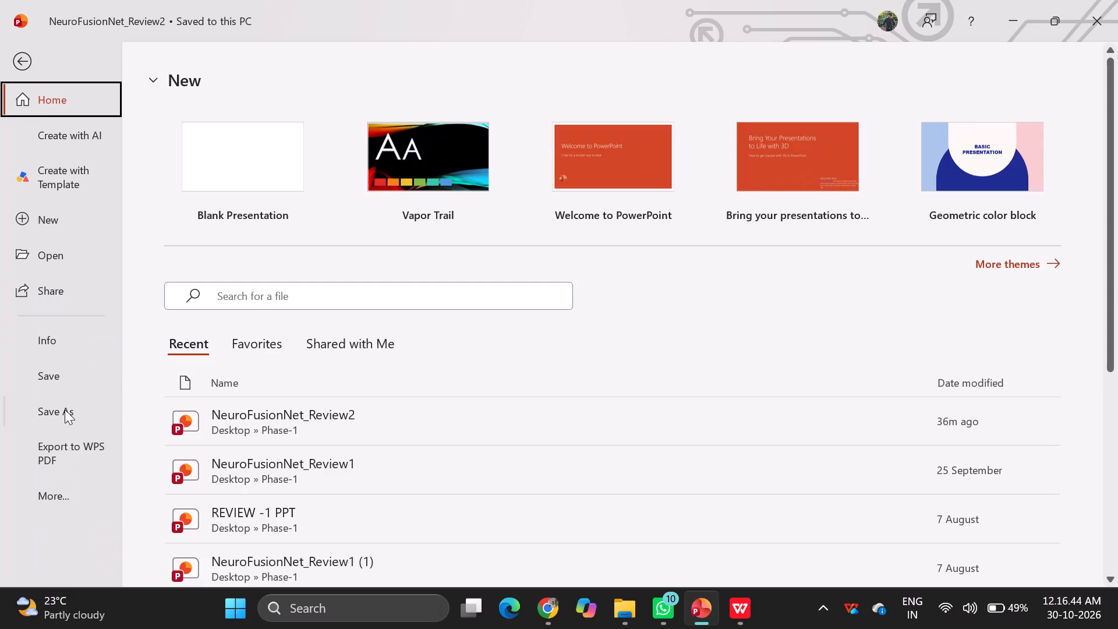
left_click(65, 409)
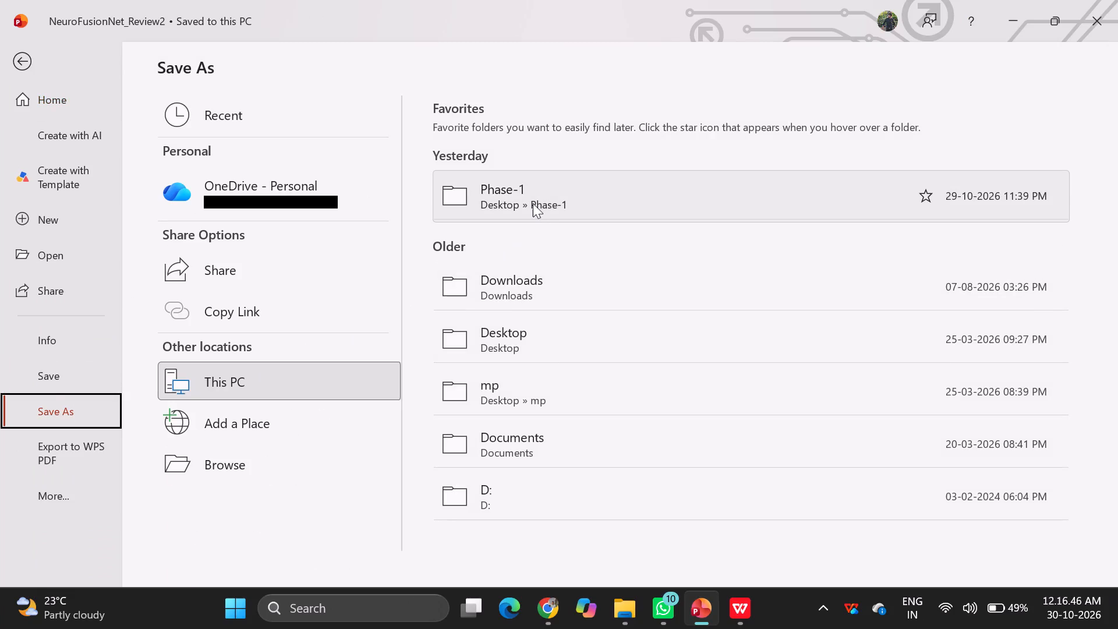